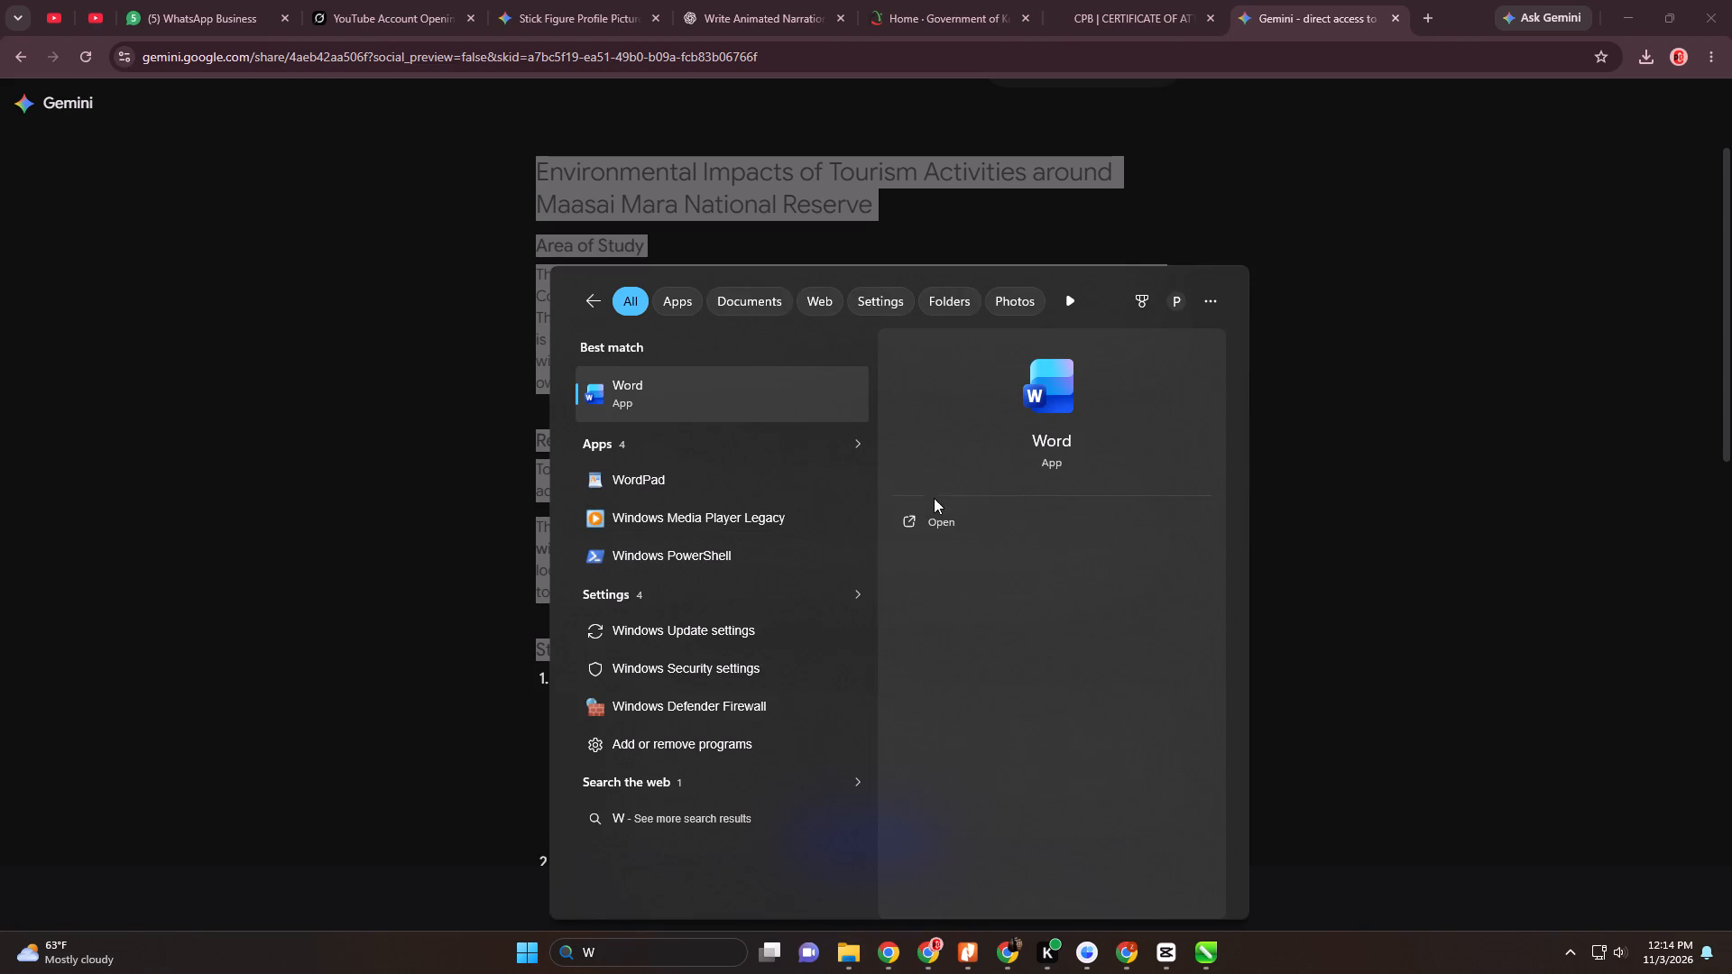
click(1008, 519)
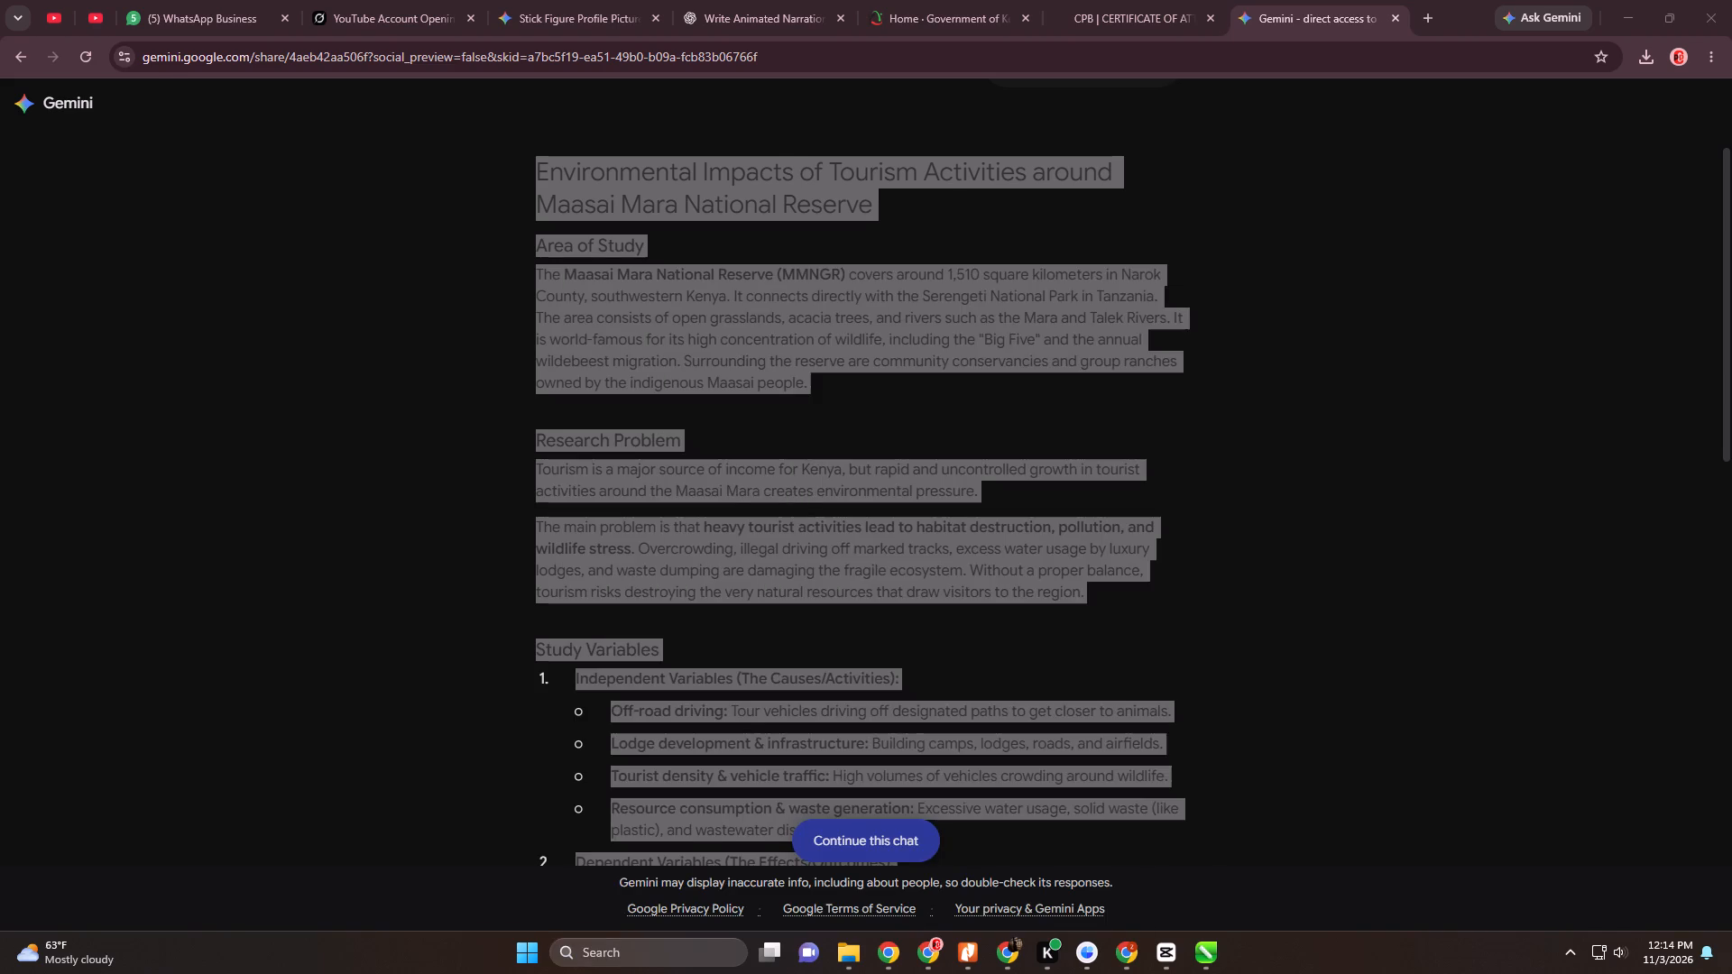
double_click(246, 170)
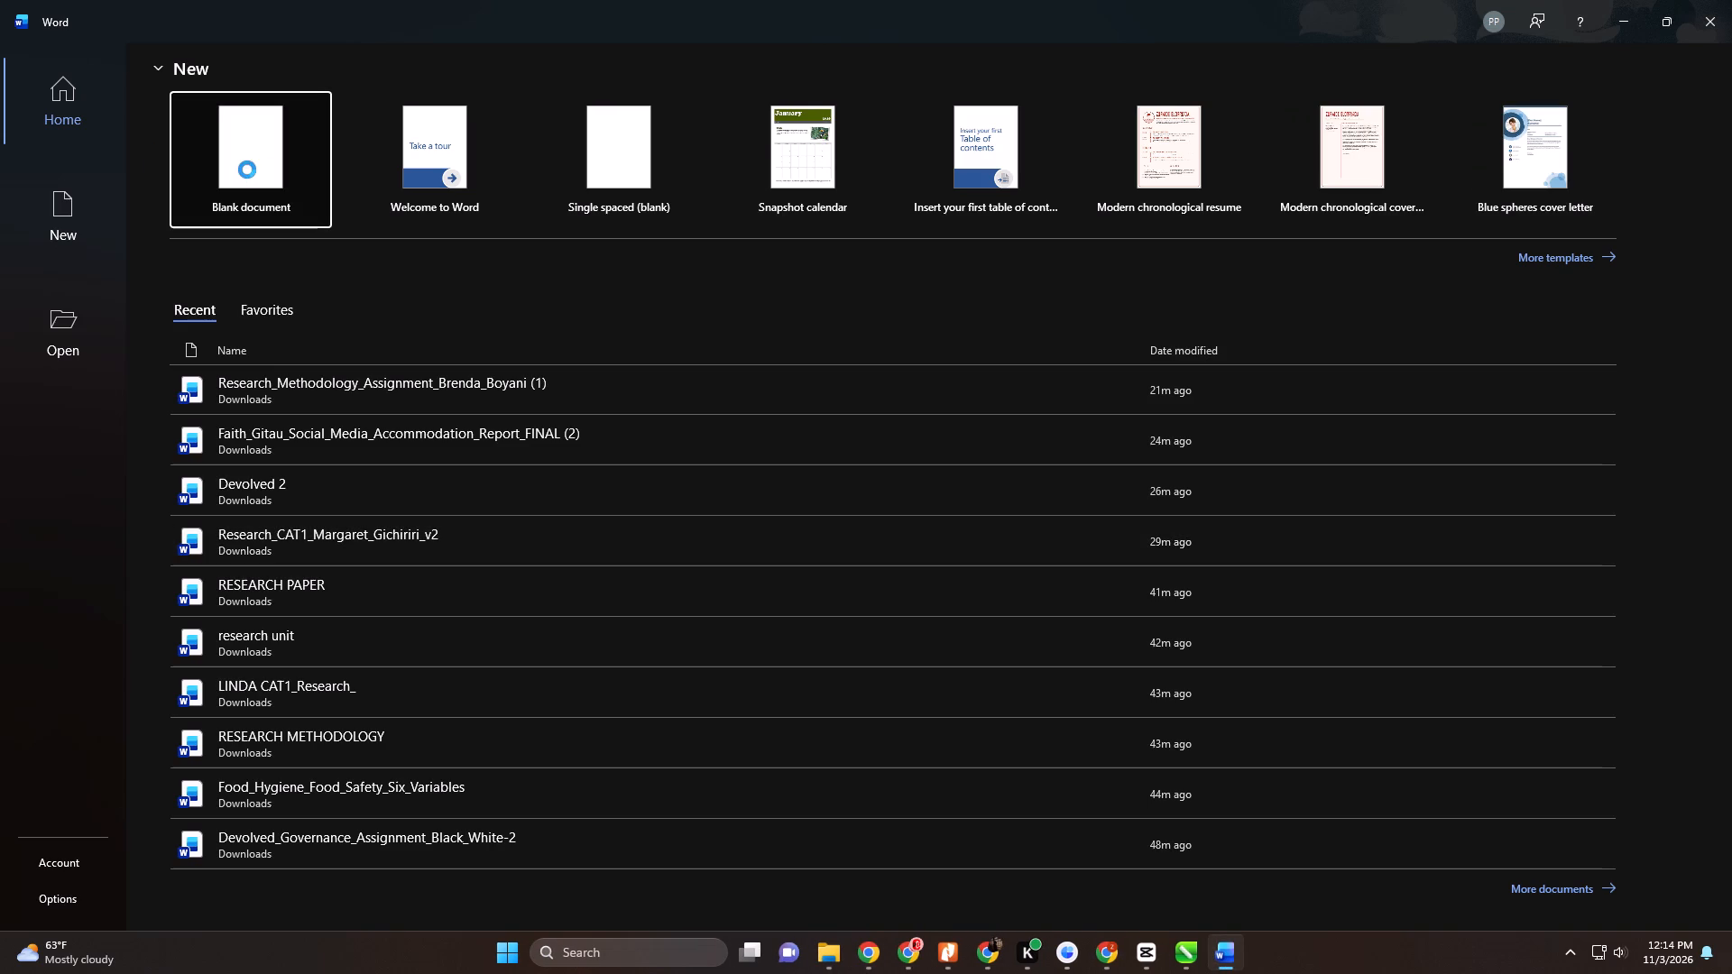
key(ctrl+v)
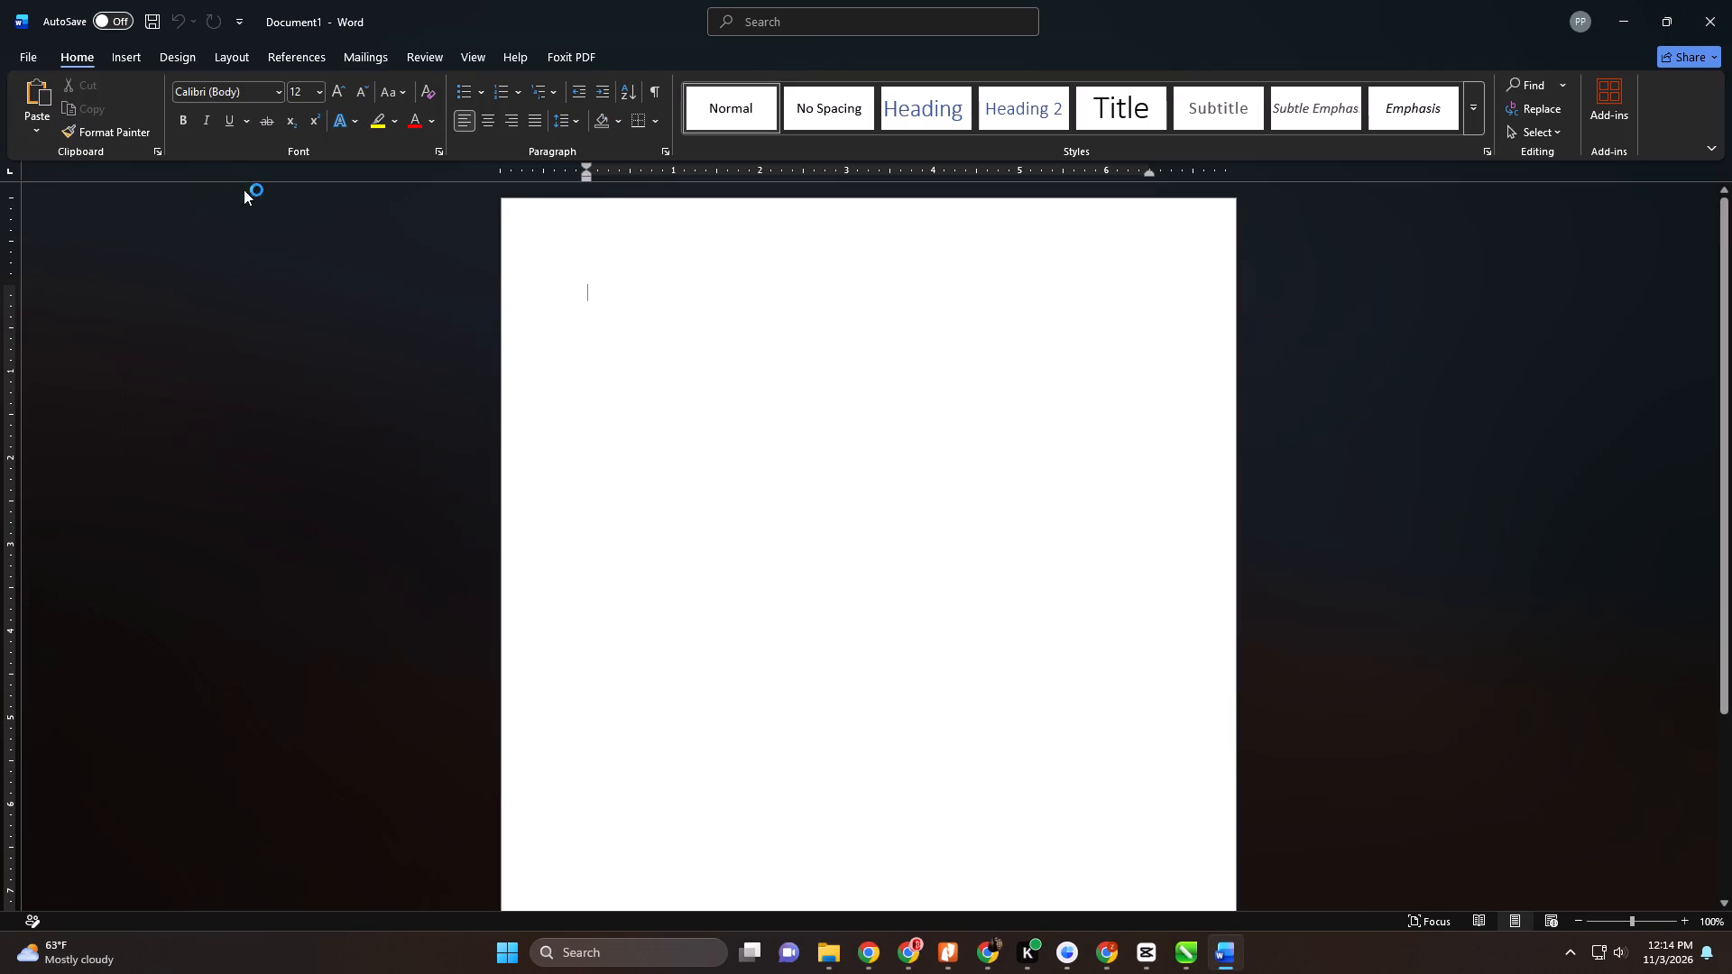
Examine the layout and content of the pasted Maasai Mara text across the document's pages.
scroll(983, 492, up, 8)
scroll(980, 505, down, 1)
scroll(980, 505, up, 1)
scroll(980, 505, down, 1)
scroll(980, 505, up, 1)
scroll(980, 505, down, 1)
scroll(980, 505, up, 15)
scroll(980, 505, down, 1)
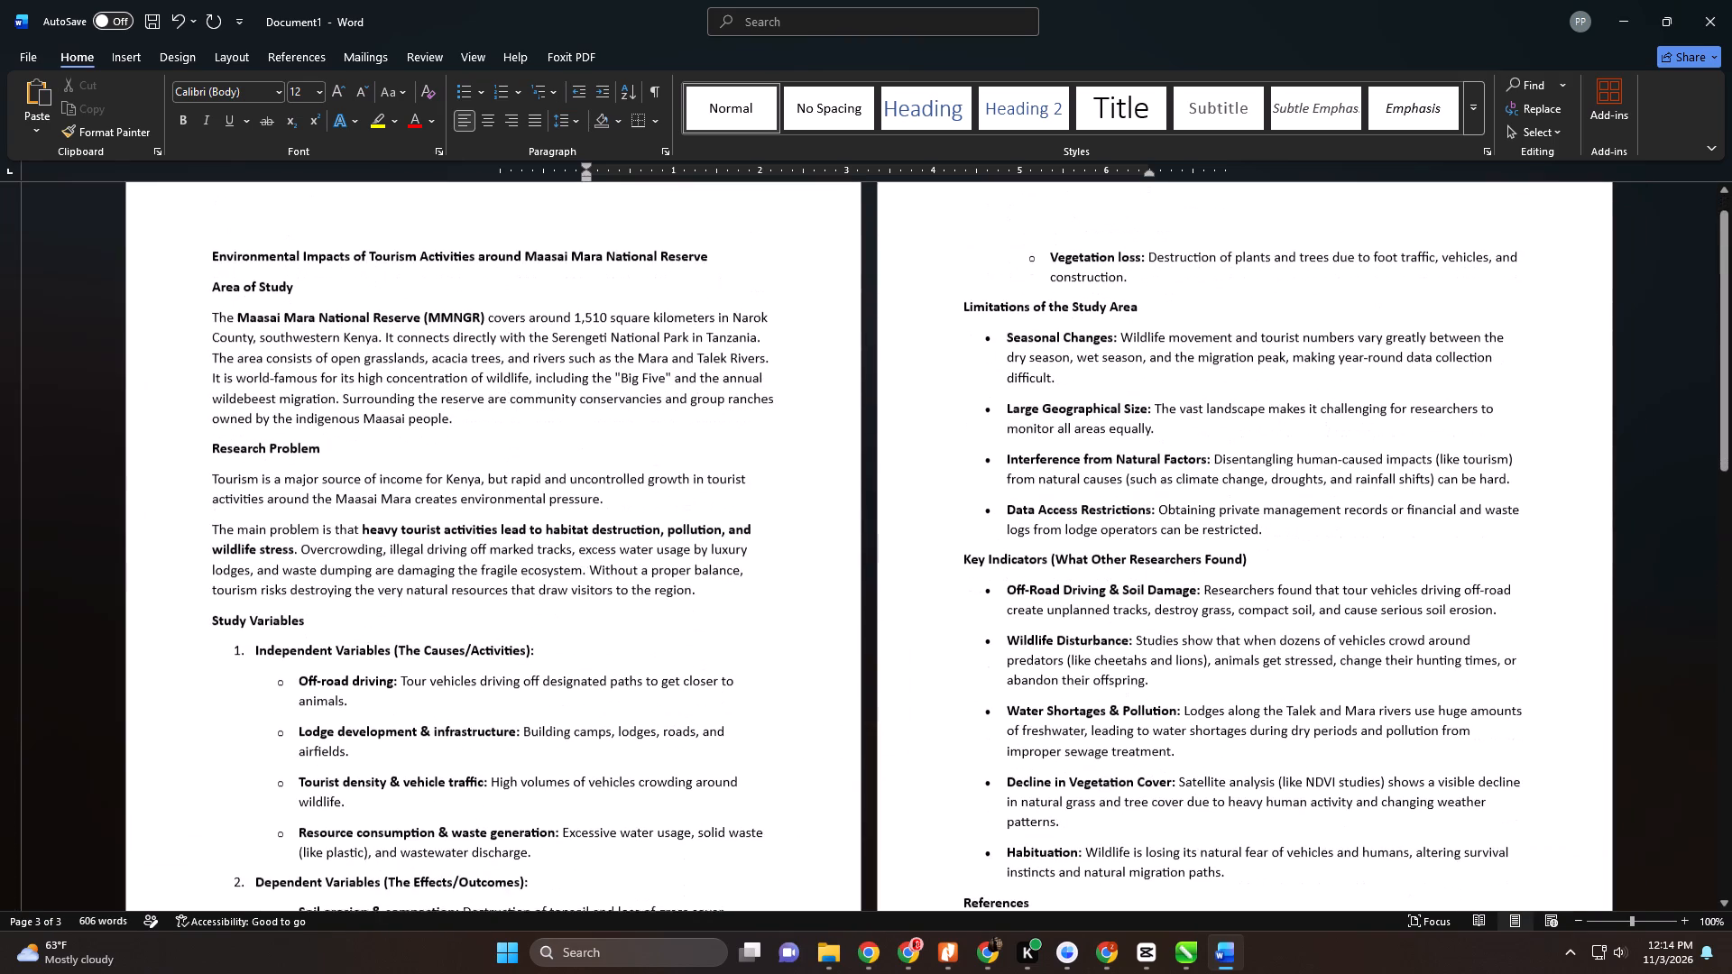
scroll(980, 505, up, 2)
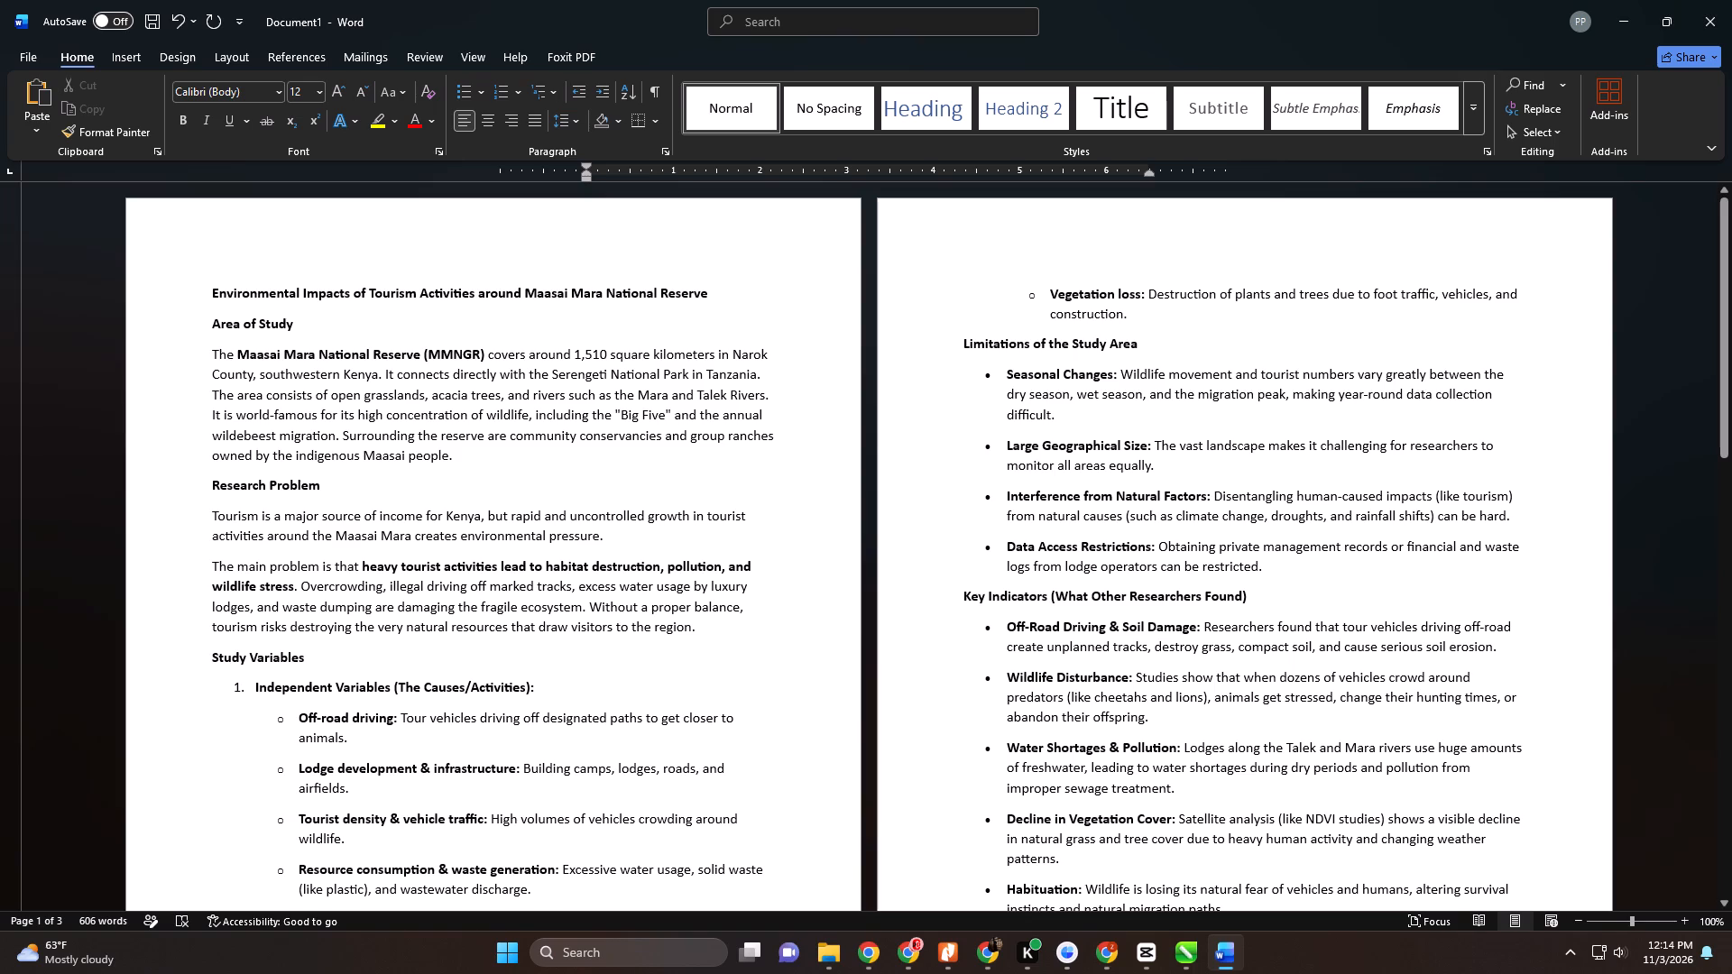
Print the document on the EPSON L365 Series printer.
key(ctrl+p)
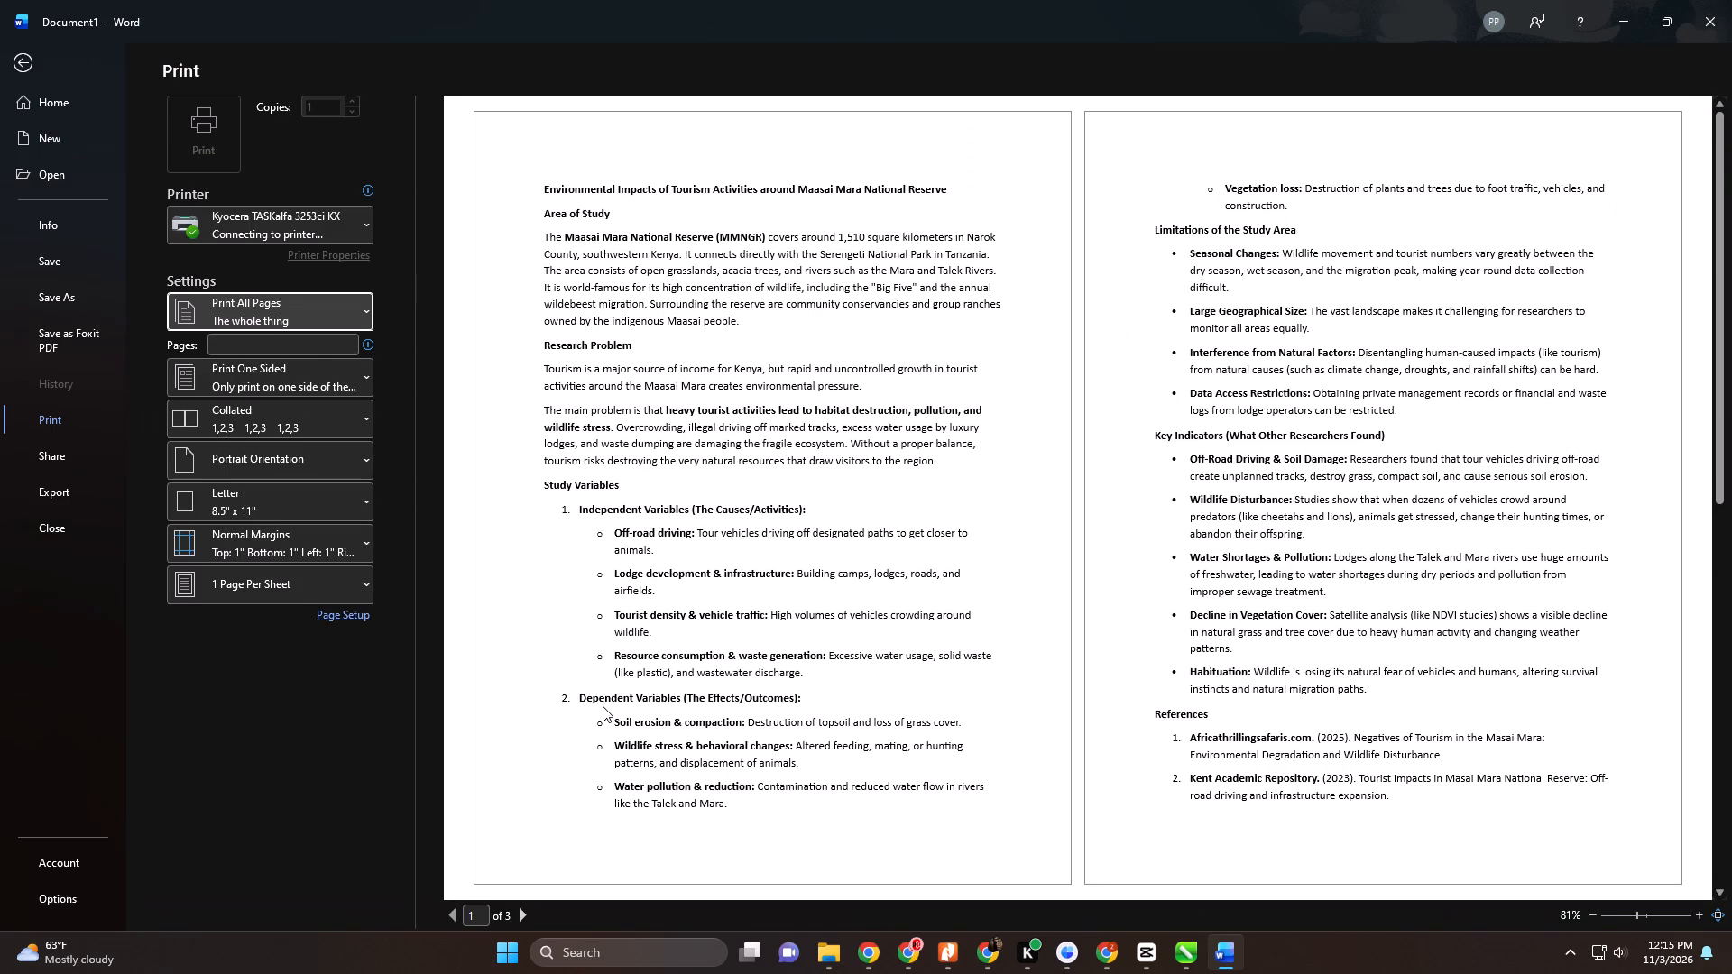
click(338, 234)
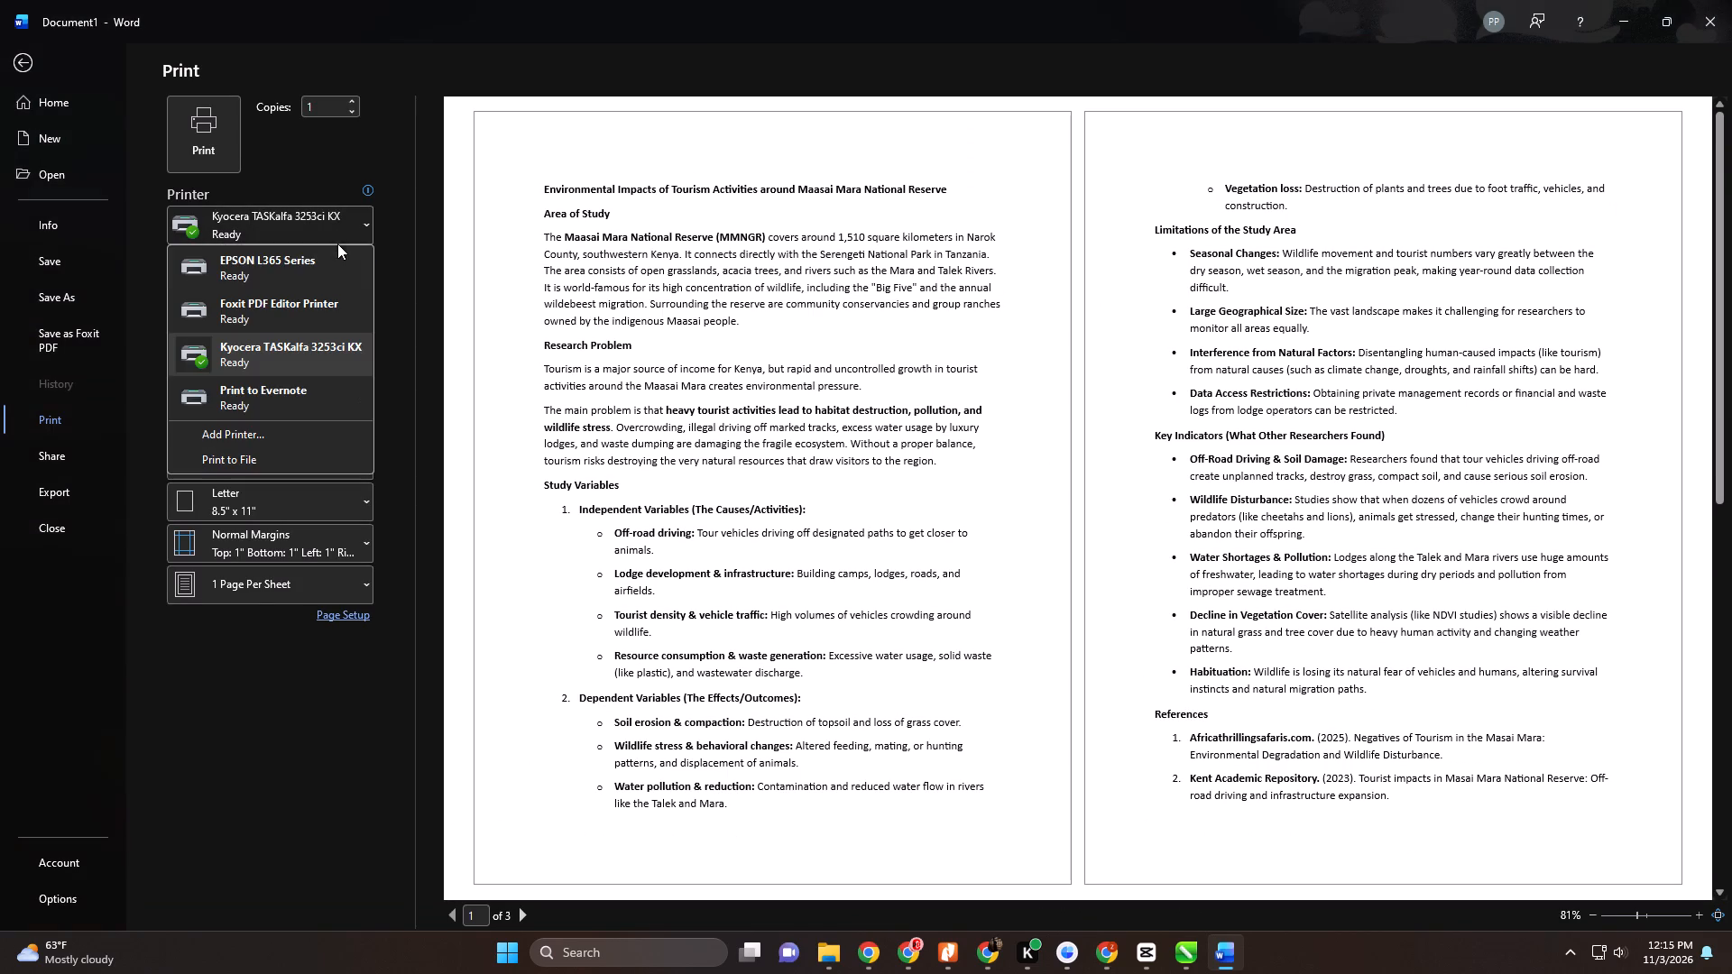
click(333, 262)
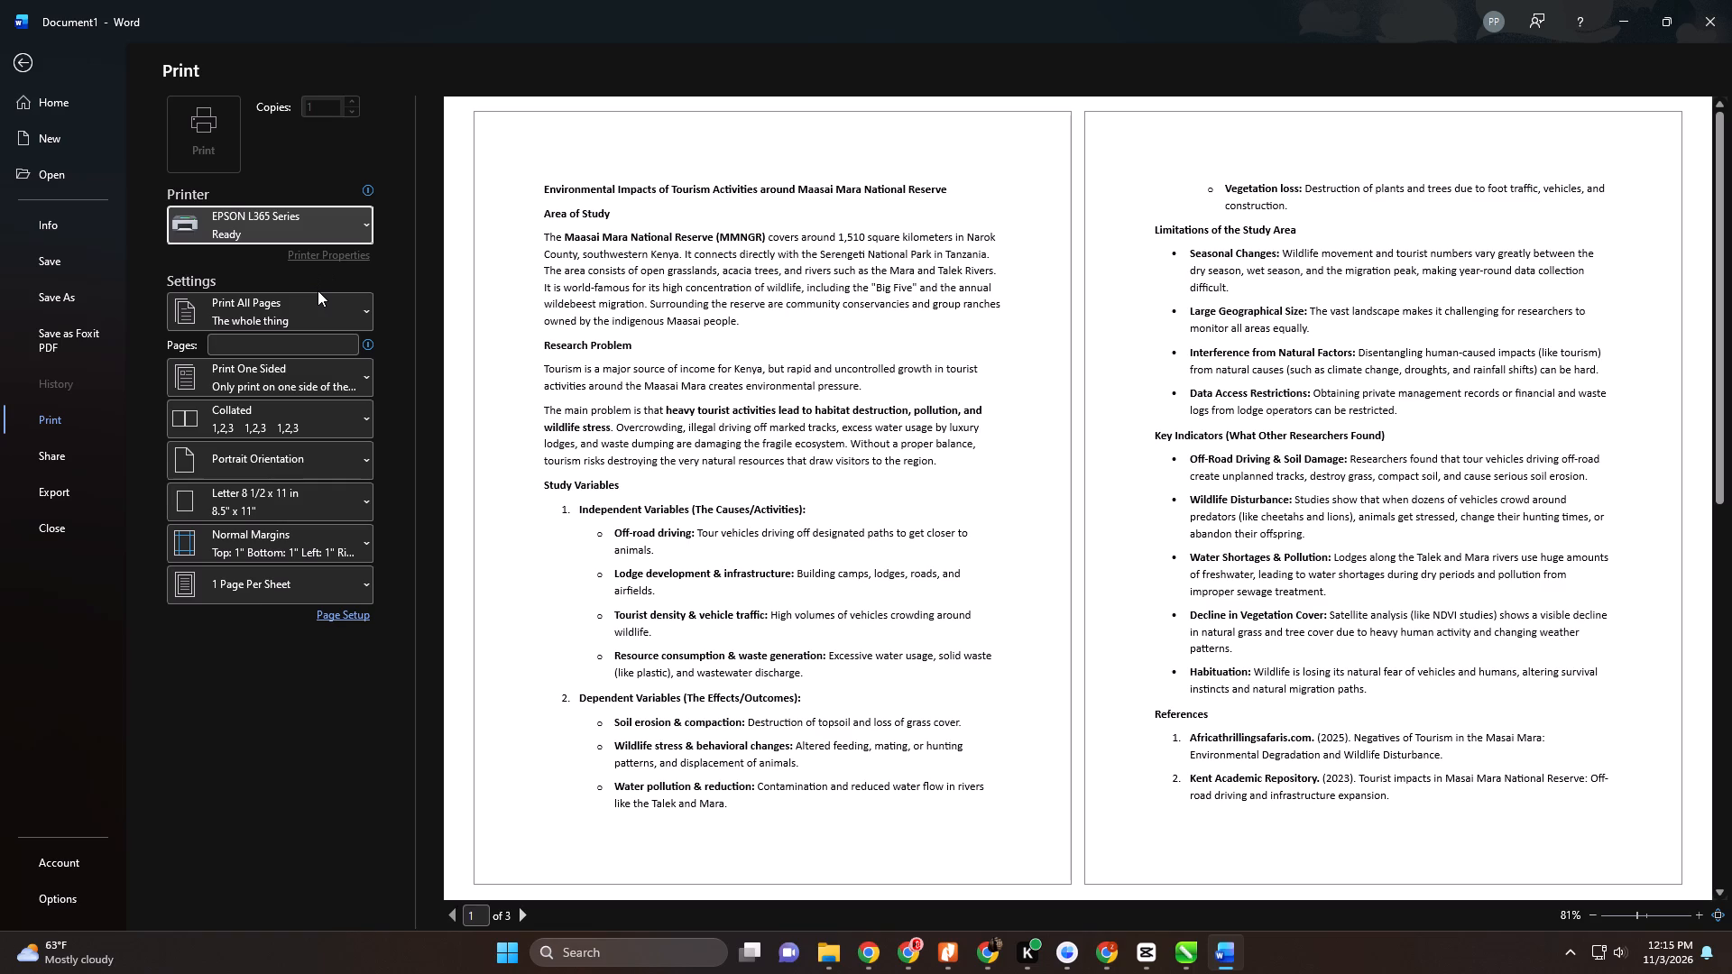
click(218, 151)
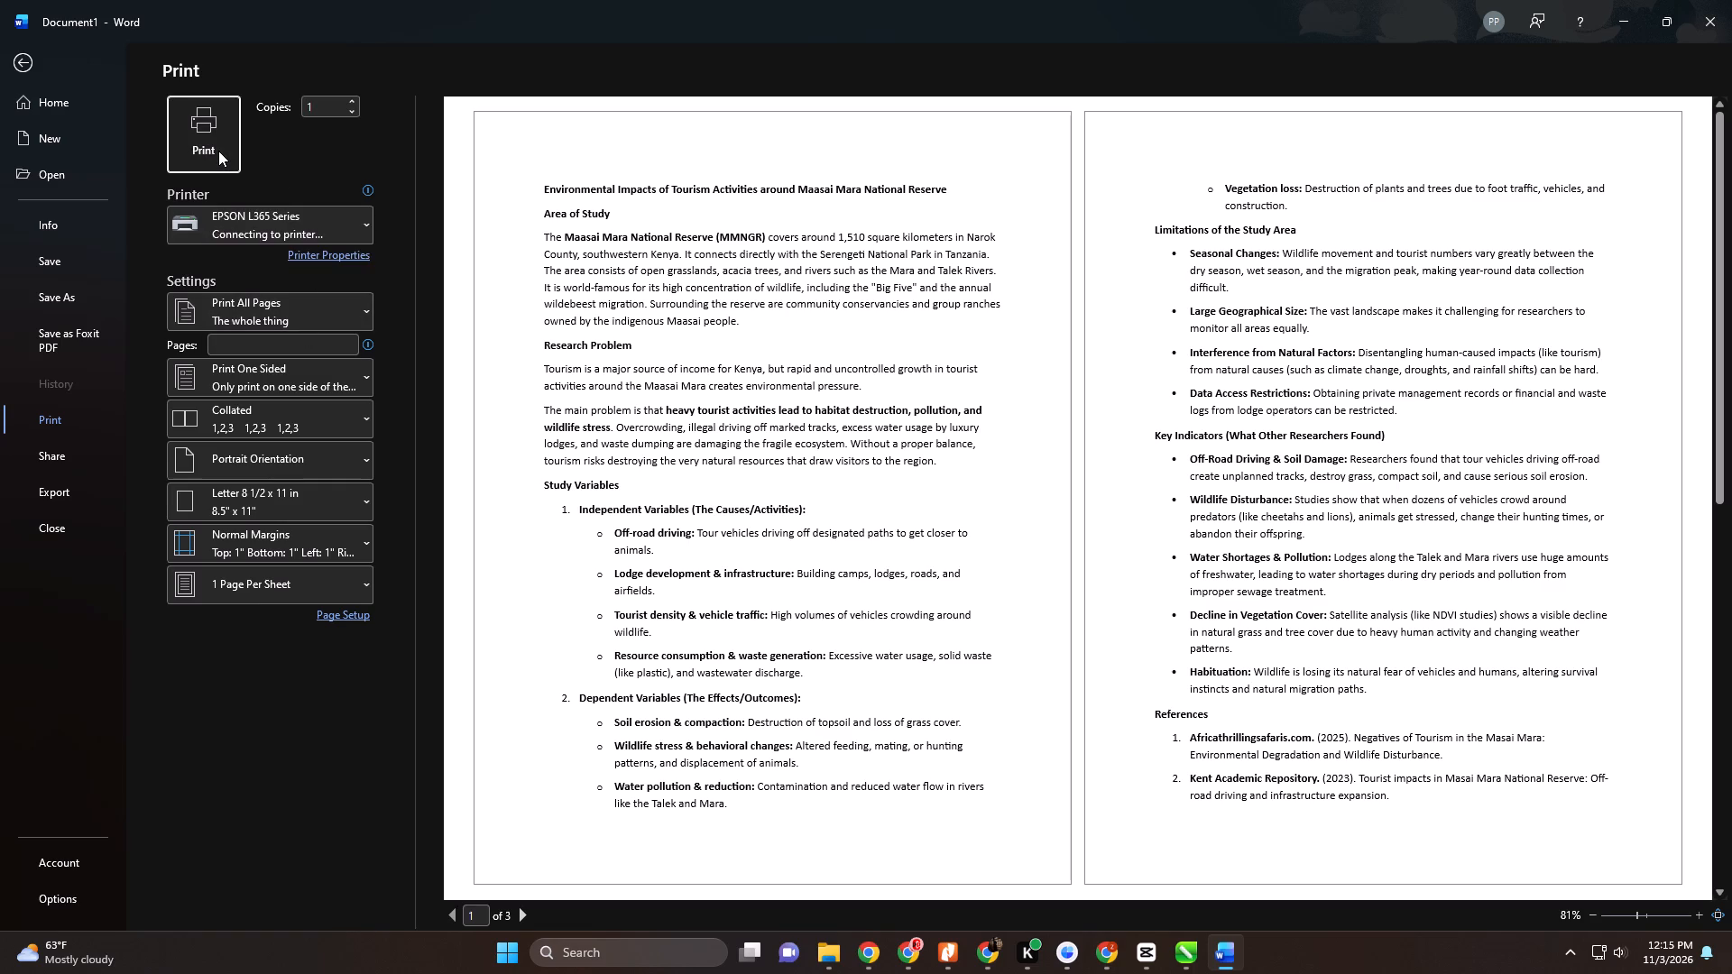
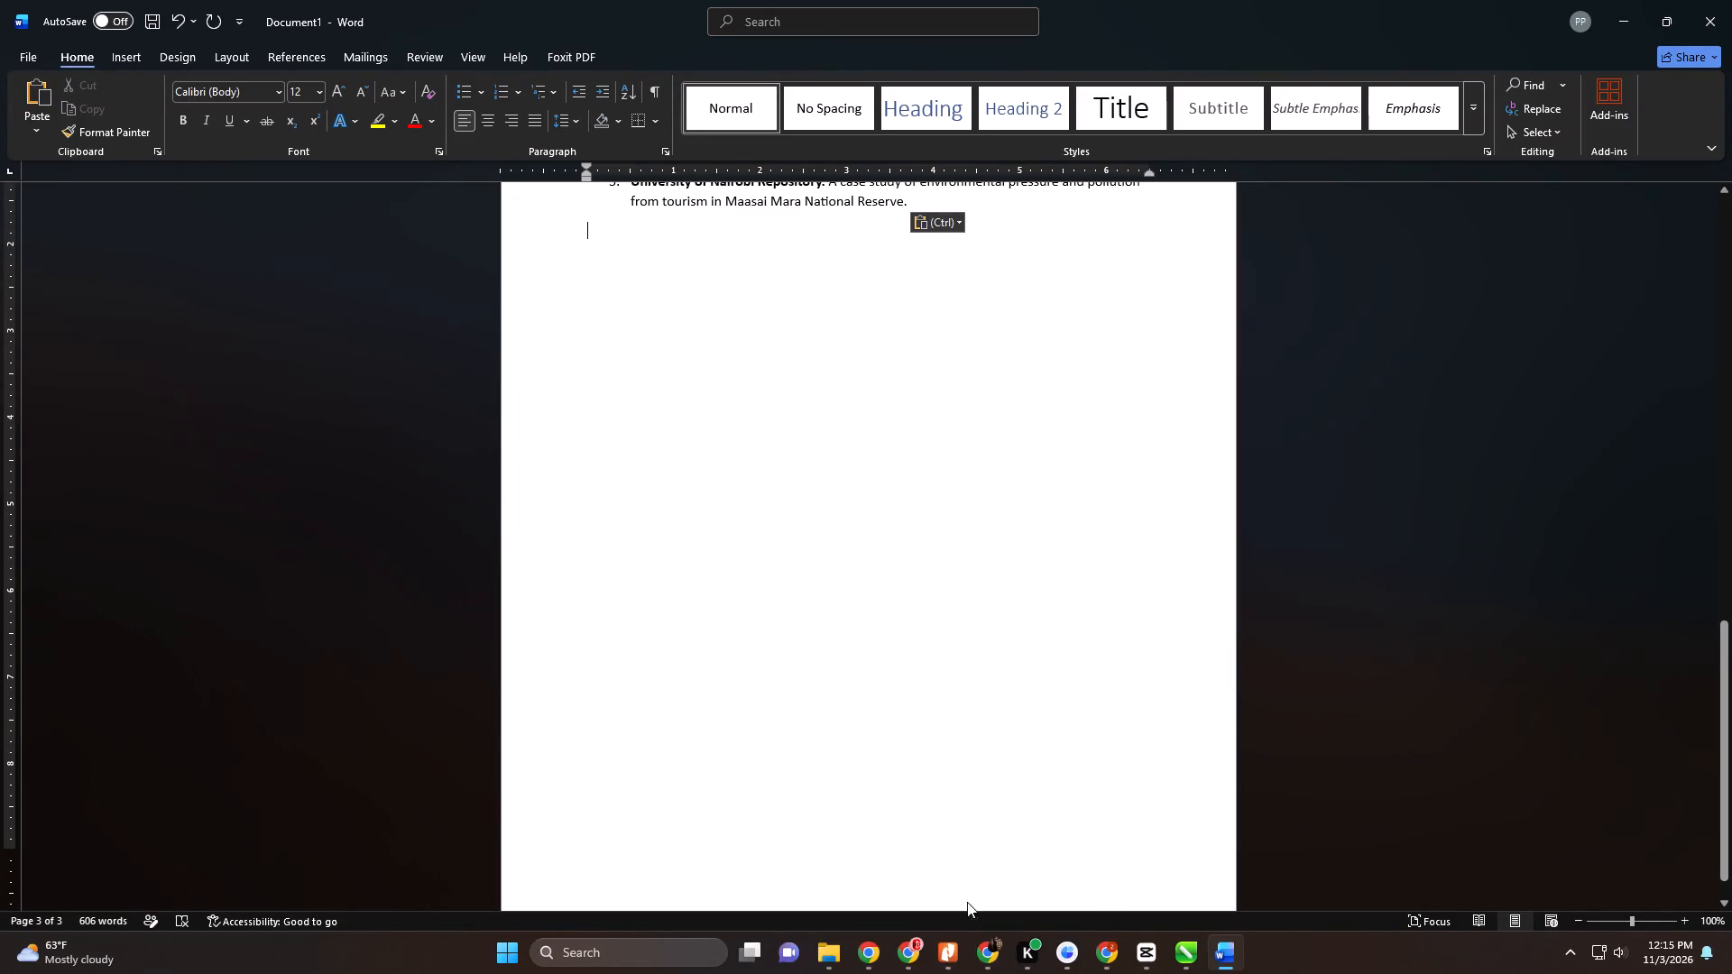
Switch to Nitro Pro and examine the open brachytherapy thesis PDF, from the appendices back through the results chapter.
click(956, 951)
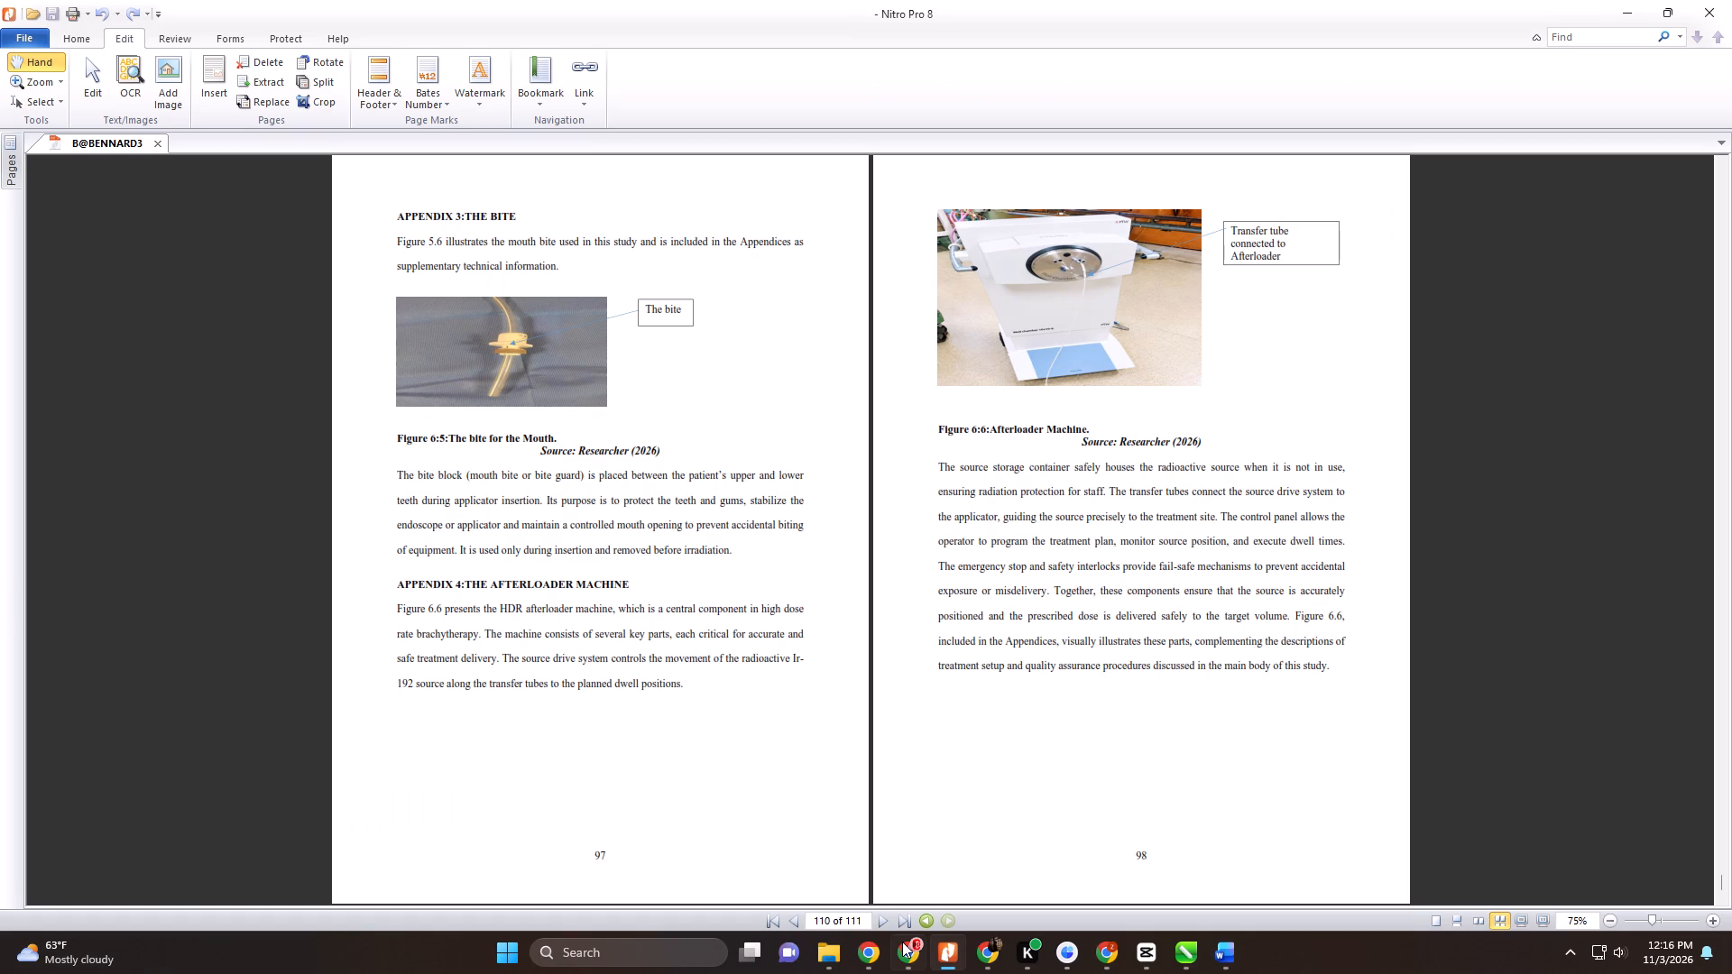
scroll(902, 942, up, 8)
scroll(1731, 422, up, 5)
scroll(1720, 899, up, 2)
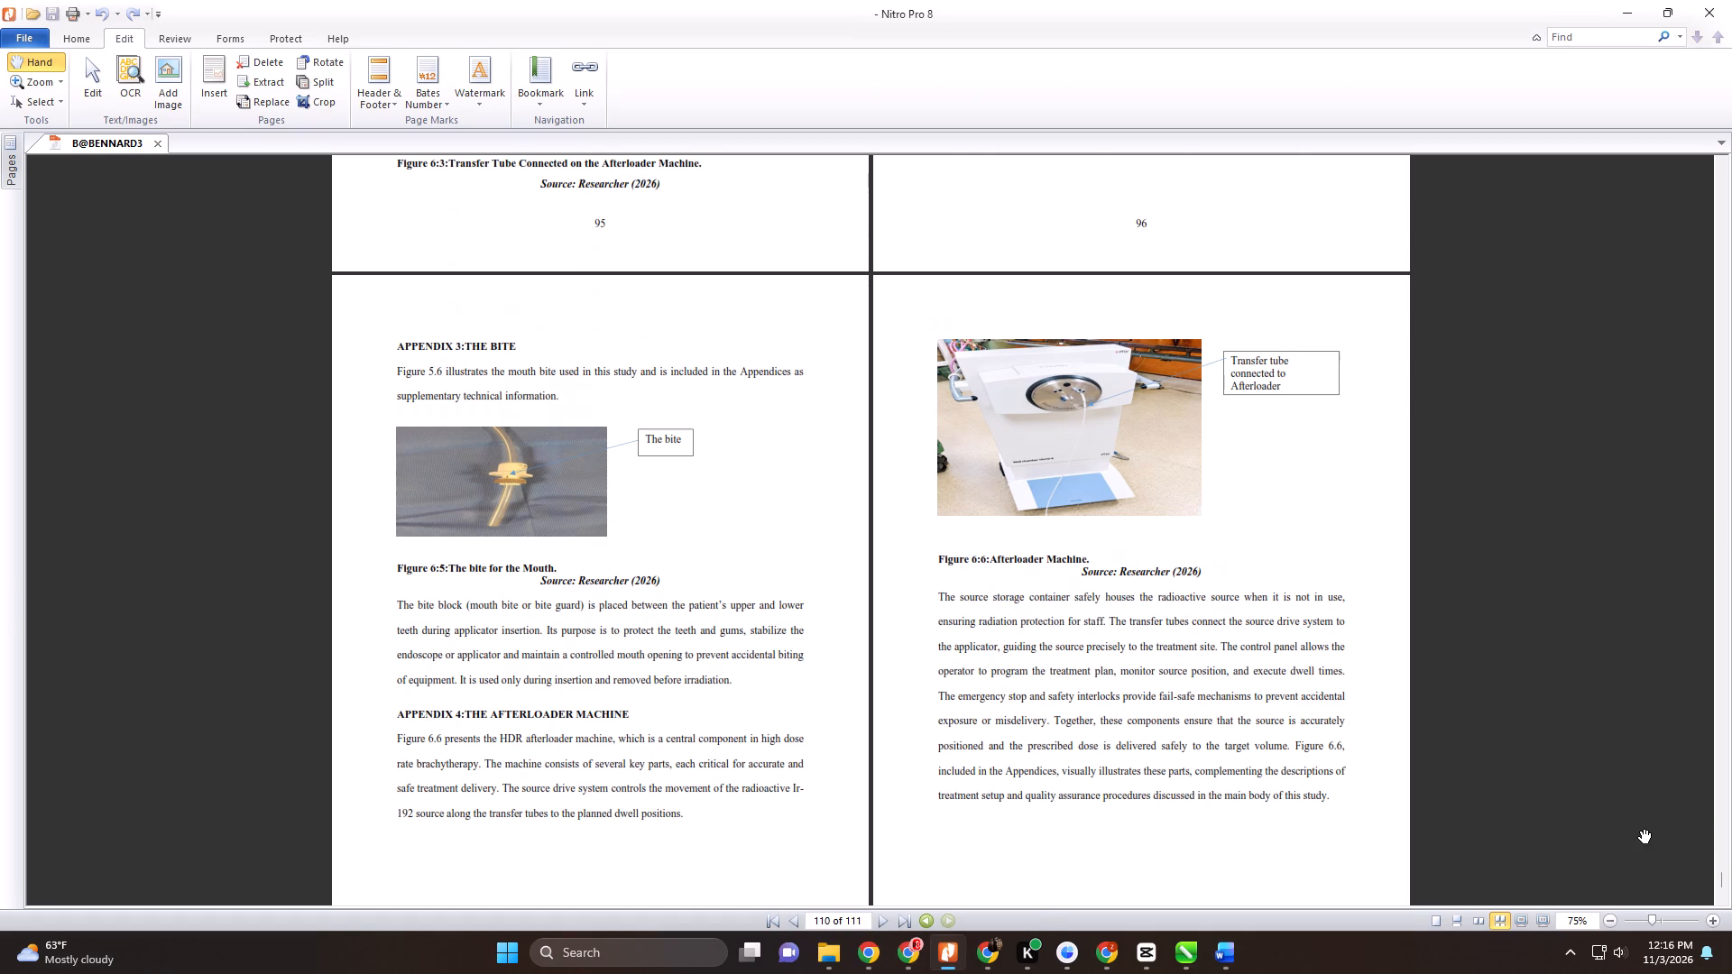
scroll(1644, 836, up, 2)
scroll(1644, 835, down, 1)
scroll(1644, 835, up, 13)
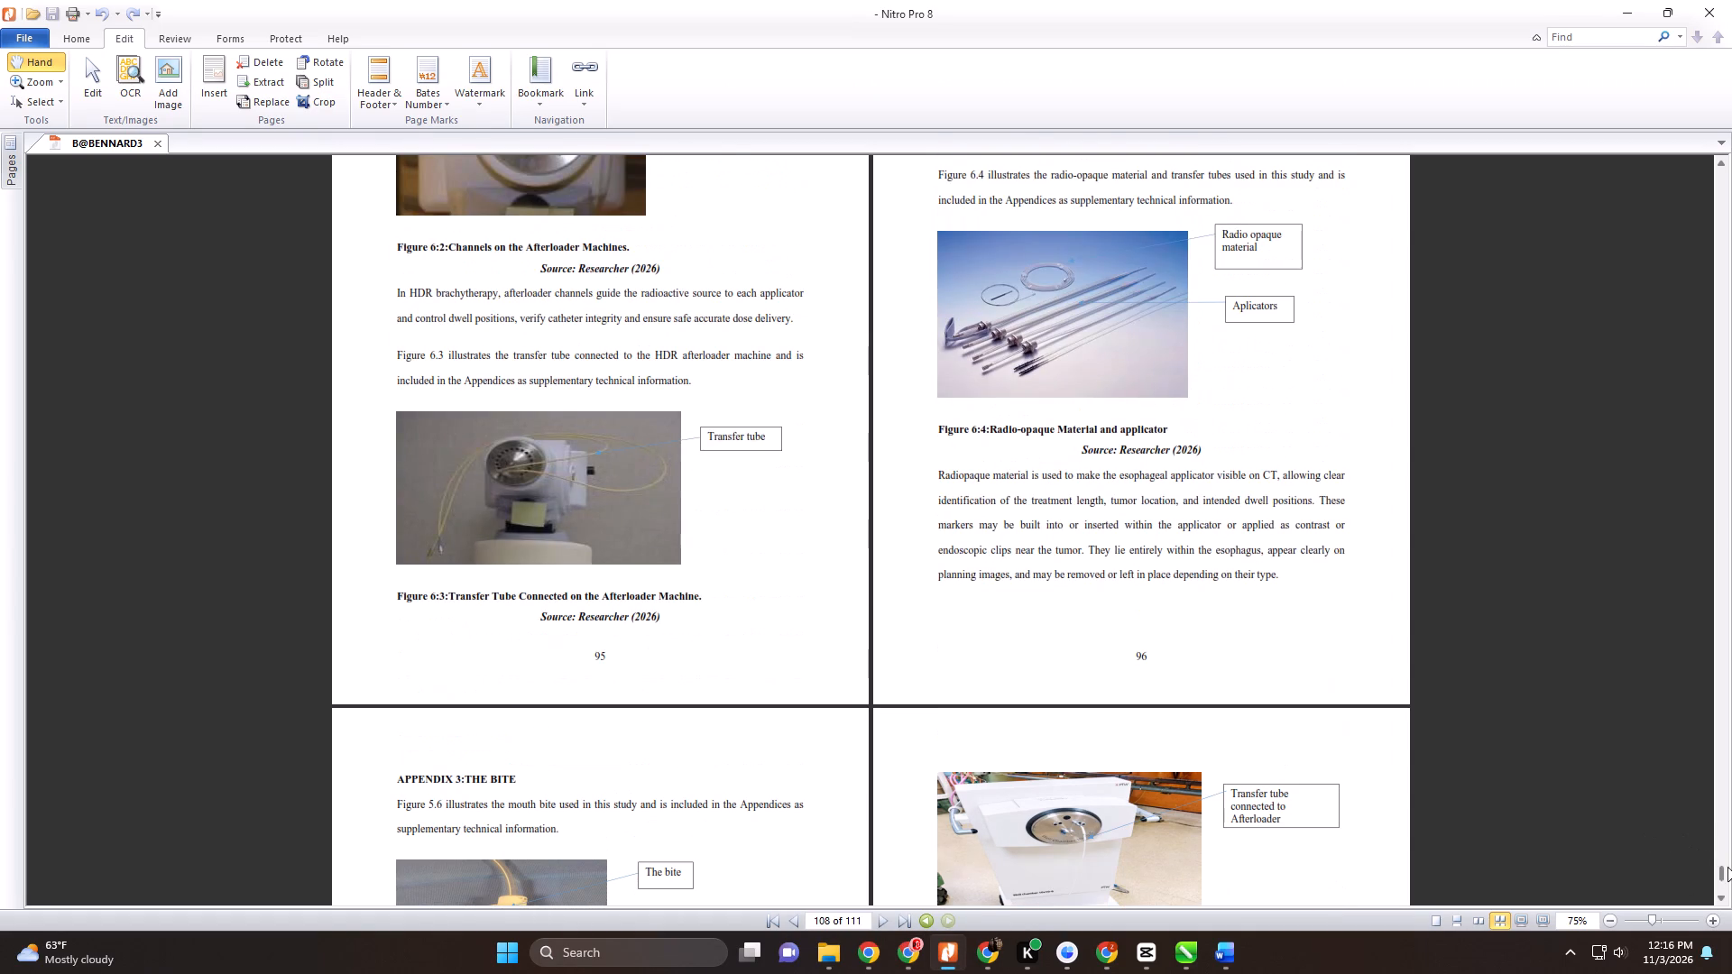
drag(1721, 880, 1724, 763)
scroll(1466, 732, up, 6)
scroll(1467, 732, down, 1)
scroll(1467, 732, up, 1)
scroll(1467, 732, down, 1)
scroll(1467, 732, up, 11)
scroll(1481, 738, down, 1)
scroll(1481, 738, up, 20)
scroll(1481, 738, up, 2)
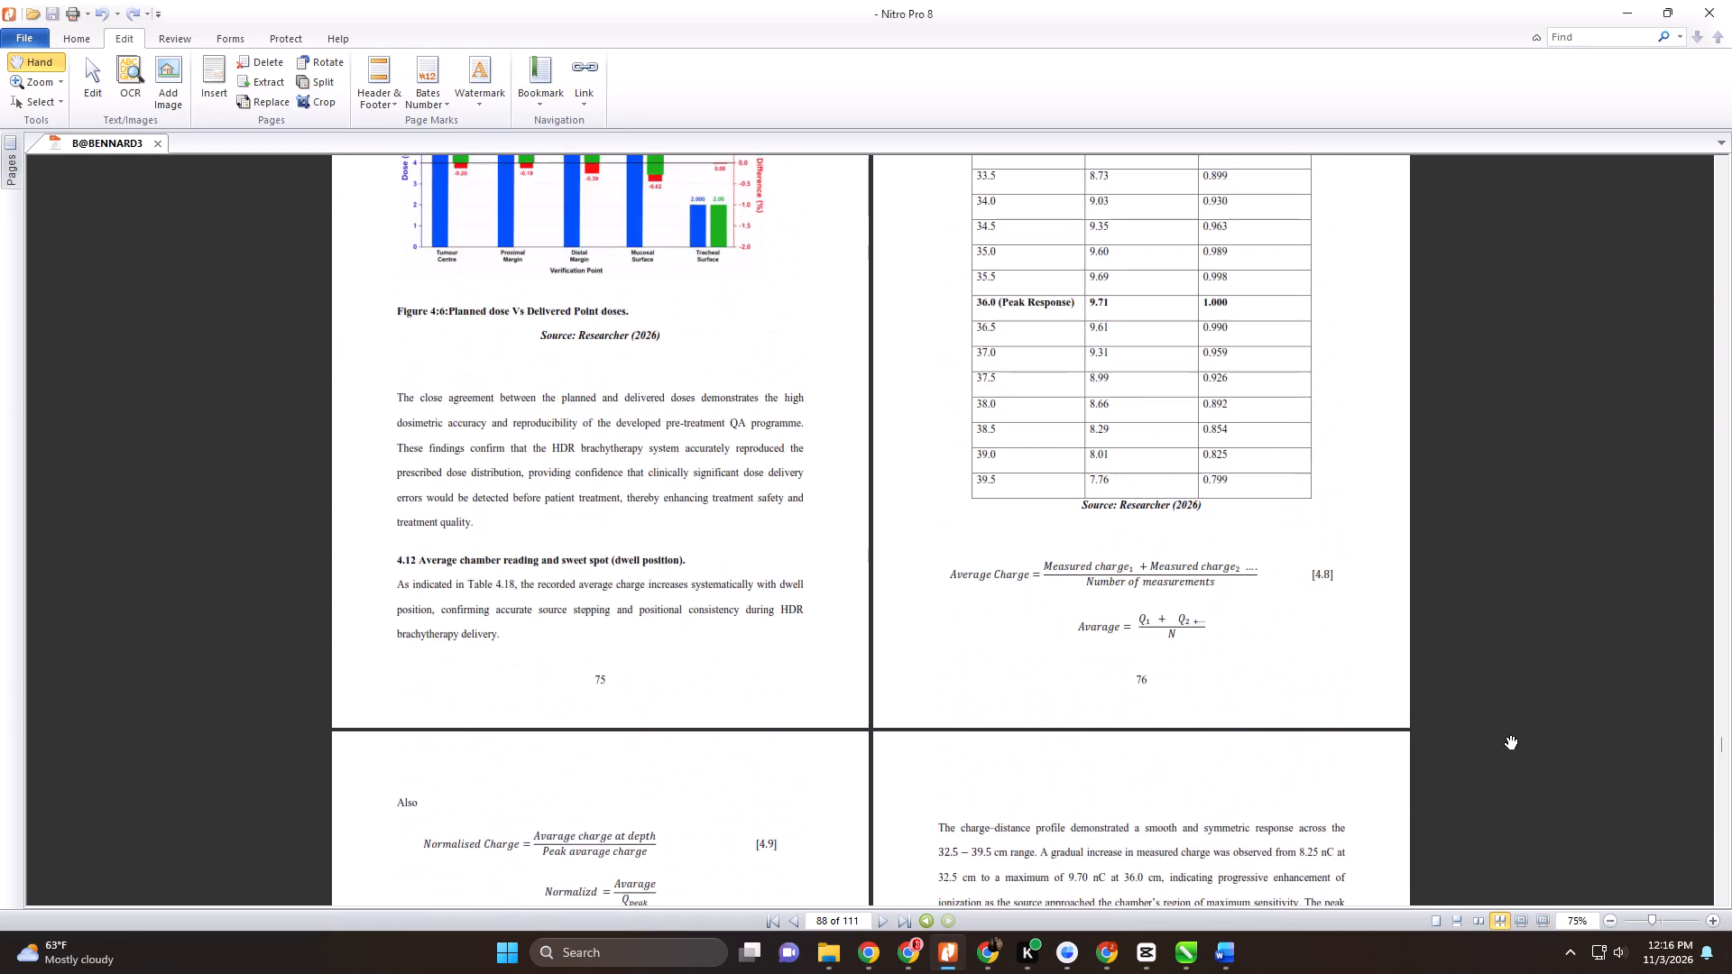
scroll(1511, 742, up, 7)
scroll(1516, 743, down, 1)
scroll(1516, 743, up, 3)
scroll(1354, 735, up, 6)
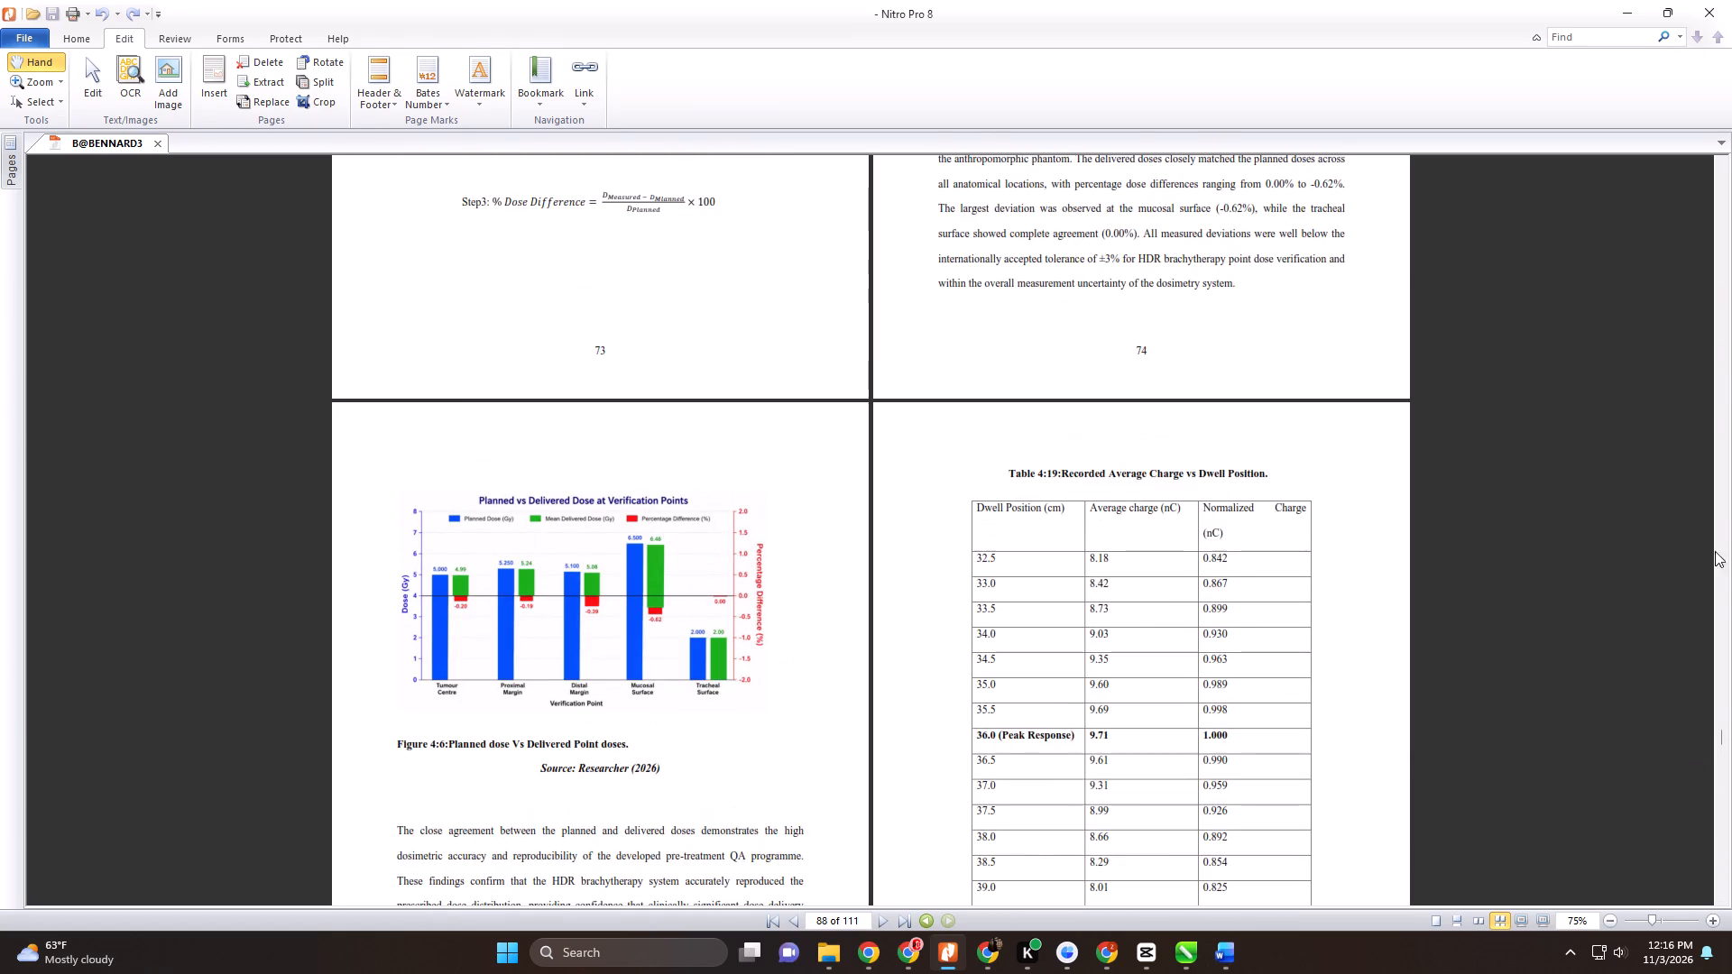
click(1721, 166)
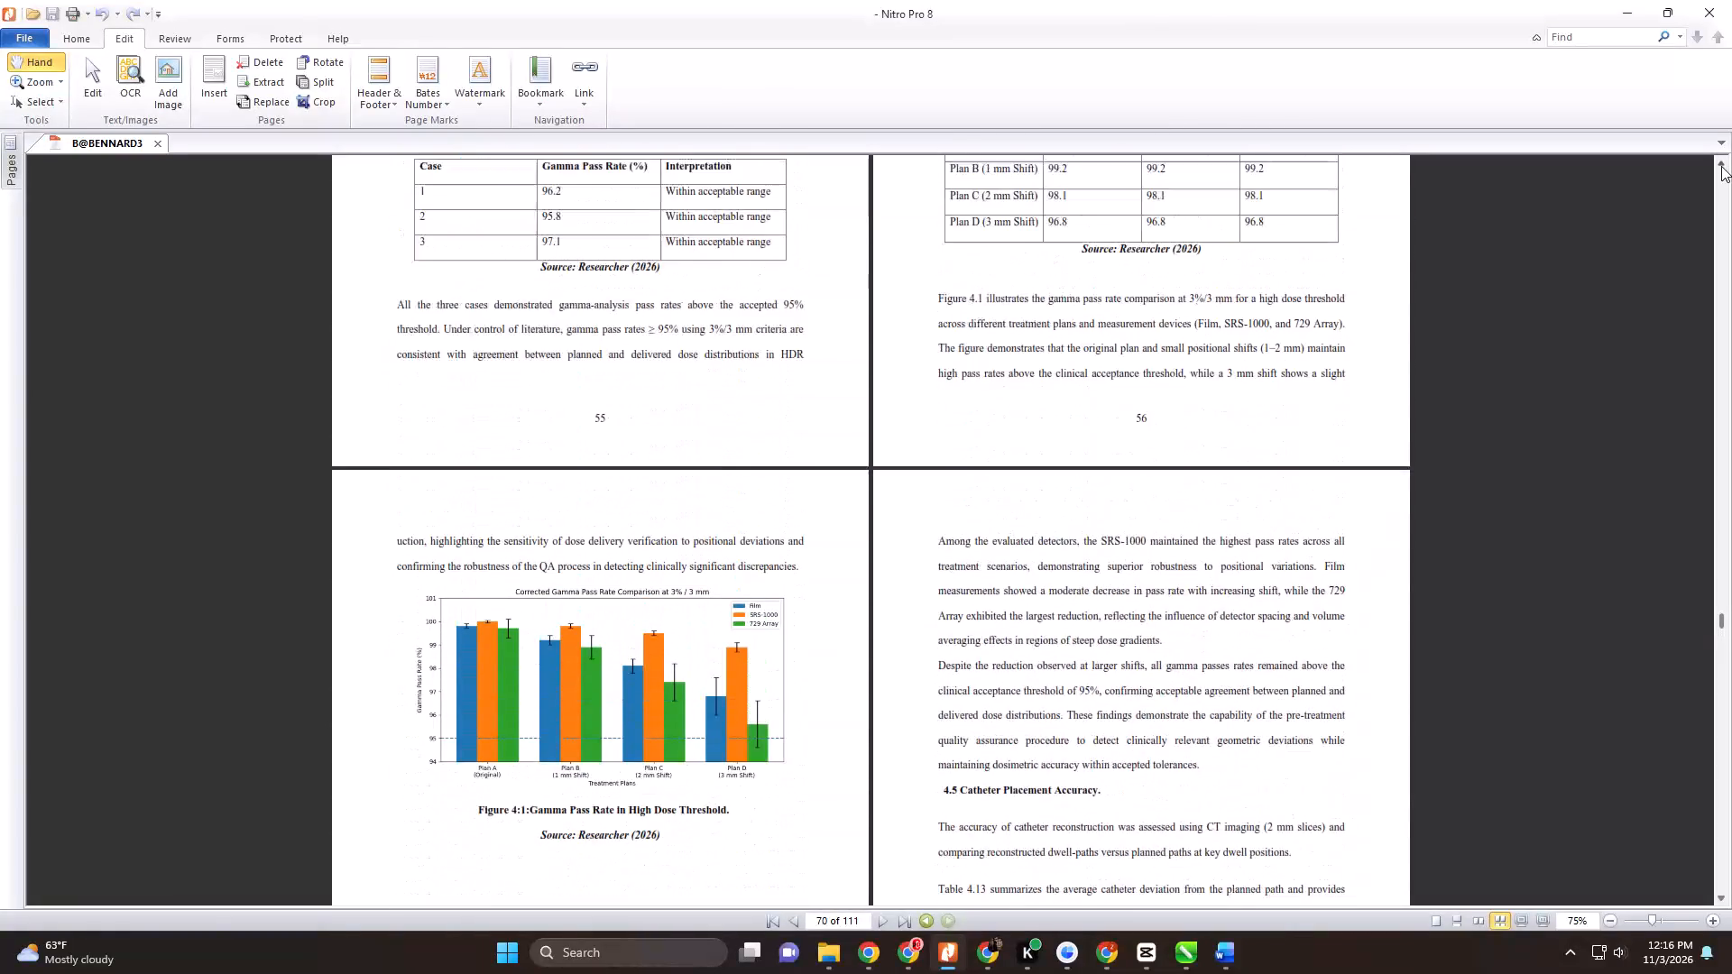
triple_click(1721, 166)
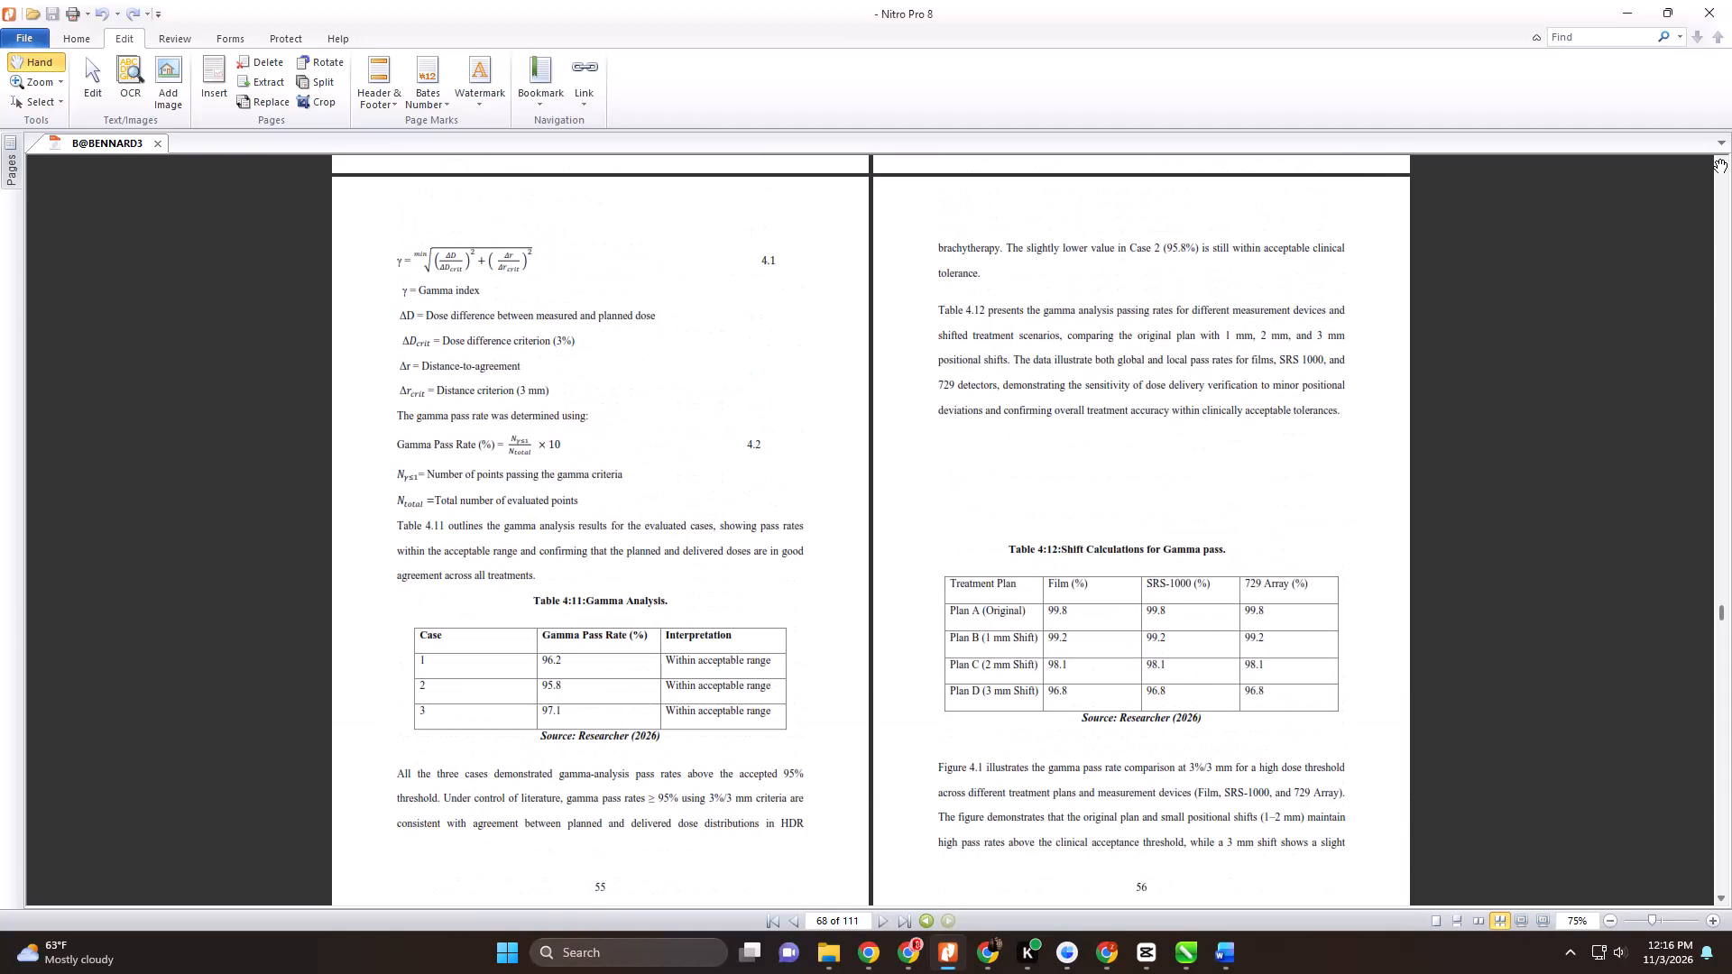
Print all pages of the thesis PDF on the Kyocera TASKalfa 3253ci KX, checking the printer's basic properties first.
key(ctrl+p)
click(972, 265)
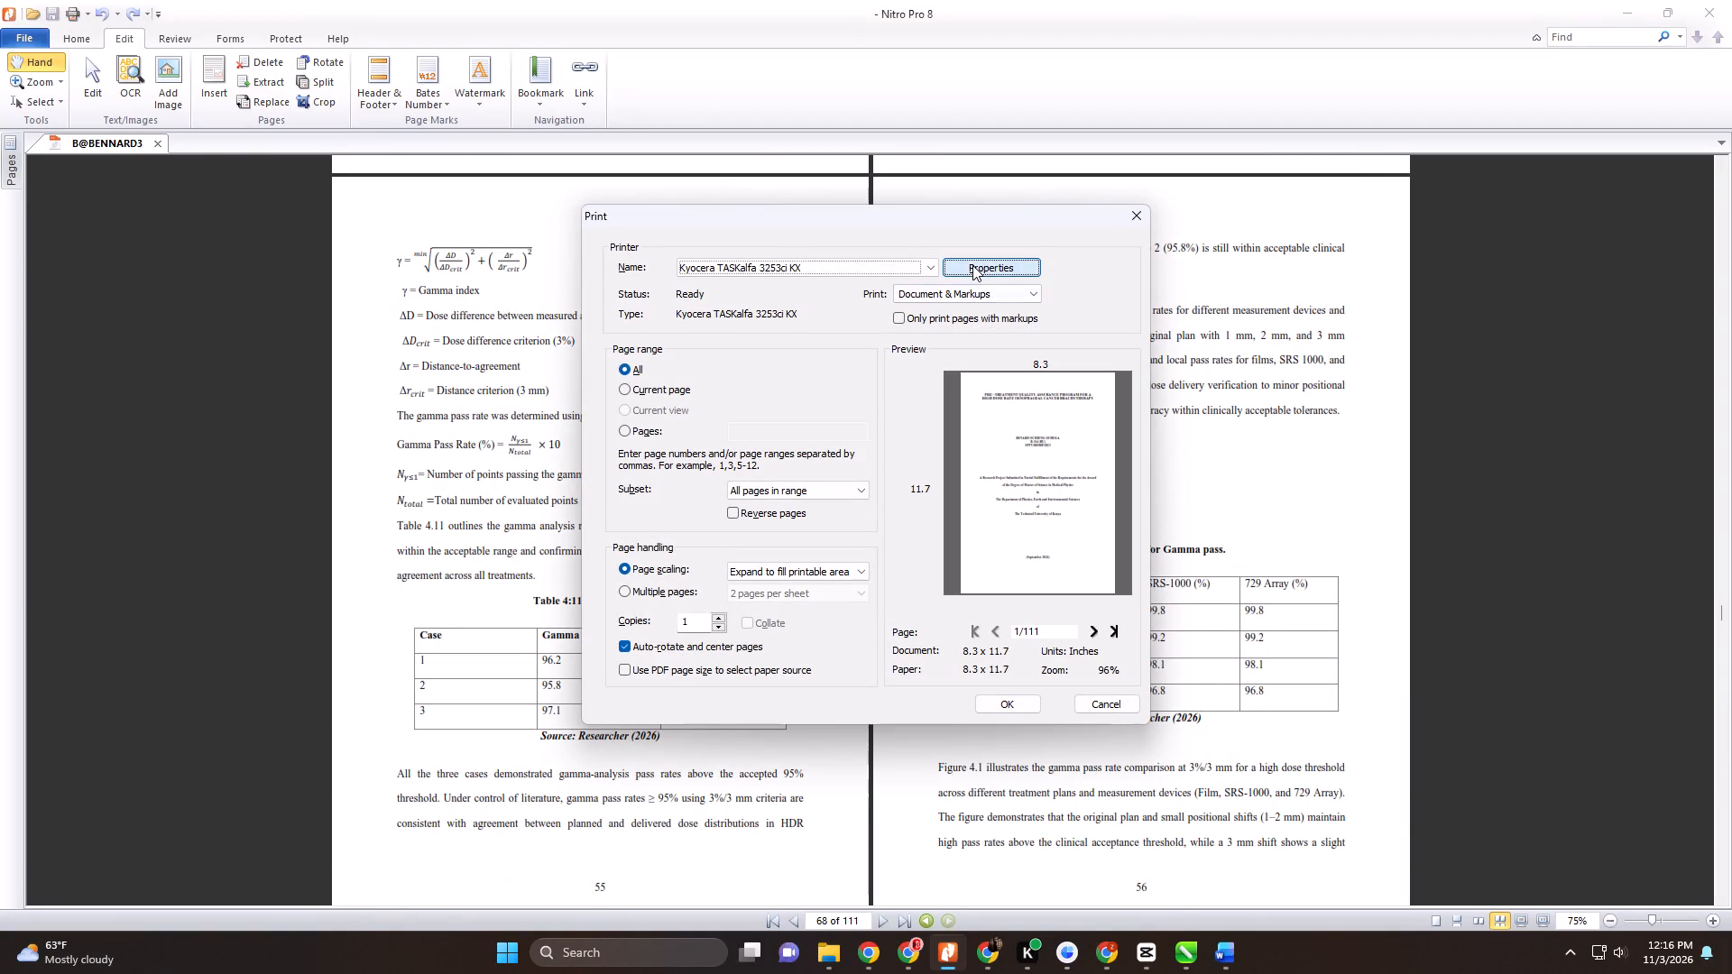
click(102, 116)
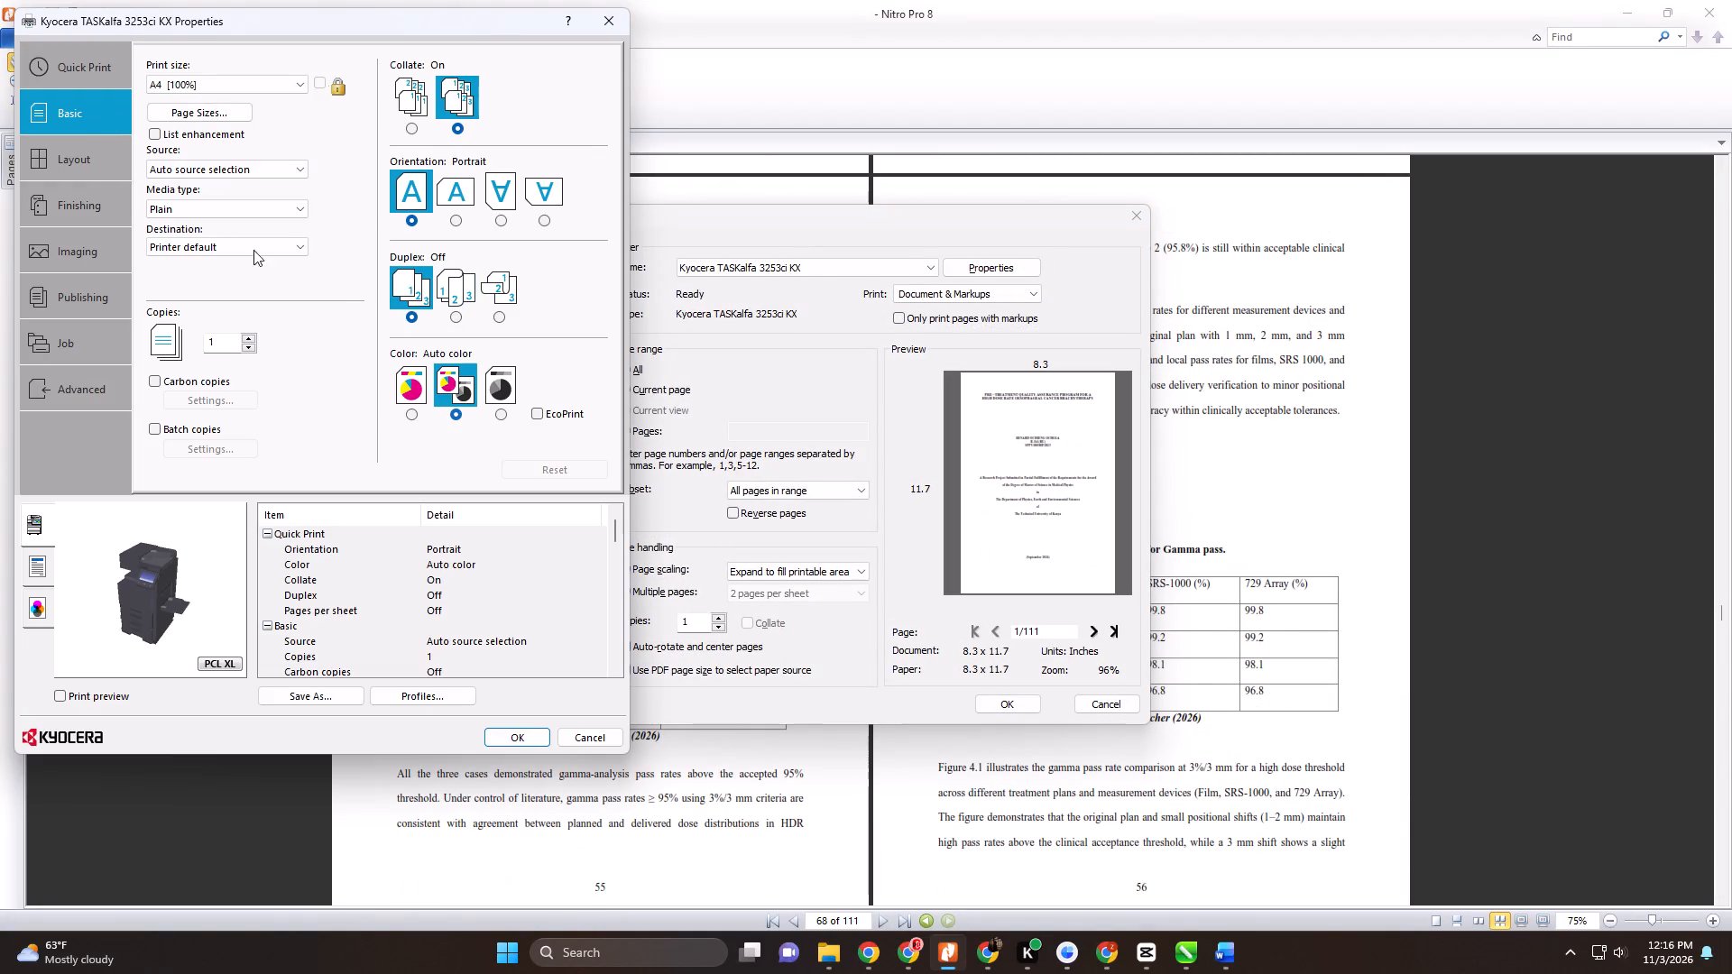
click(538, 740)
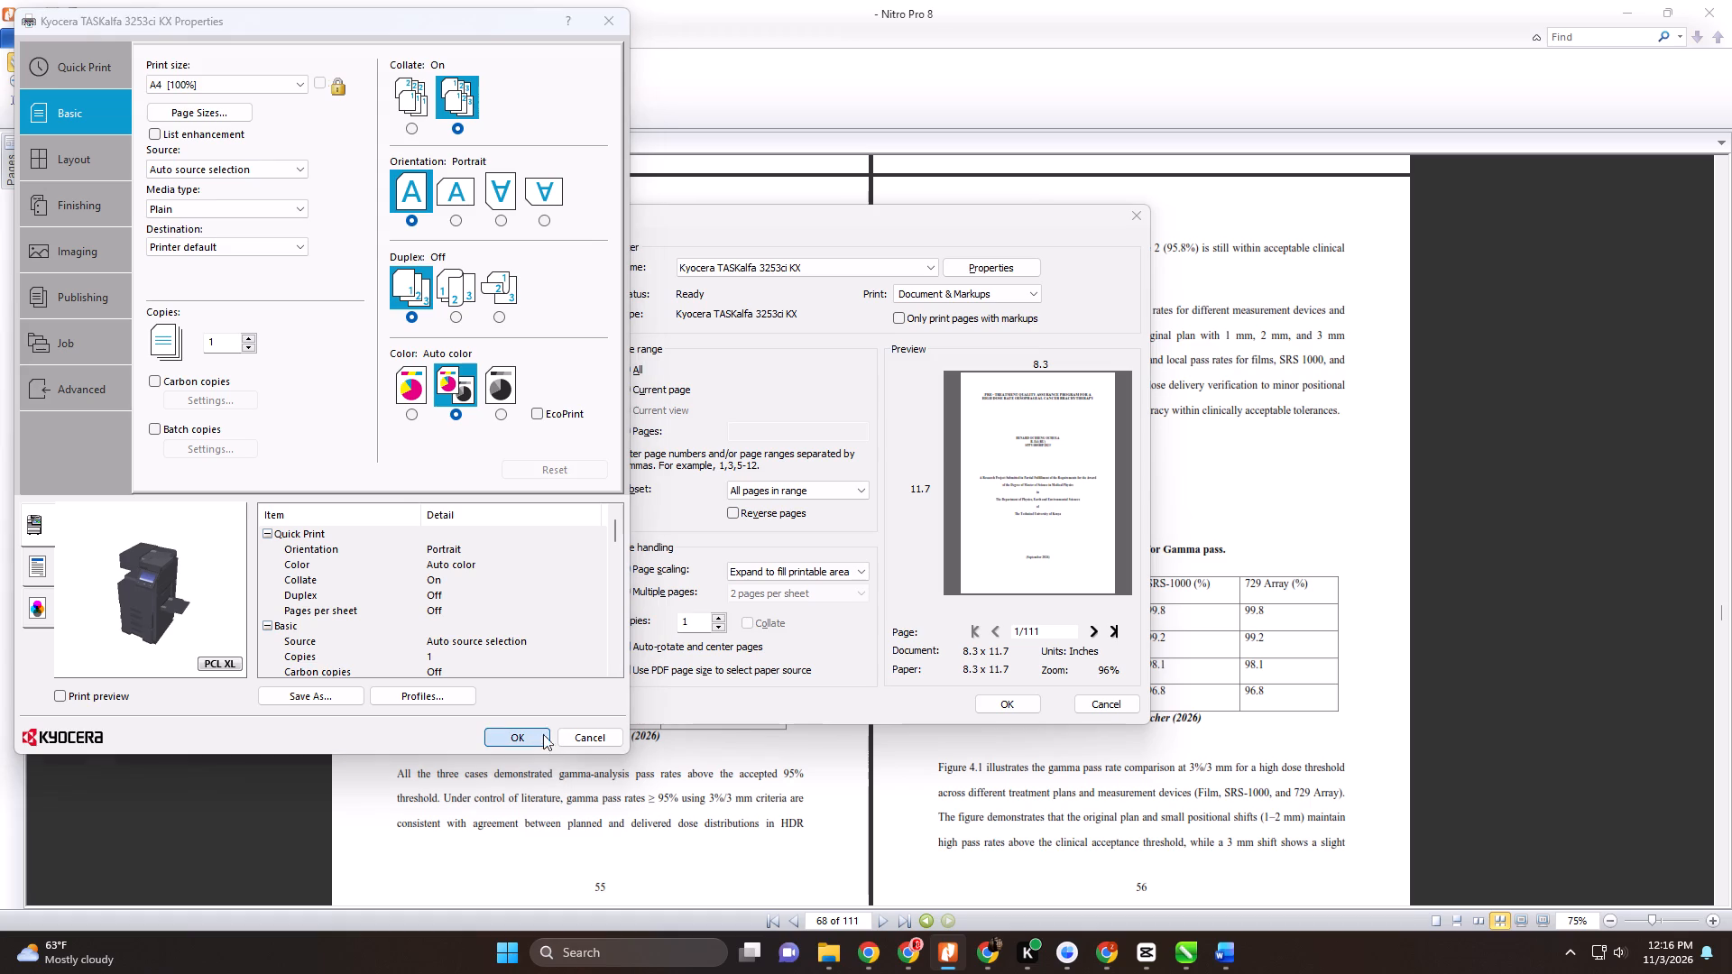
click(1034, 708)
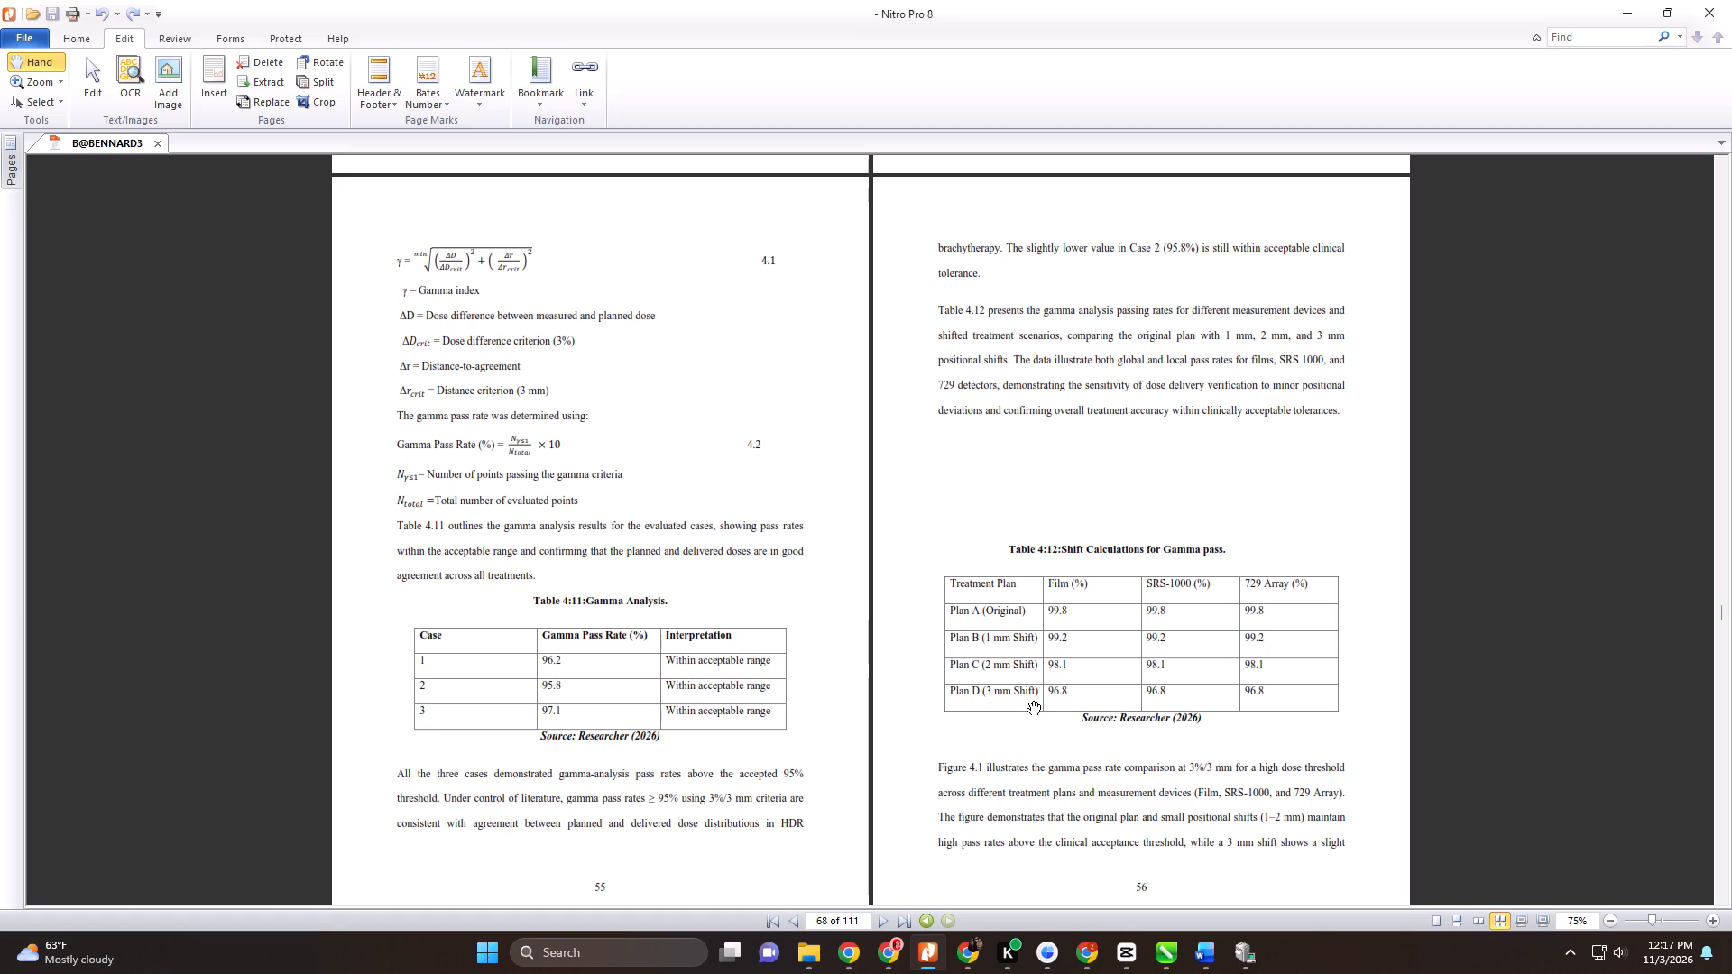
Switch back to the Maasai Mara document in Word.
click(1208, 951)
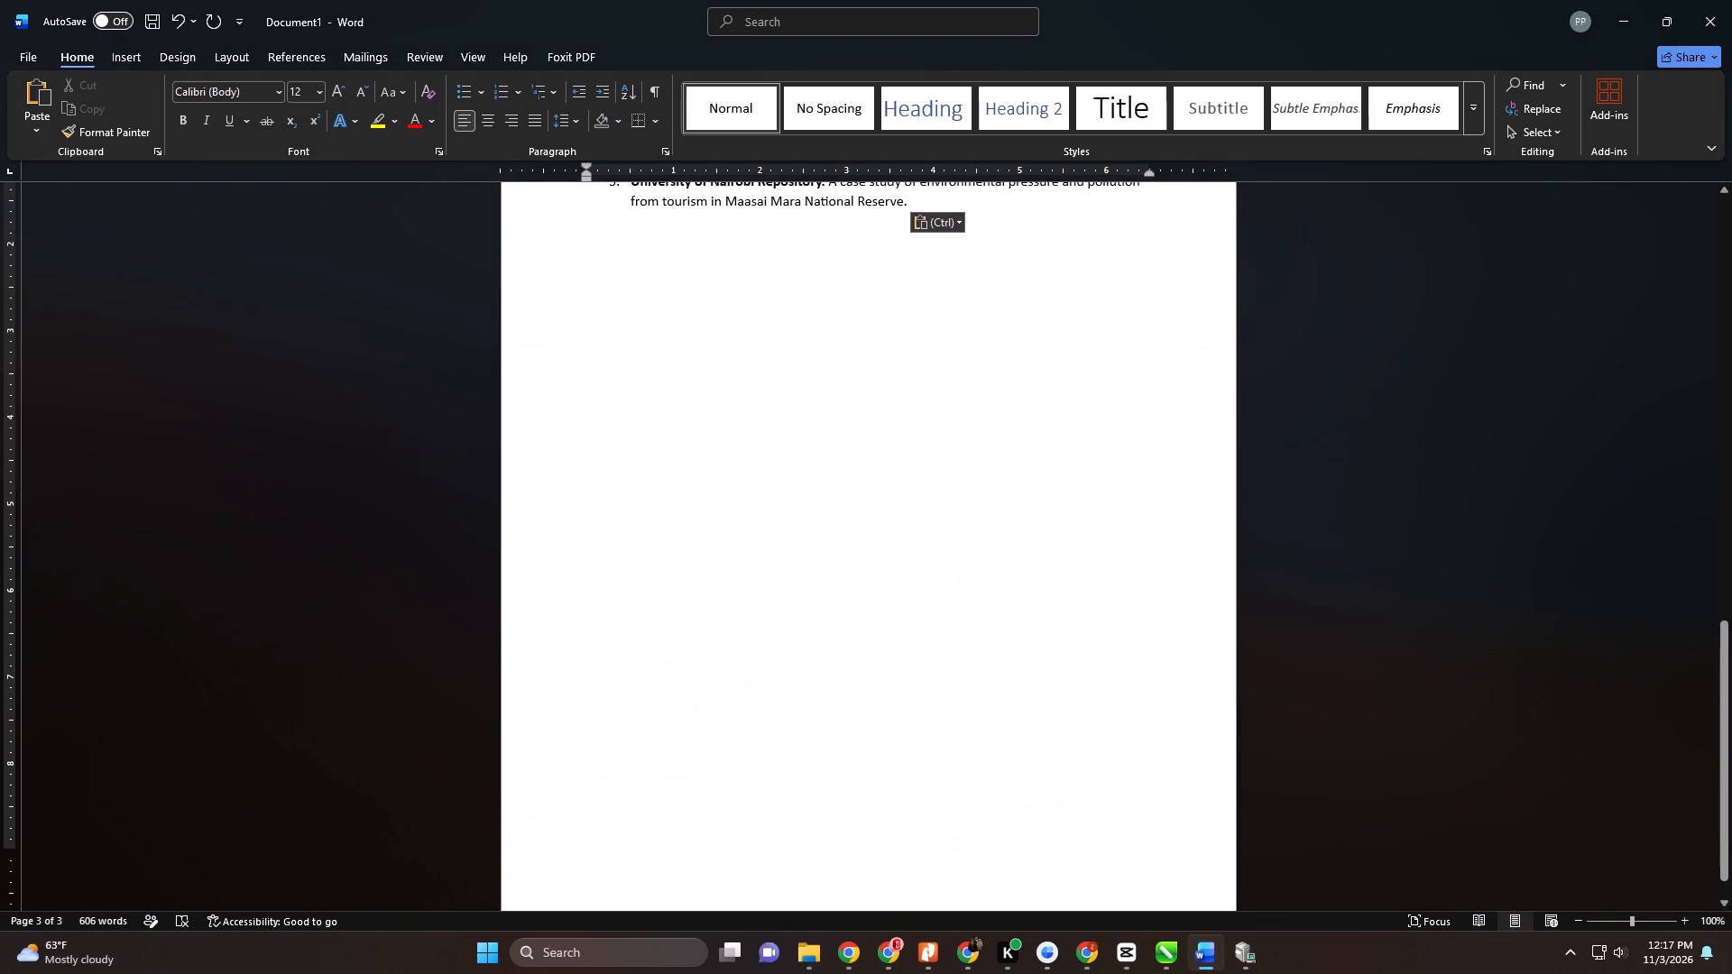
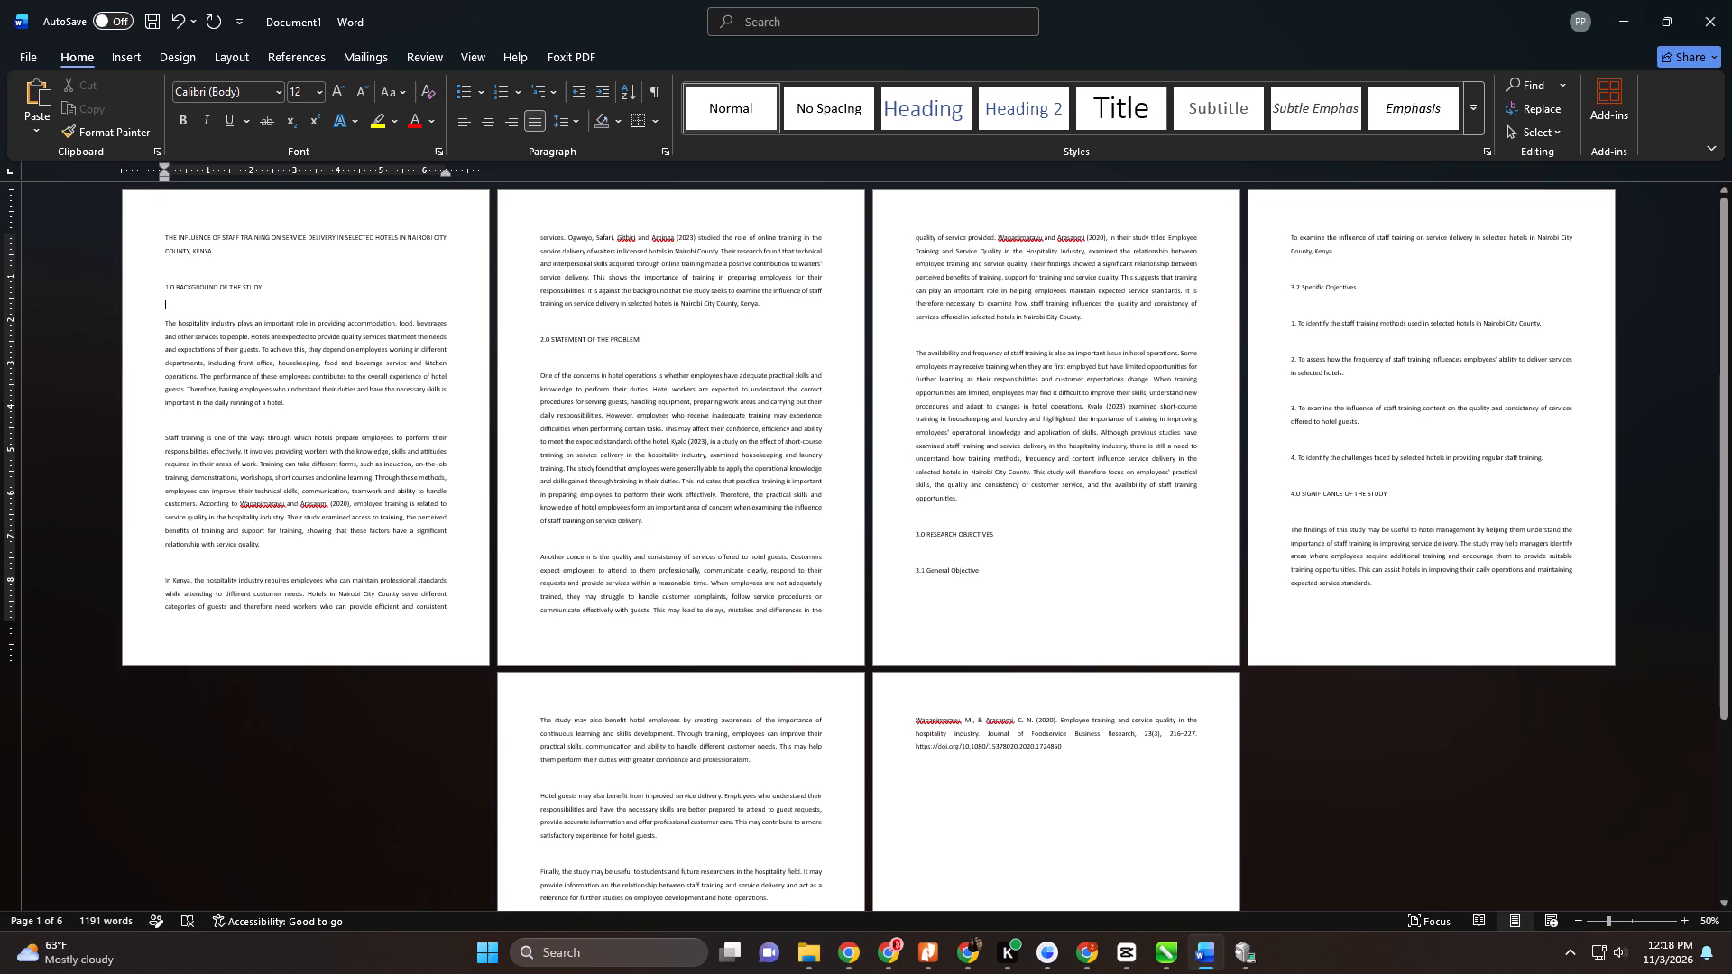
key(Delete)
click(204, 275)
key(Delete)
click(239, 385)
key(Delete)
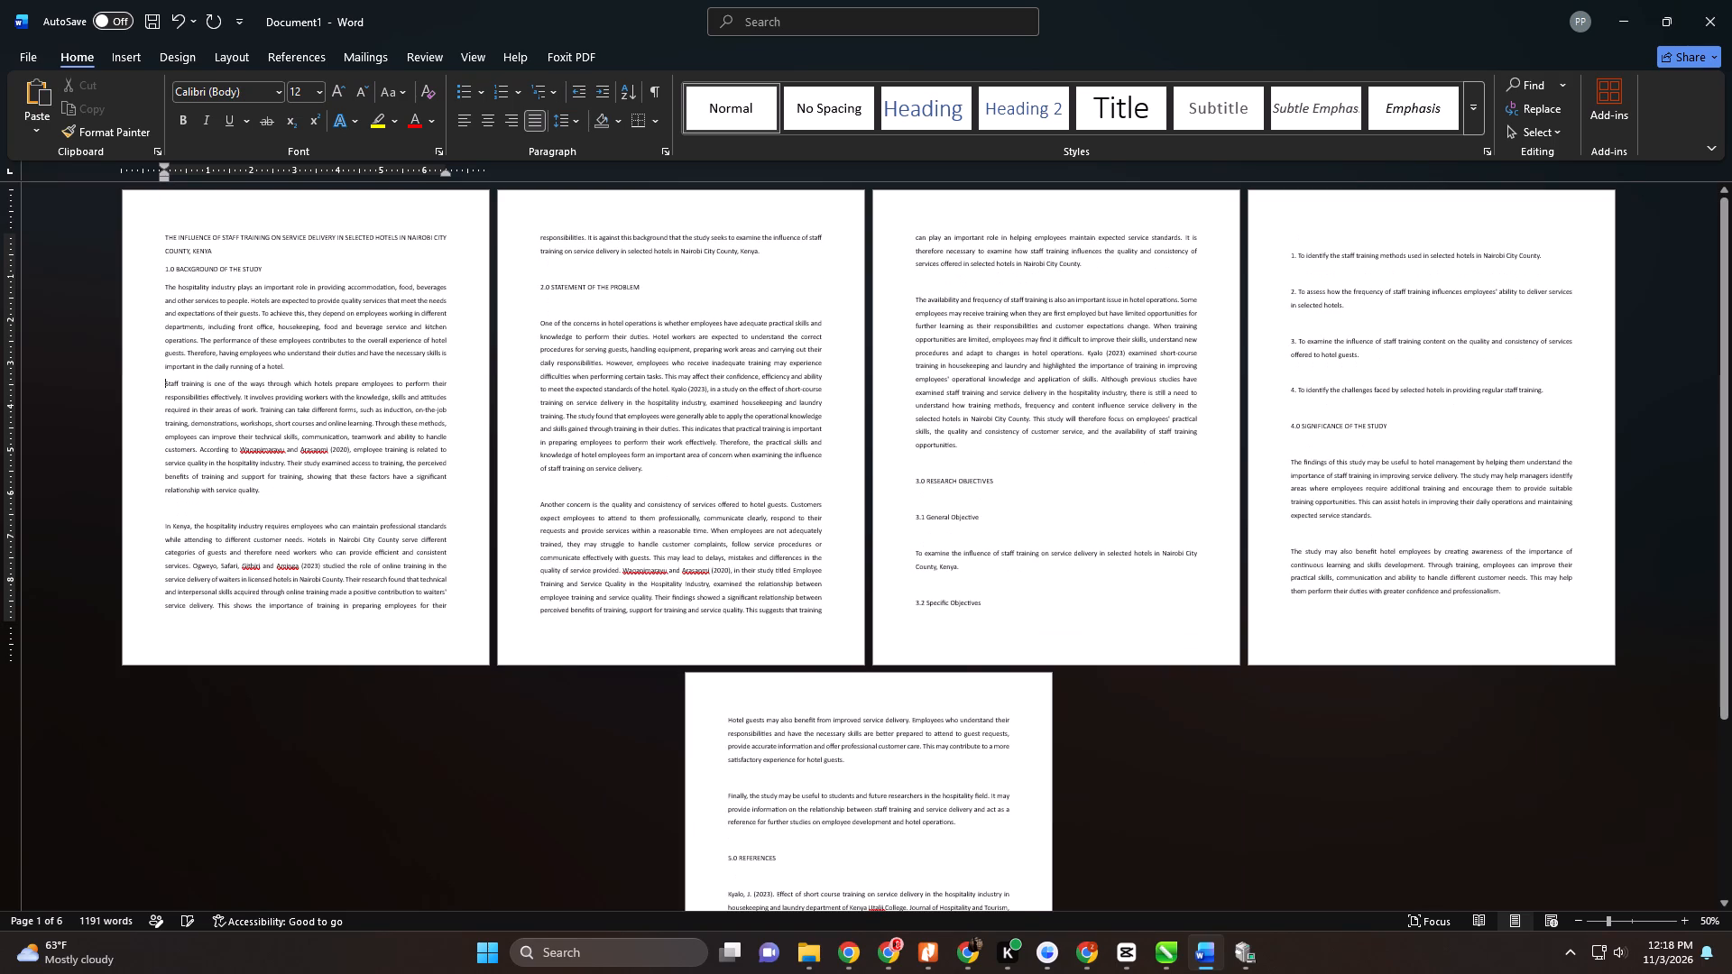
click(212, 510)
key(Delete)
Delete the blank lines above and below the 2.0 STATEMENT OF THE PROBLEM heading.
click(571, 274)
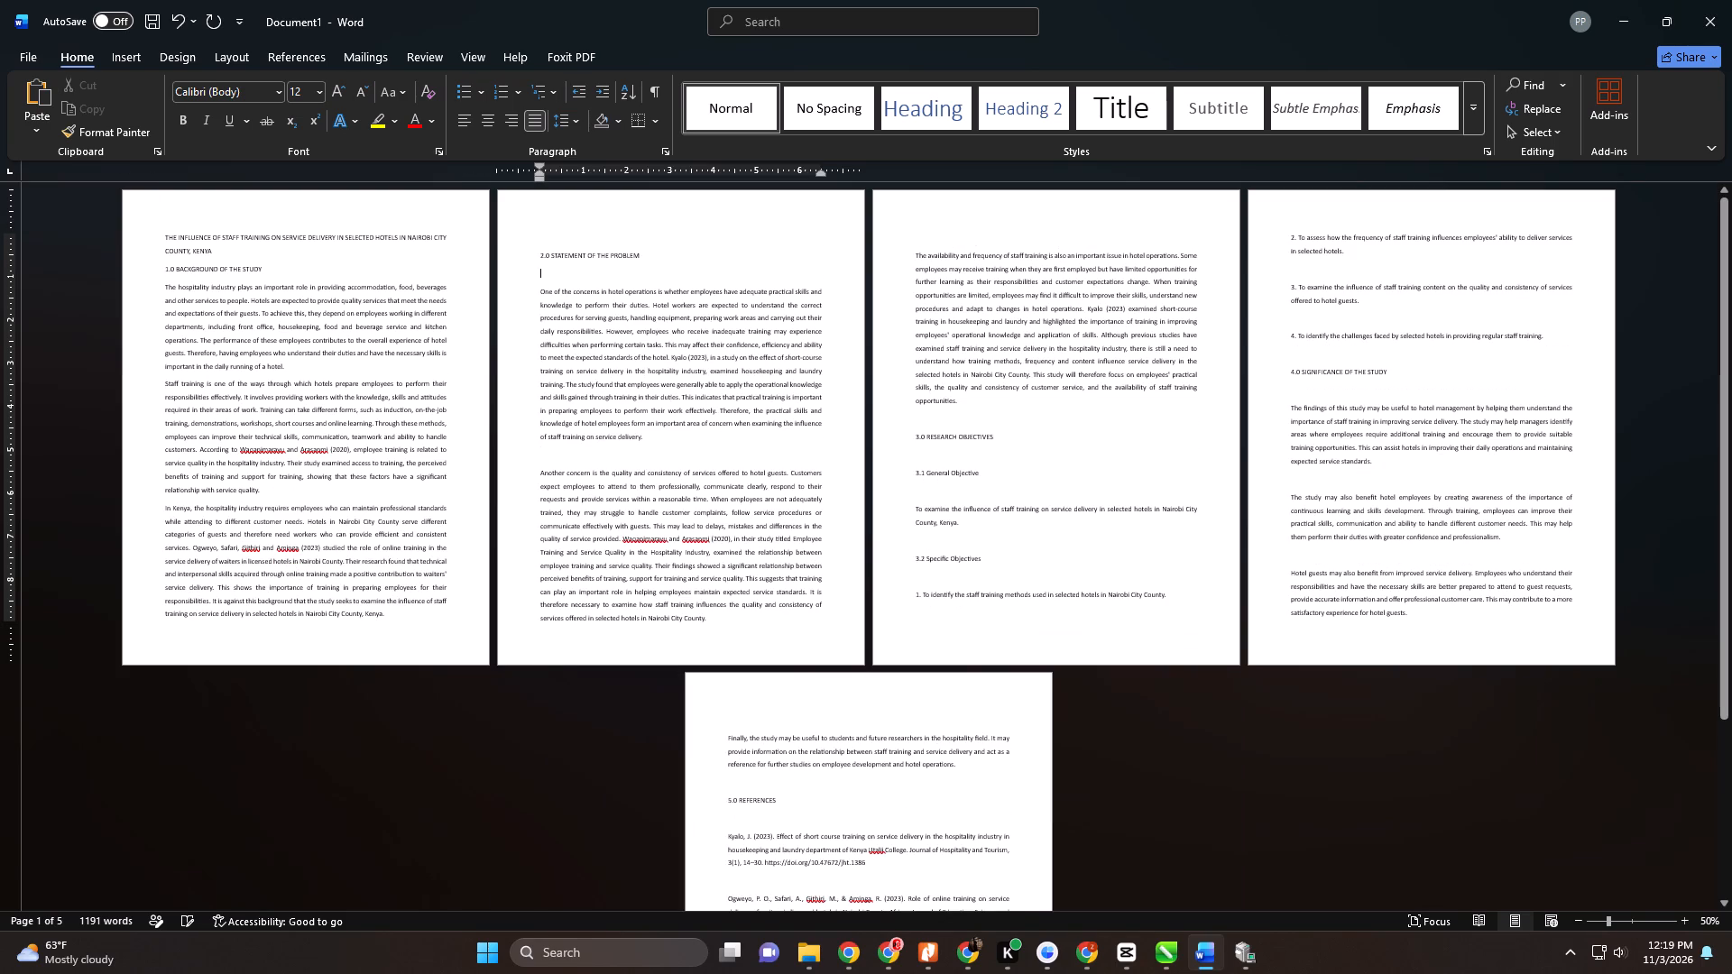
key(Delete)
click(569, 225)
key(Delete)
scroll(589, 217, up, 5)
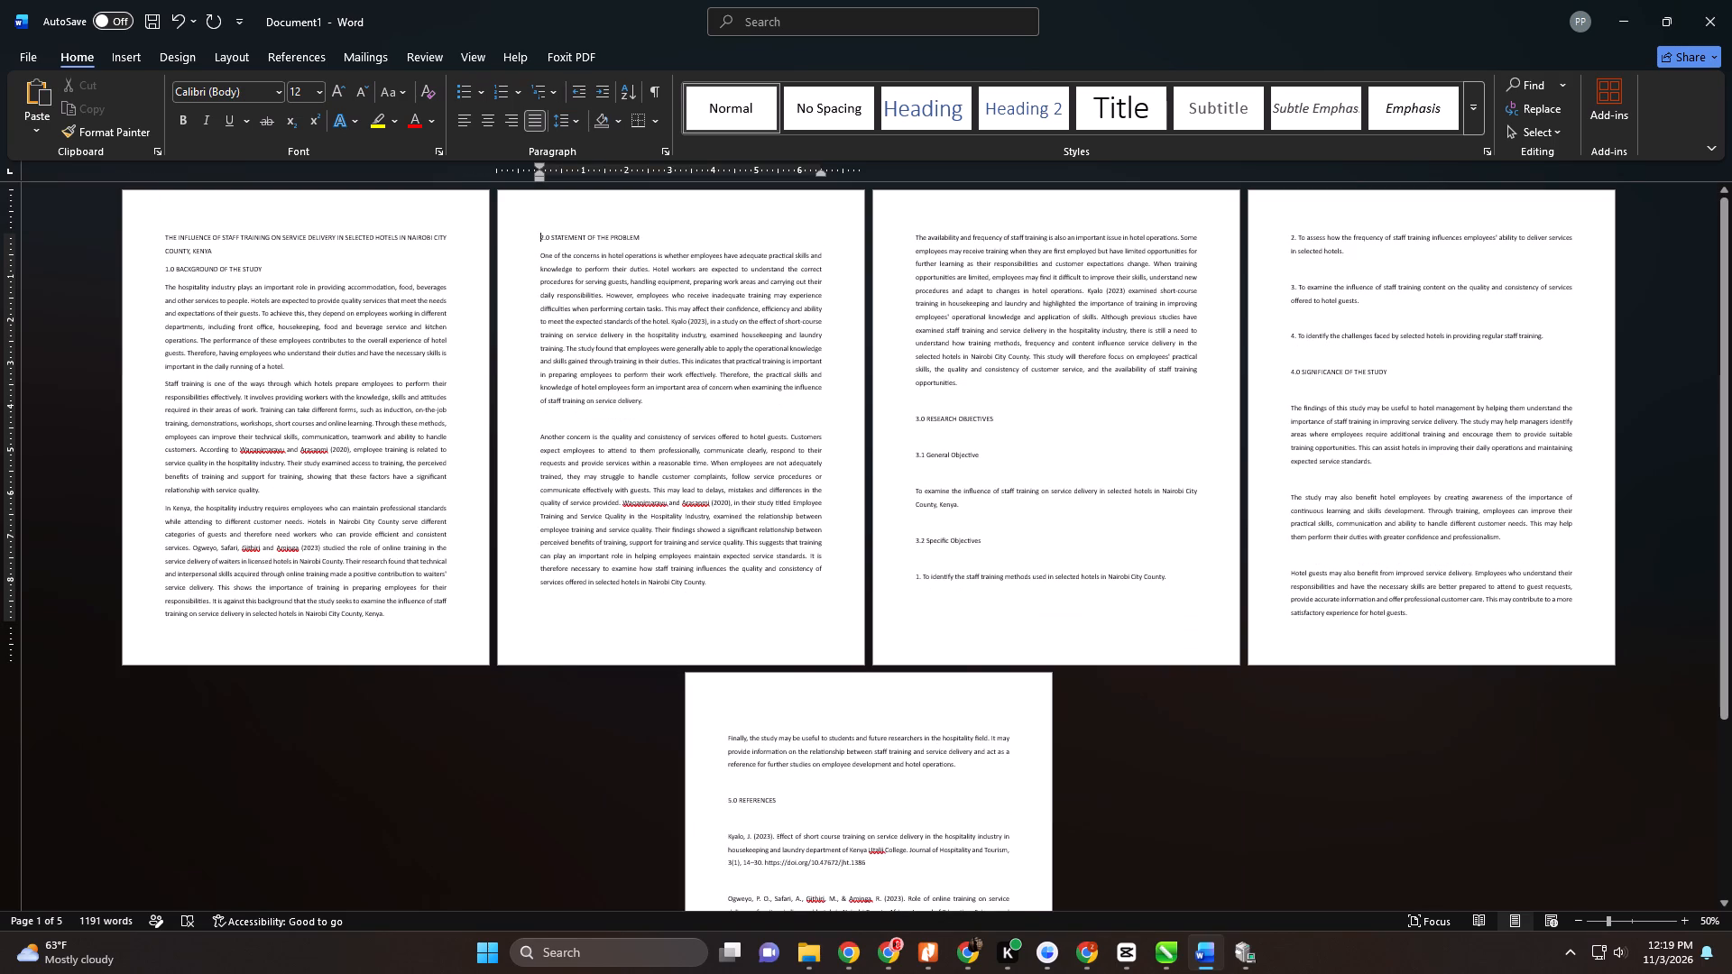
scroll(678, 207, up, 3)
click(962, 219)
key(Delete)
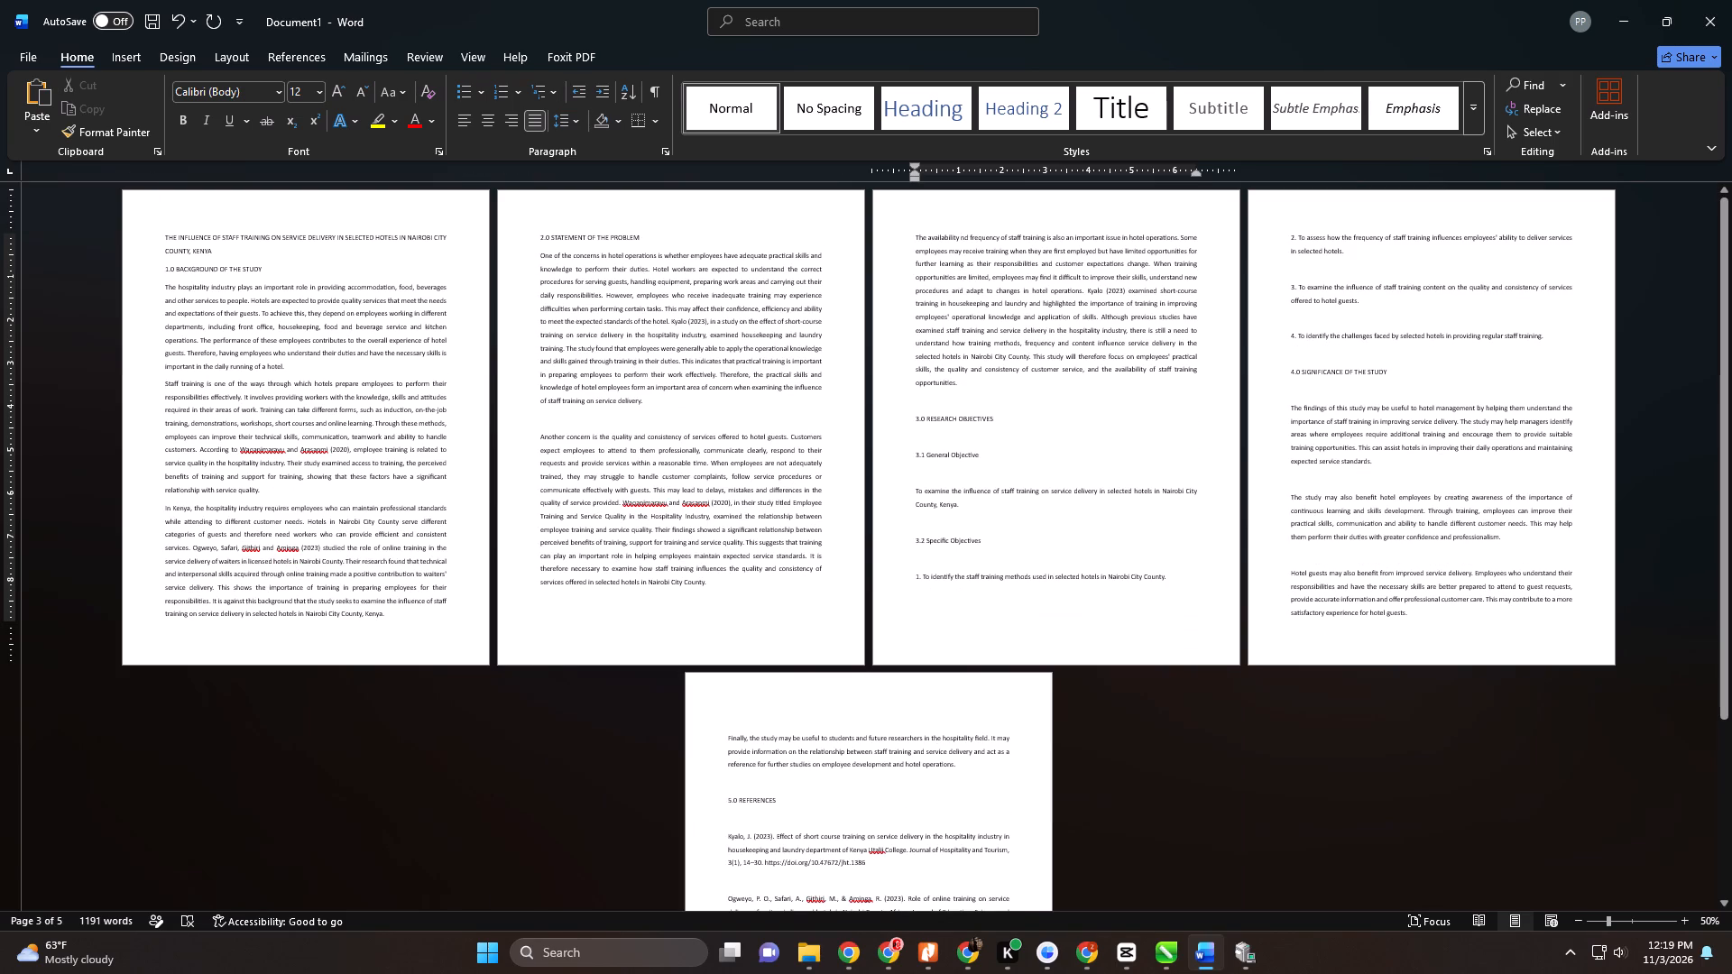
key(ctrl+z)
Delete the blank lines around the 3.0 RESEARCH OBJECTIVES, 3.1 General Objective and 3.2 Specific Objectives headings.
click(945, 402)
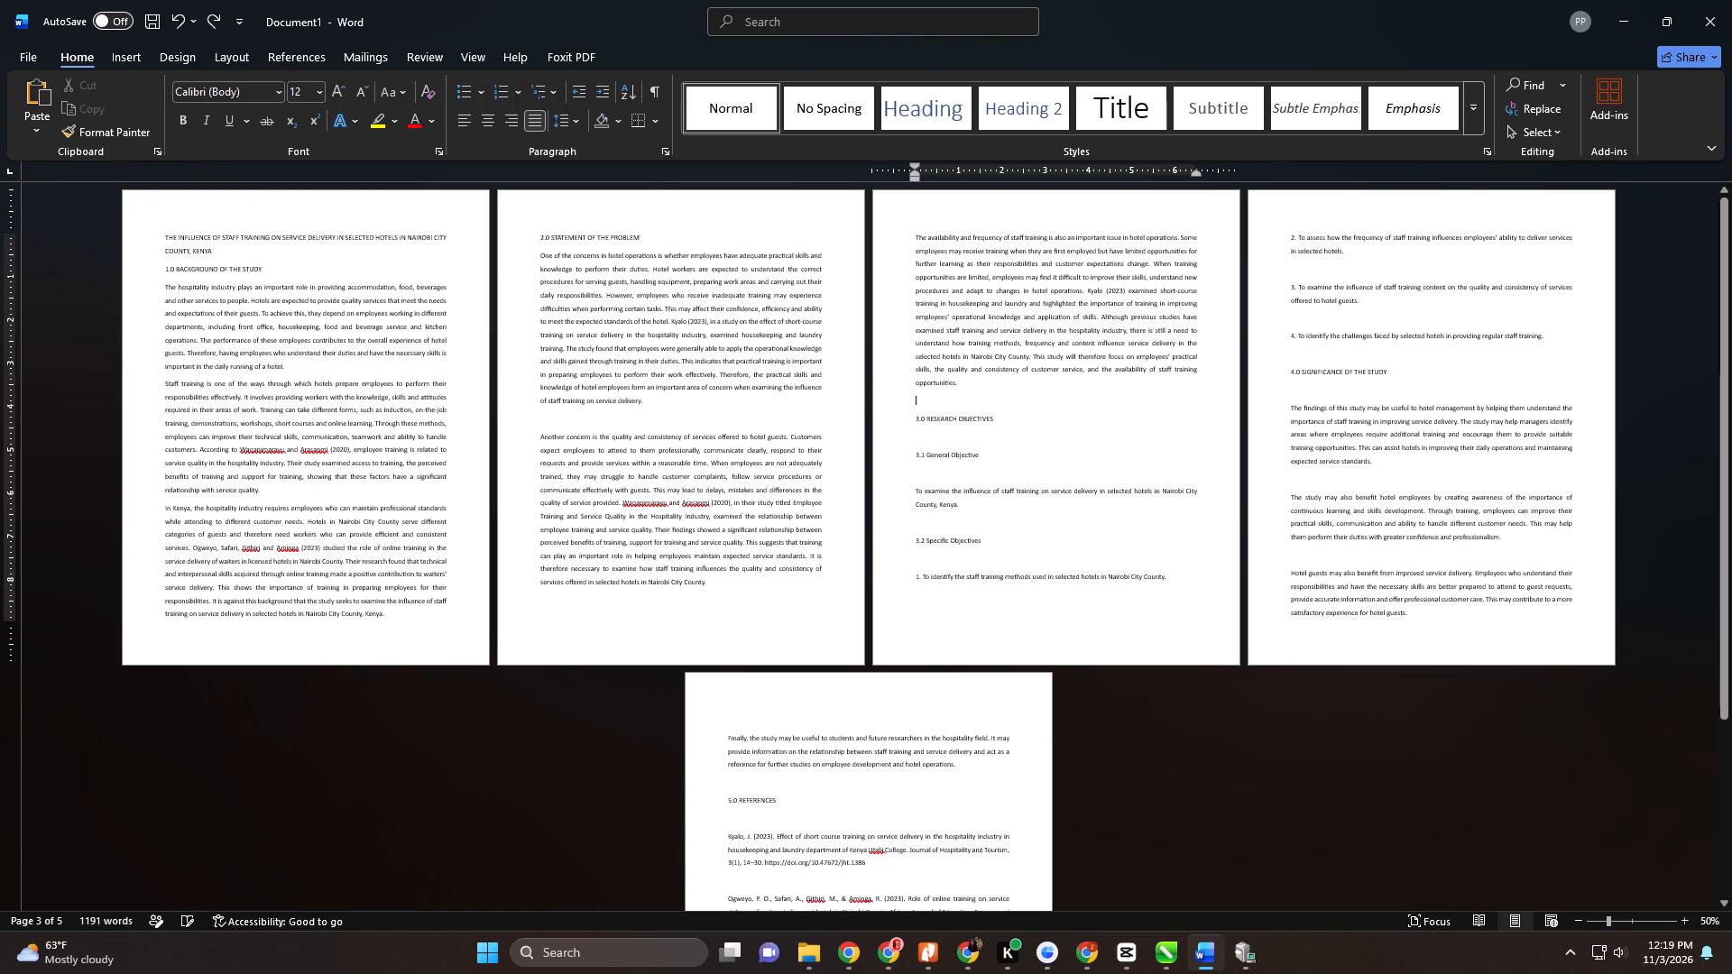
key(Delete)
click(940, 419)
key(Delete)
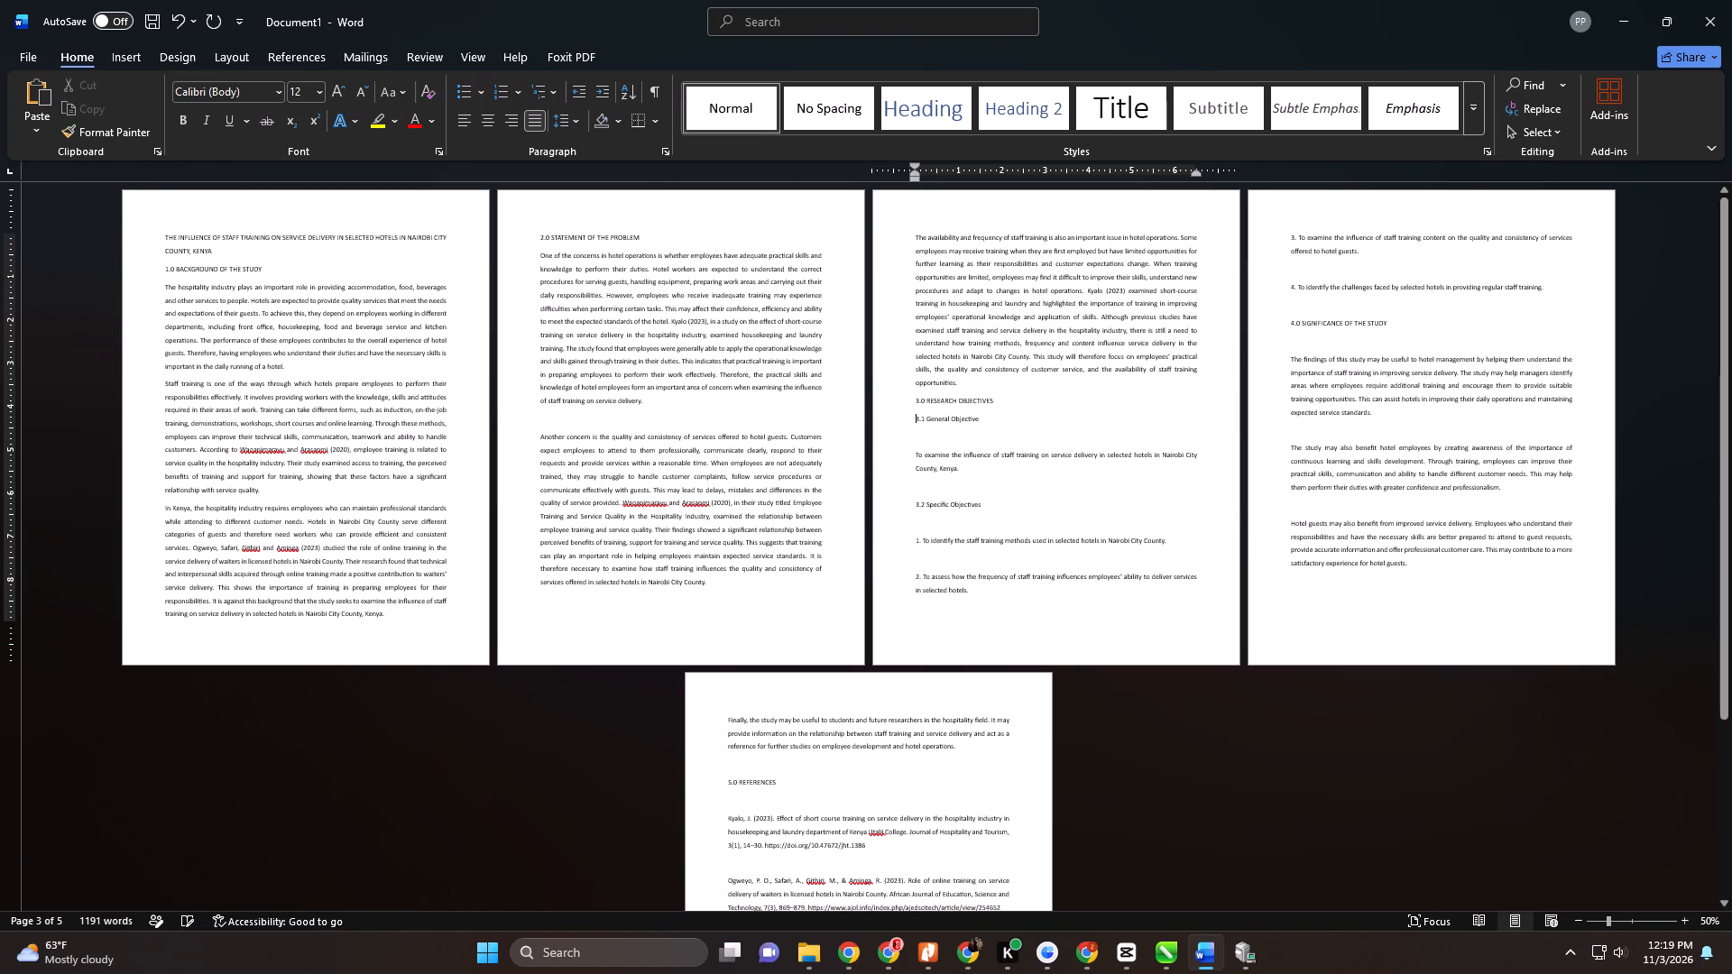
click(937, 437)
key(Delete)
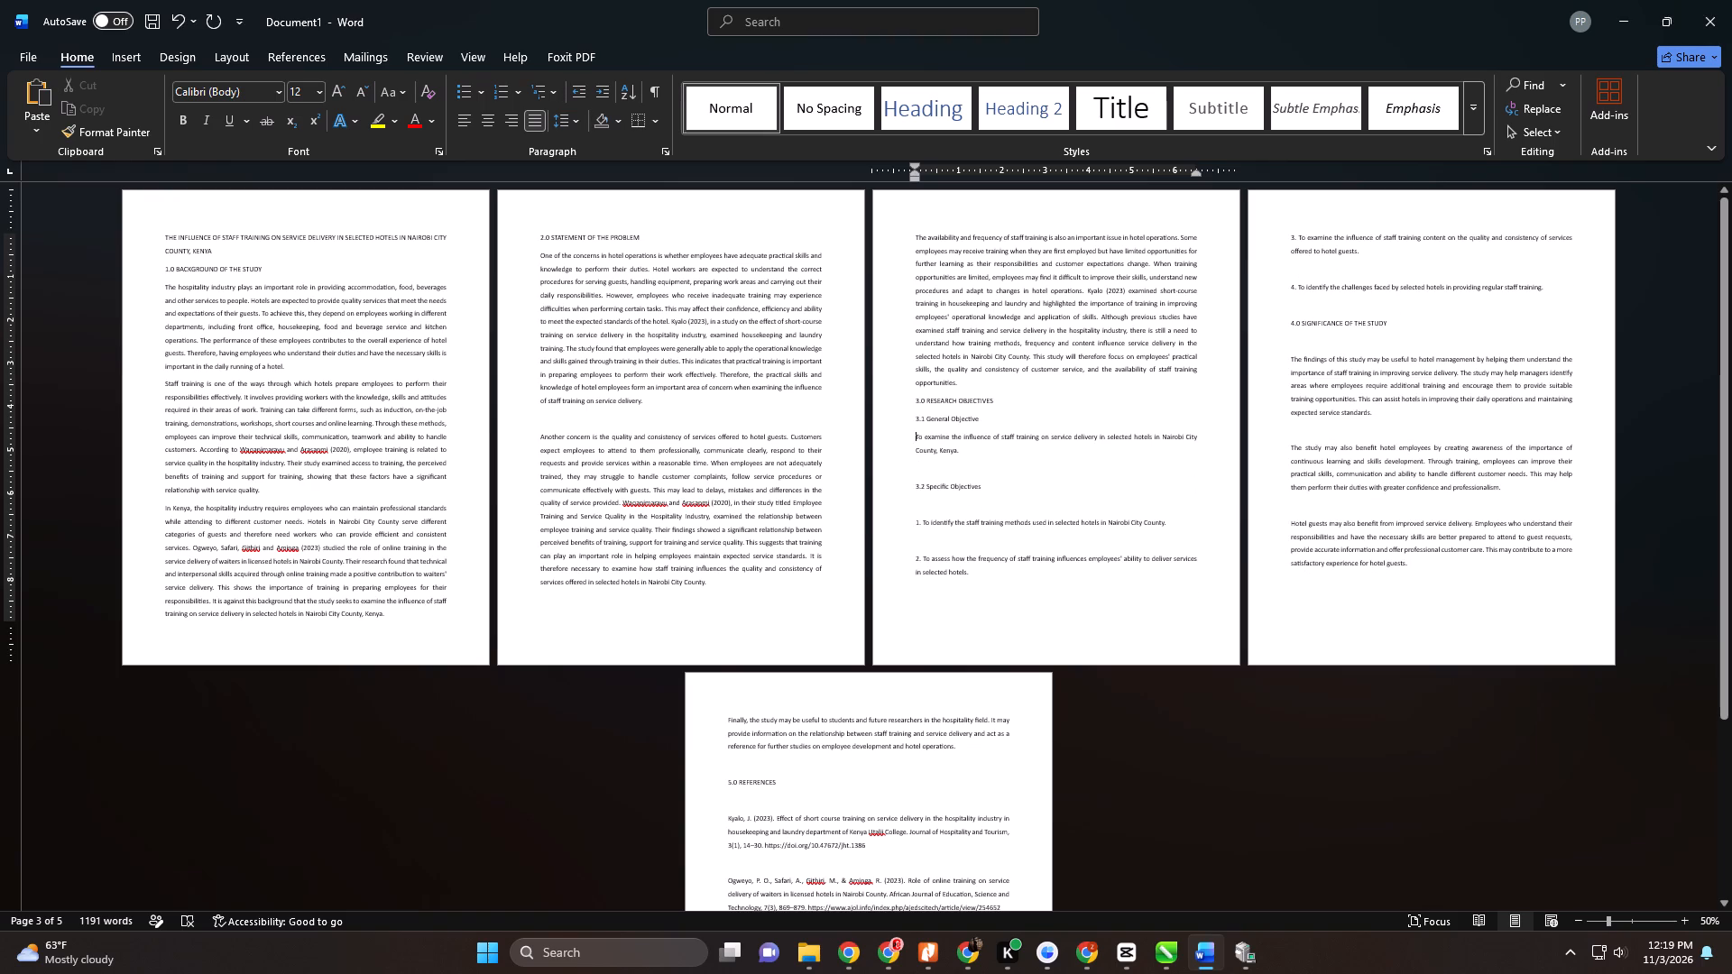
click(939, 472)
key(Delete)
double_click(934, 491)
key(Delete)
Delete the blank lines between the four numbered specific objectives.
click(936, 507)
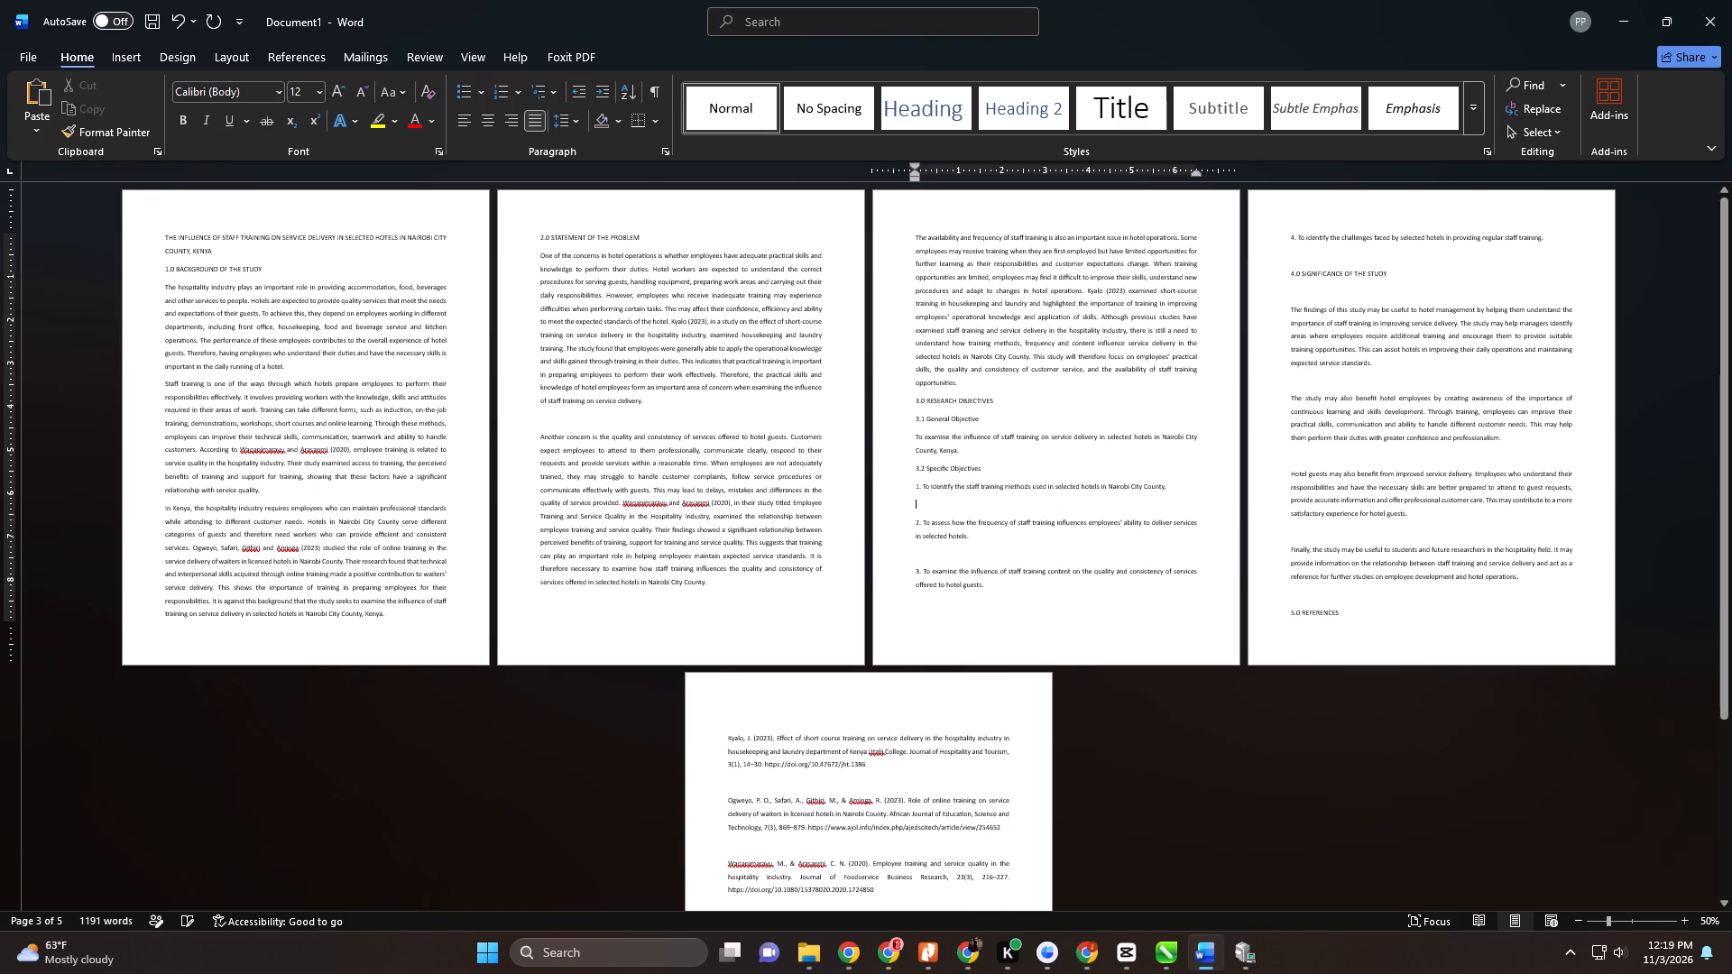
key(Delete)
click(939, 536)
key(Delete)
click(930, 567)
key(Delete)
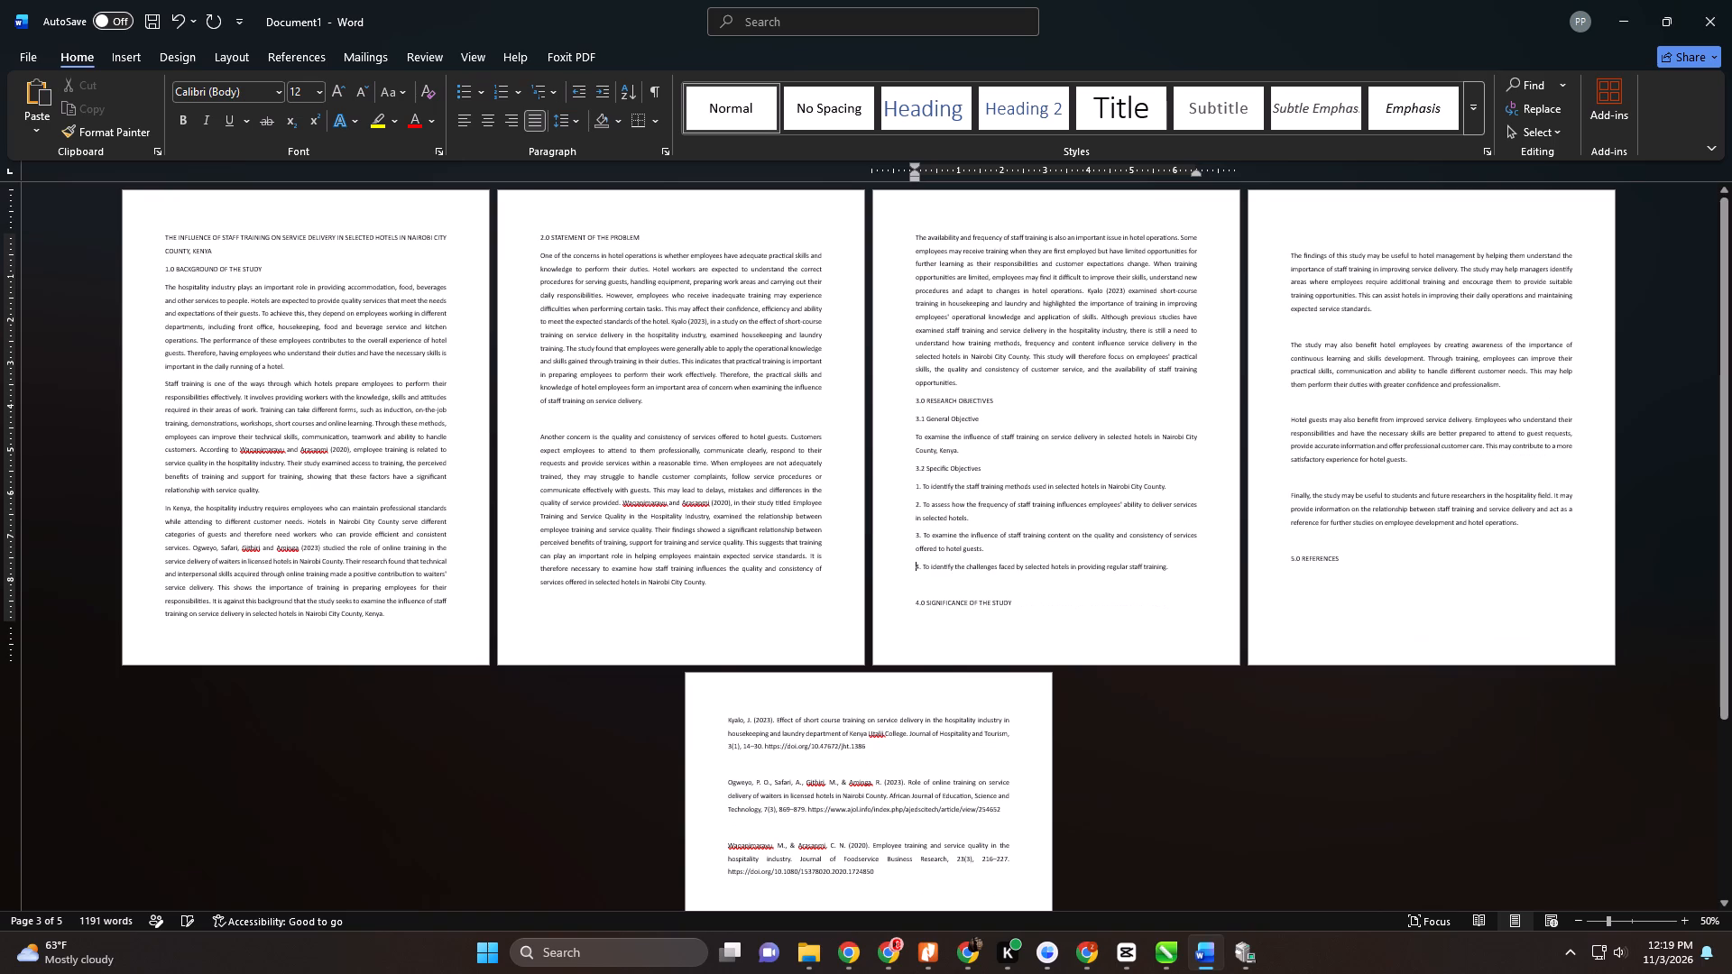
Remove the blank line above 4.0 SIGNIFICANCE OF THE STUDY and insert a page break before that heading.
click(944, 590)
key(Delete)
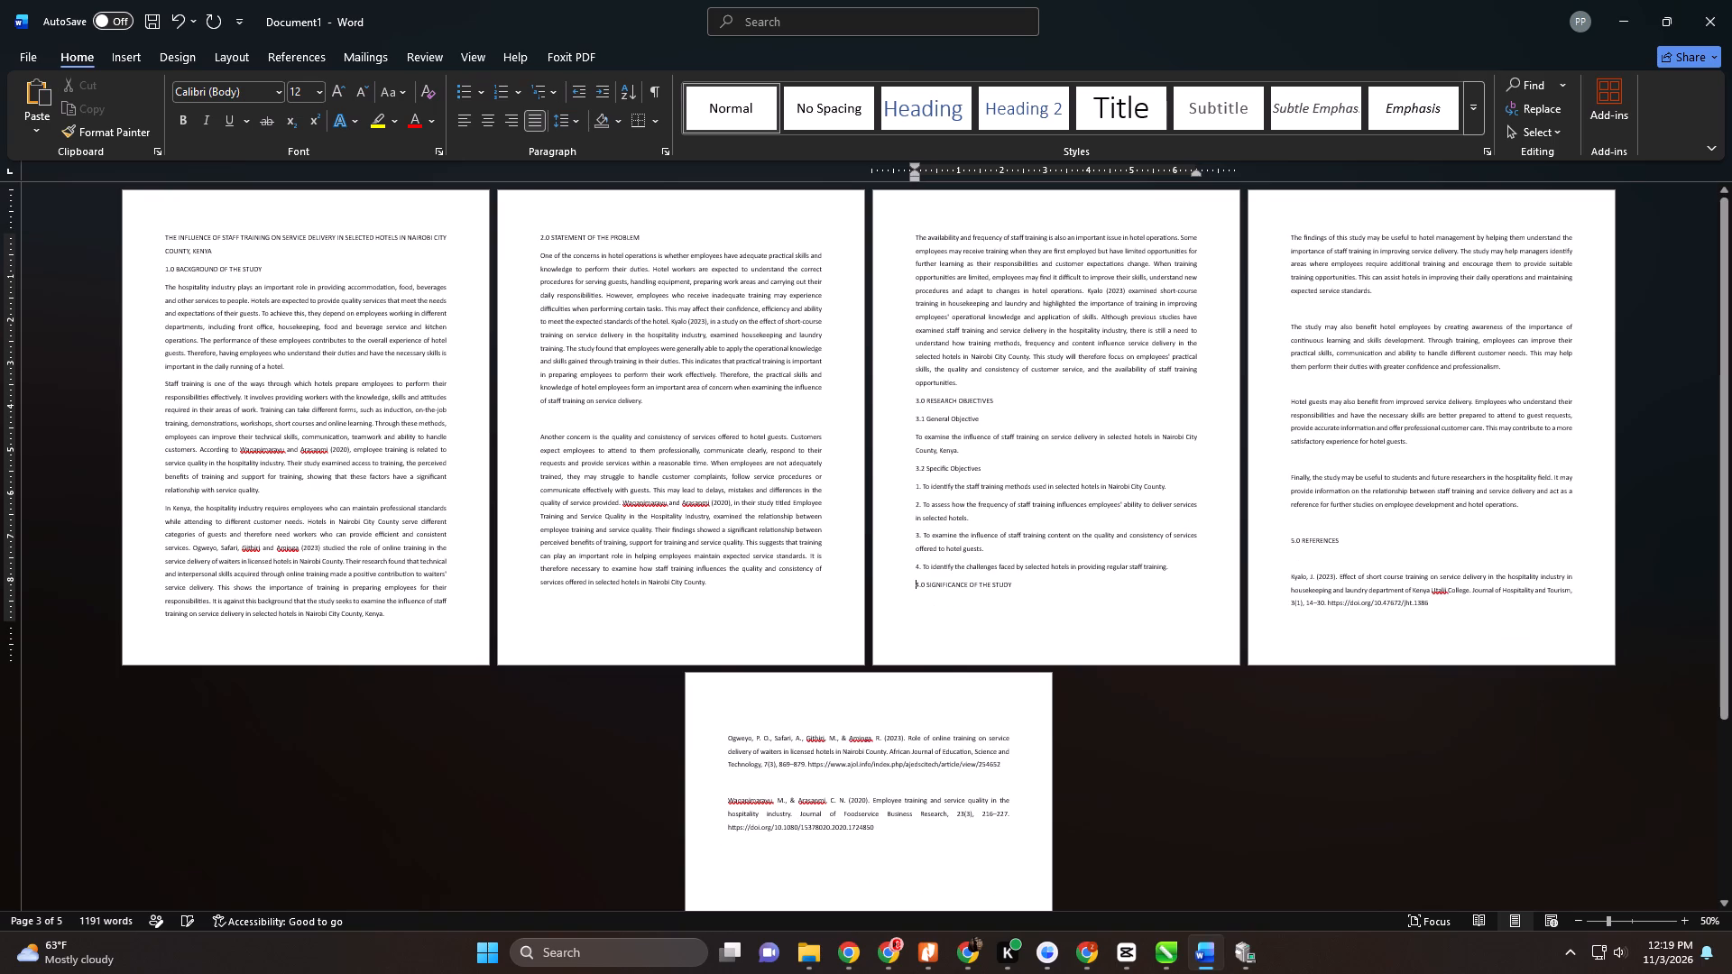
key(ctrl+Return)
Delete the blank lines below the 4.0 SIGNIFICANCE OF THE STUDY heading and between that section's paragraphs.
click(1300, 260)
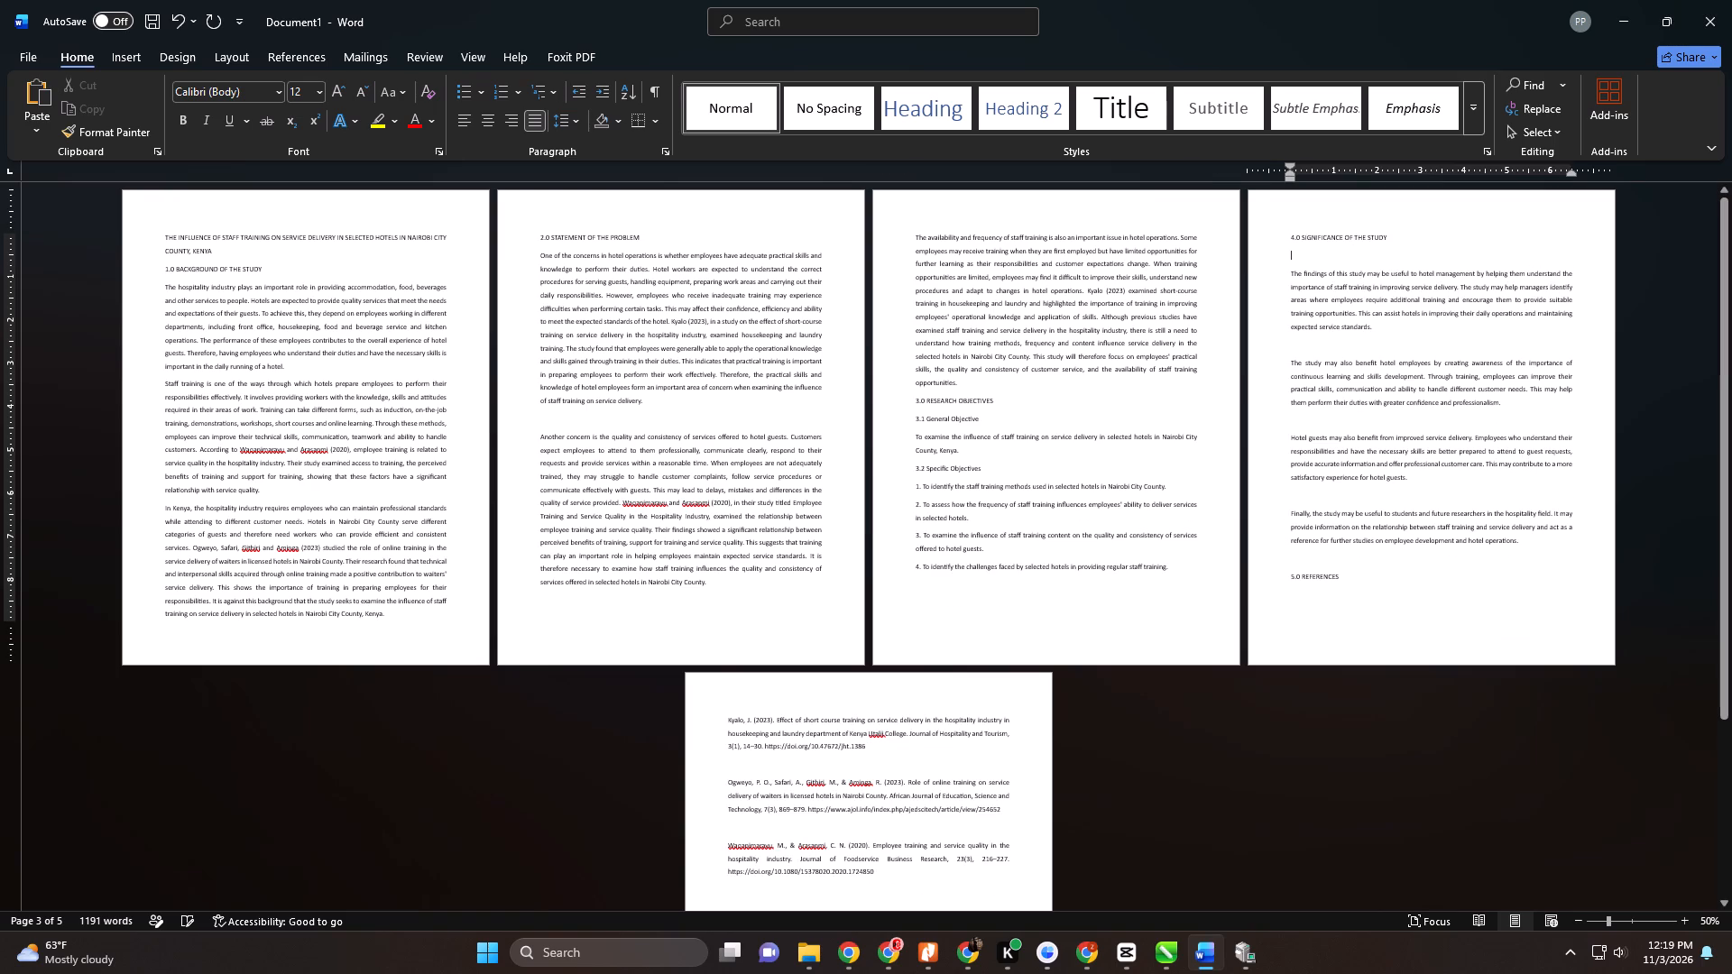
key(Delete)
click(1297, 337)
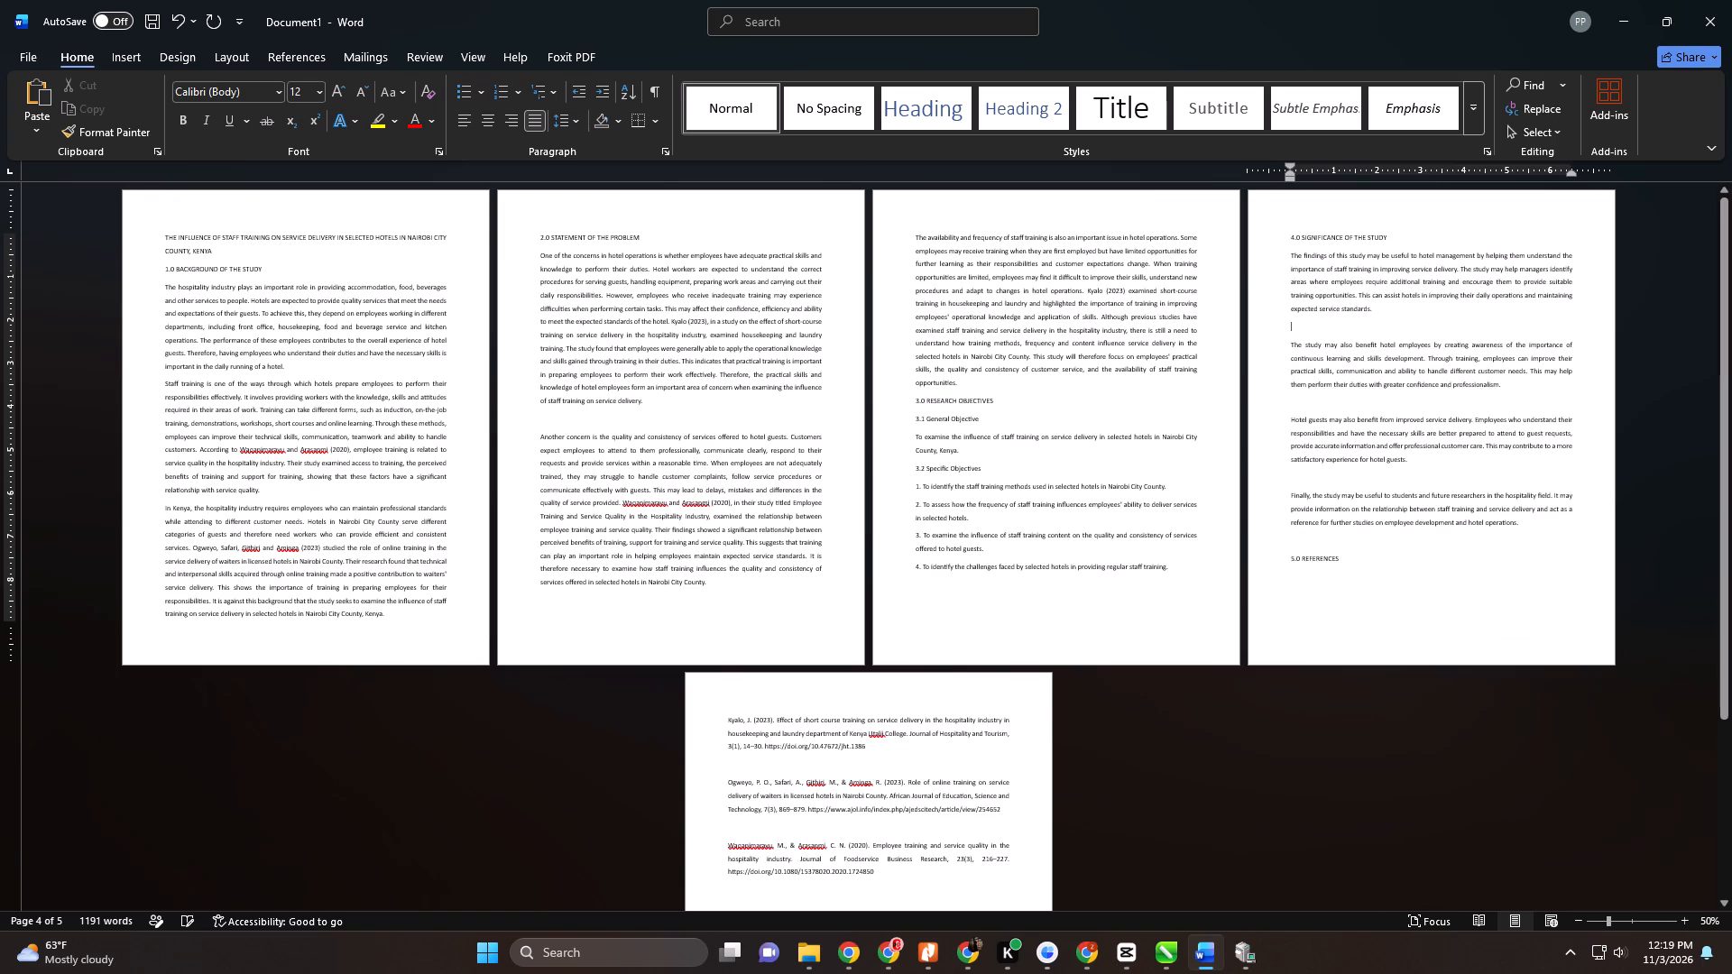
key(Delete)
click(1302, 381)
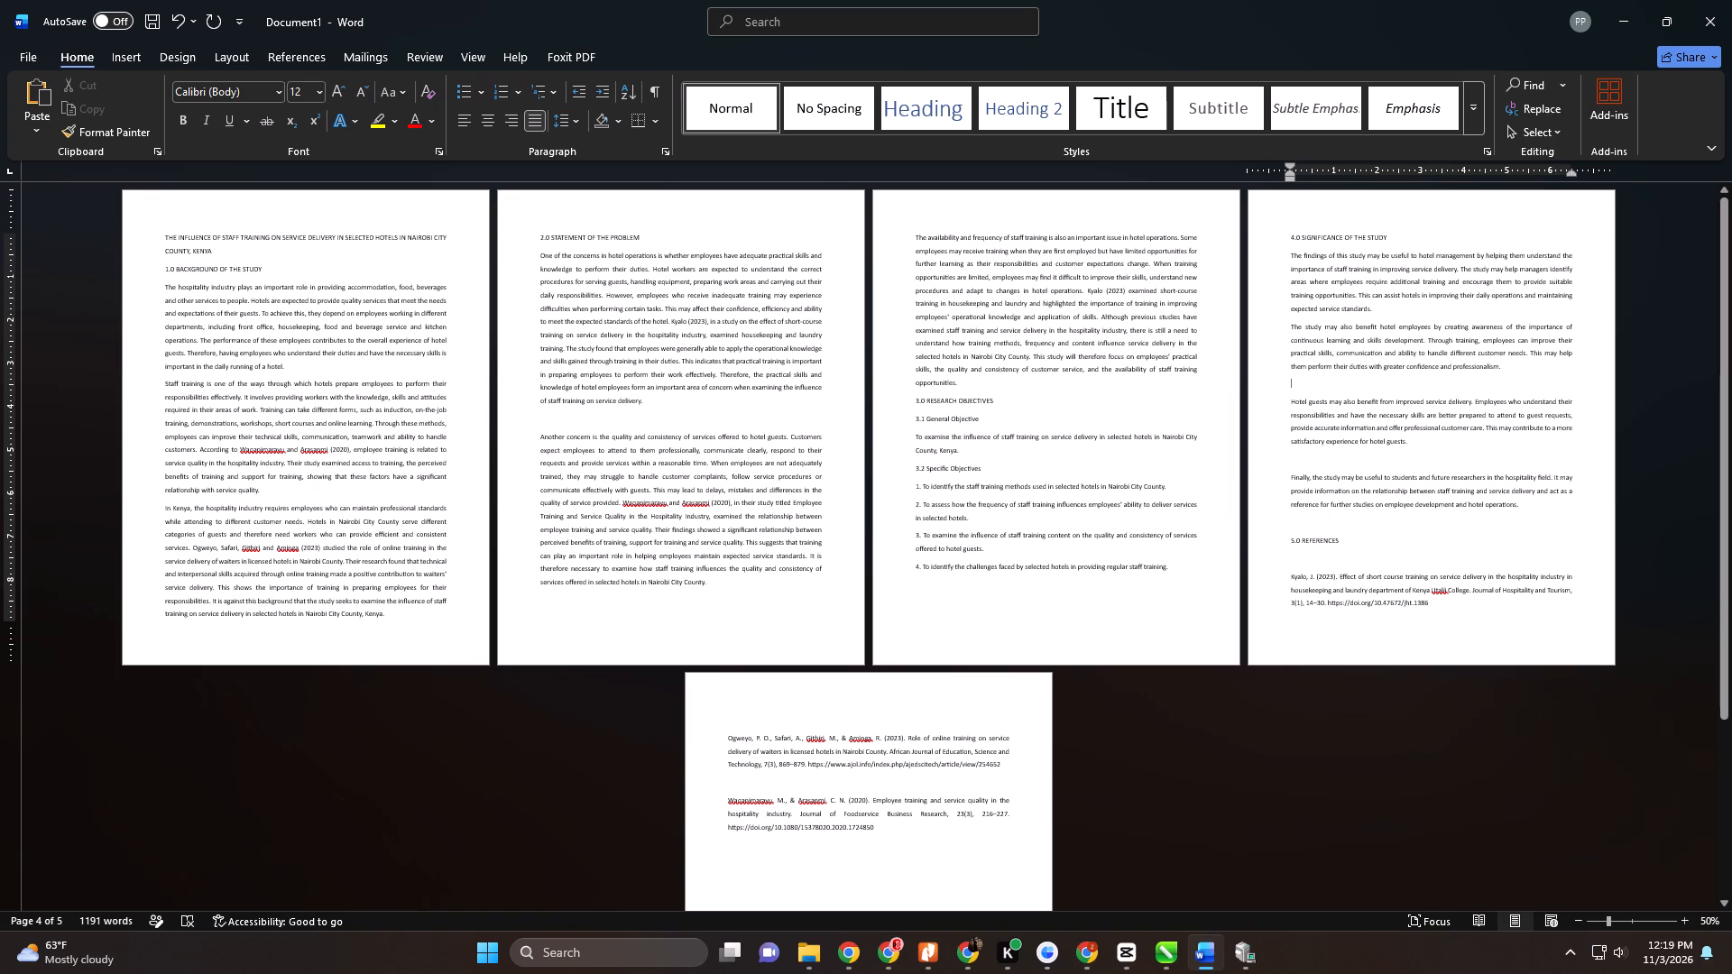
key(Delete)
click(1323, 442)
key(Delete)
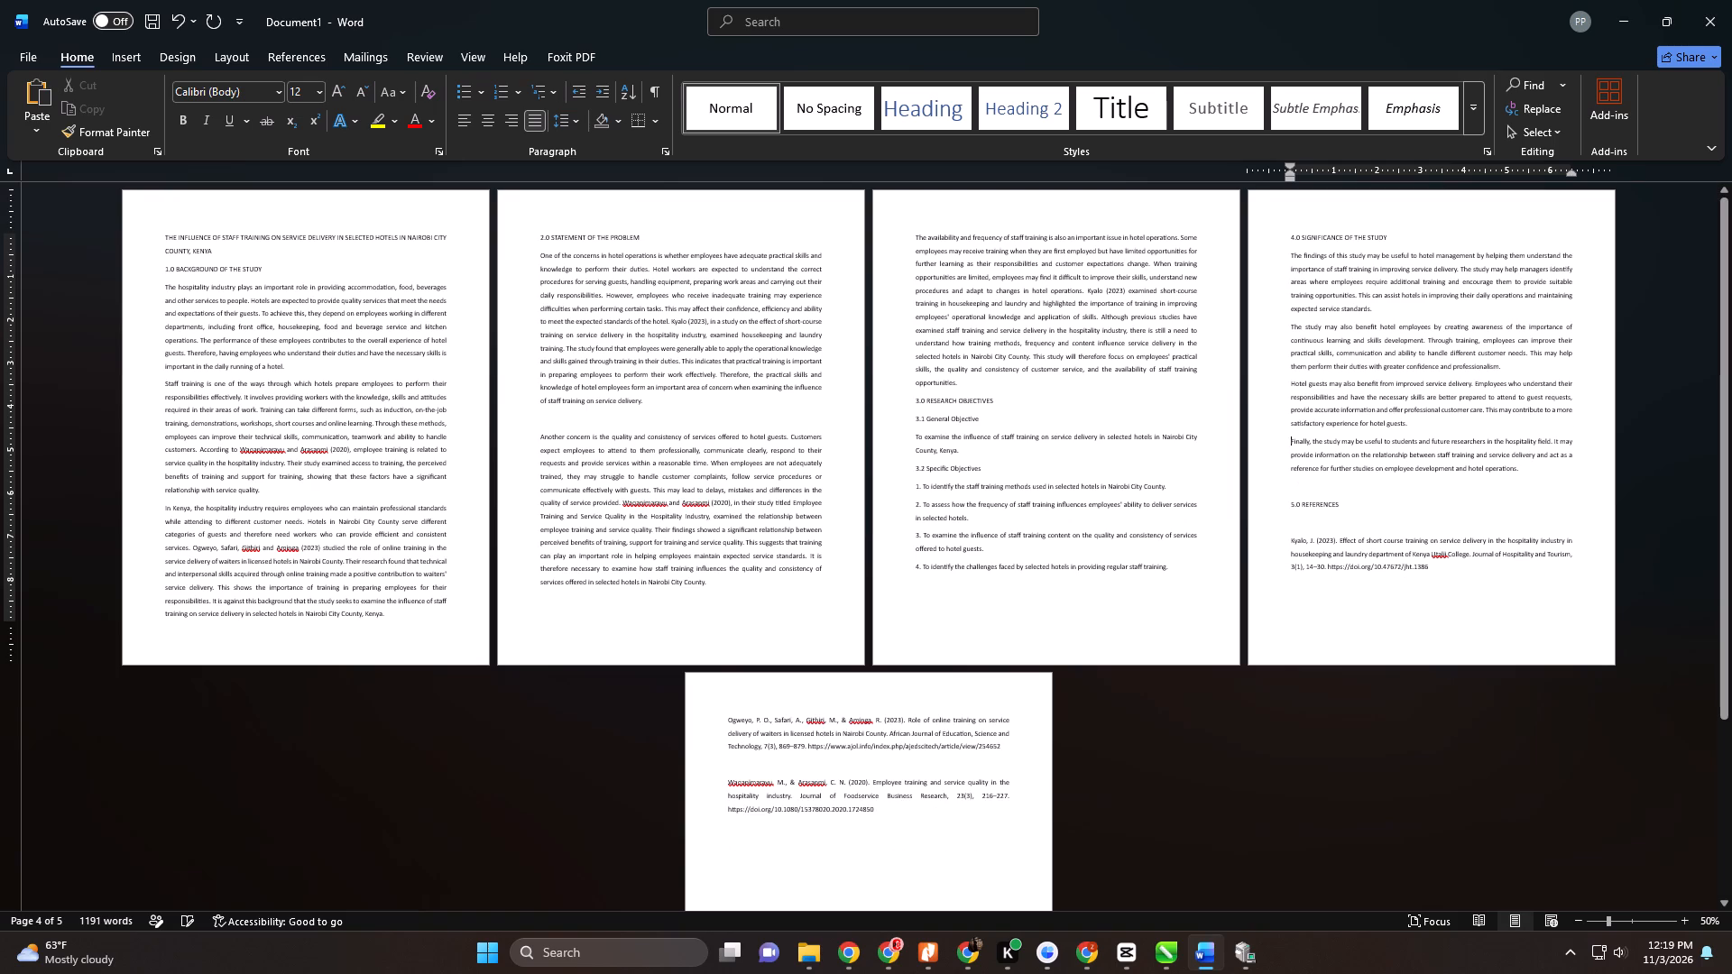
Remove the blank line above 5.0 REFERENCES and insert a page break before that heading.
click(1316, 495)
key(Delete)
key(ctrl+Return)
Delete the blank lines below the 5.0 REFERENCES heading and between the three references.
scroll(1006, 582, down, 1)
scroll(973, 633, up, 1)
scroll(970, 646, down, 1)
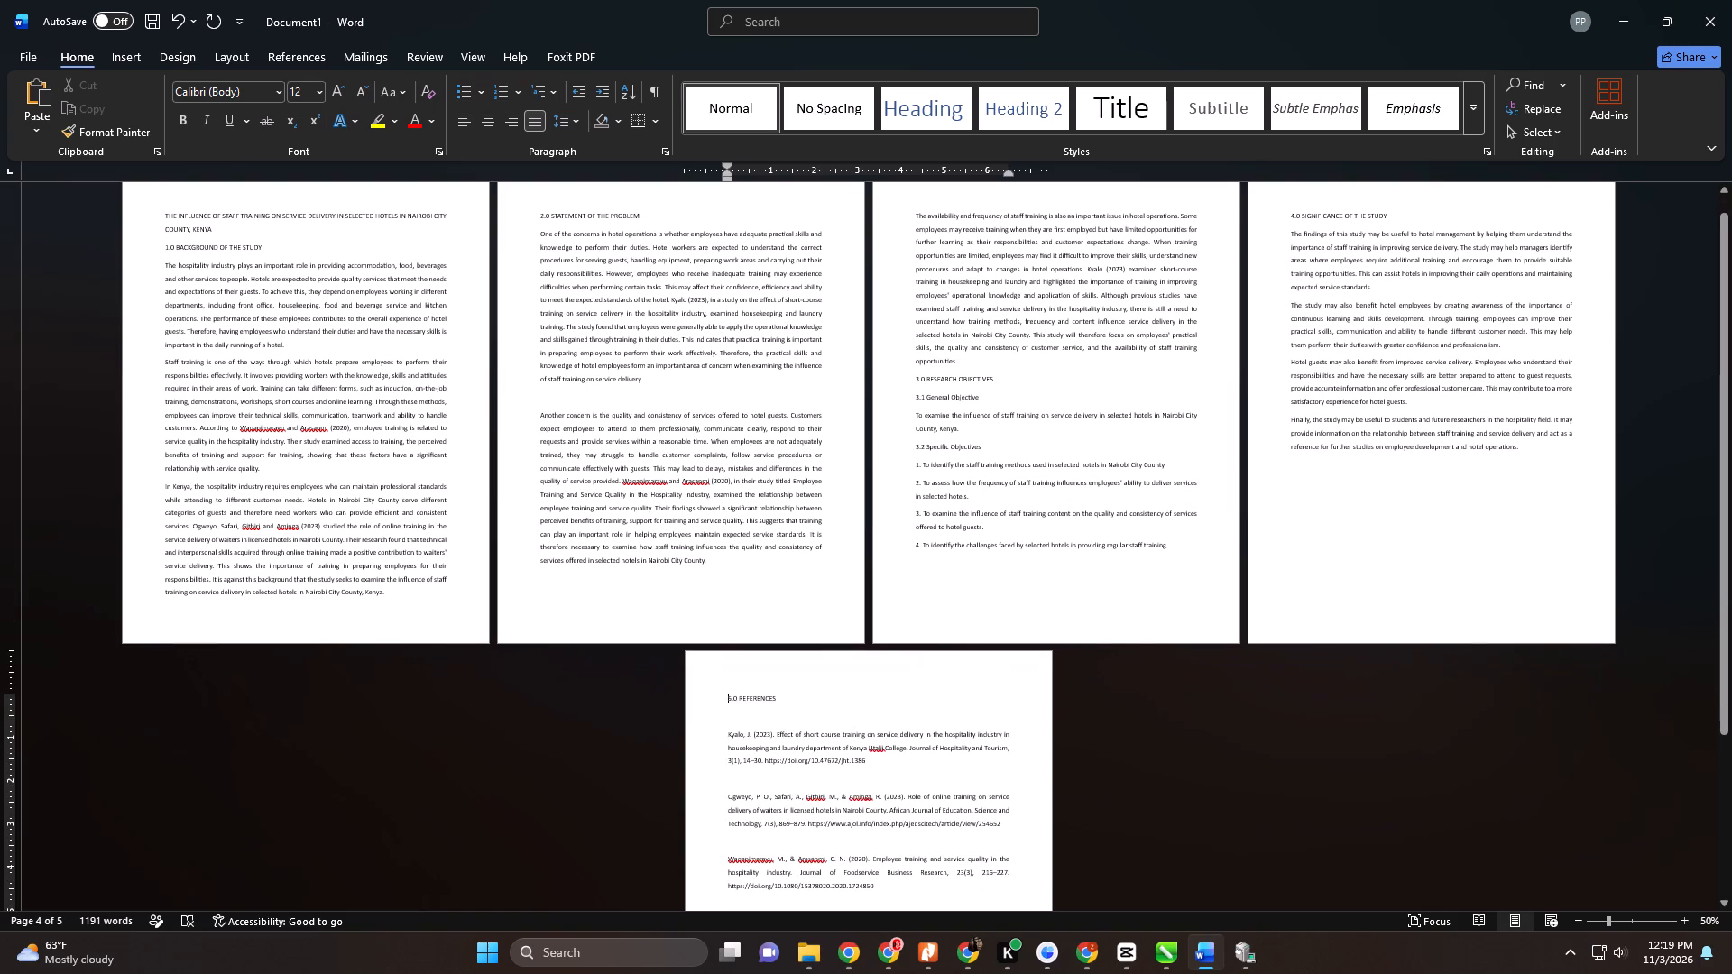
click(746, 726)
key(Delete)
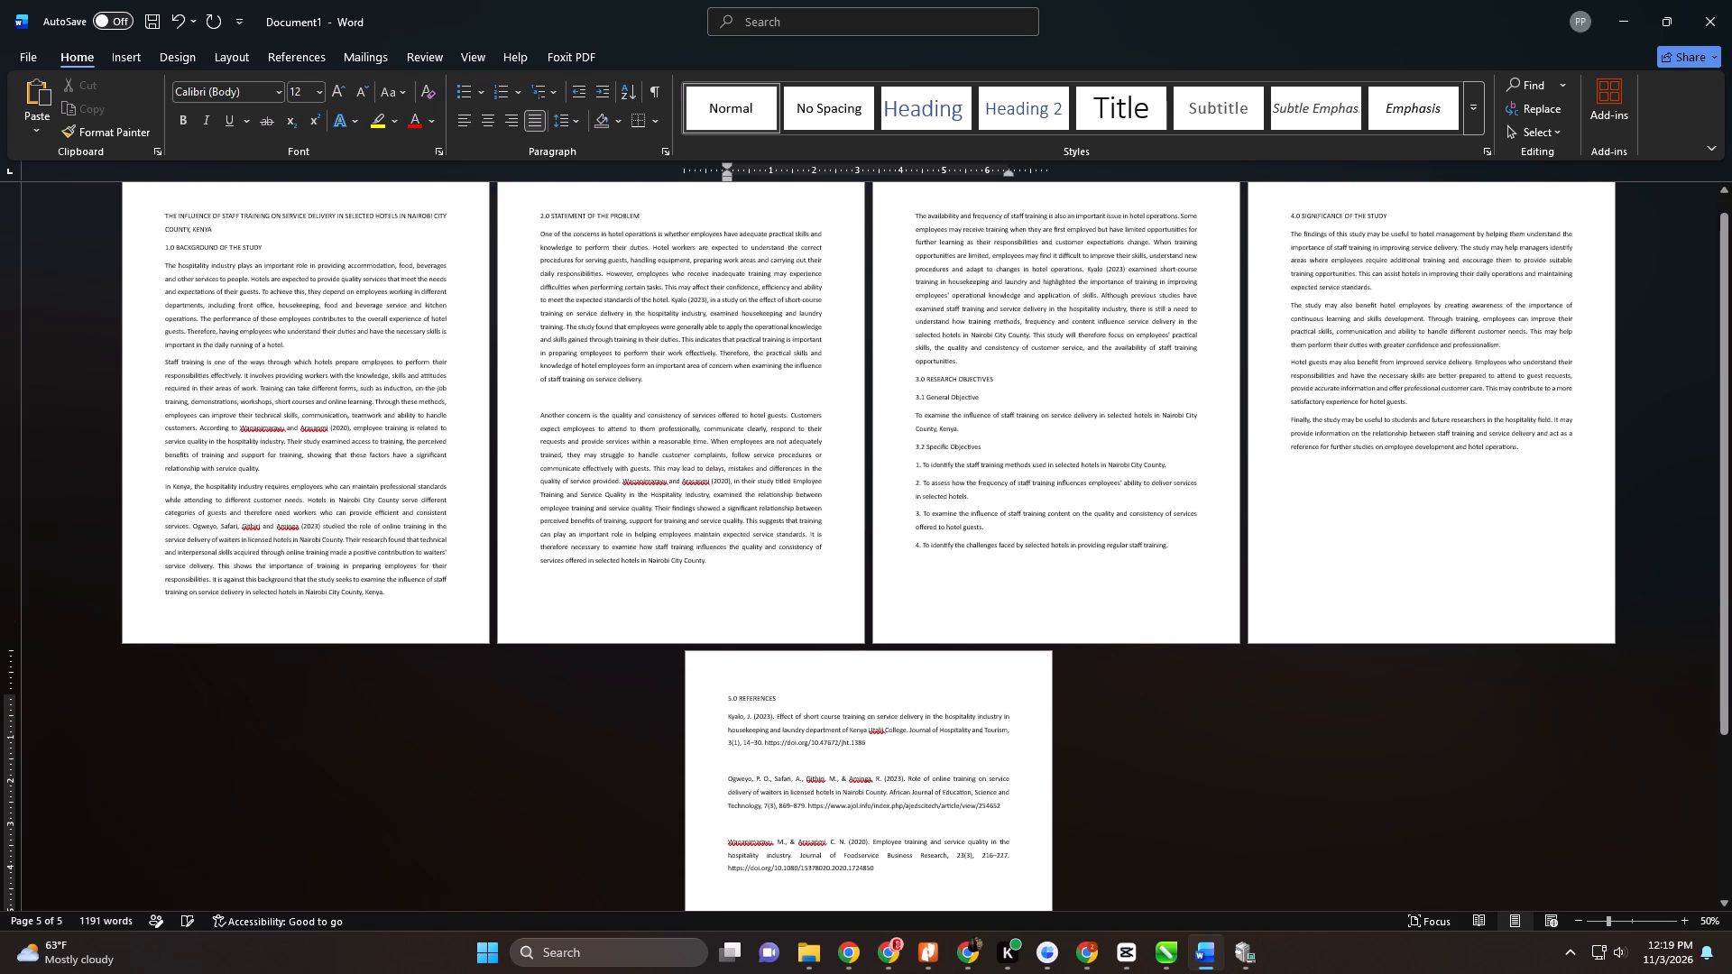
click(760, 760)
key(Delete)
click(763, 806)
key(Delete)
Delete the remaining blank lines between the three paragraphs of the 2.0 STATEMENT OF THE PROBLEM section.
scroll(825, 694, down, 4)
scroll(836, 691, up, 5)
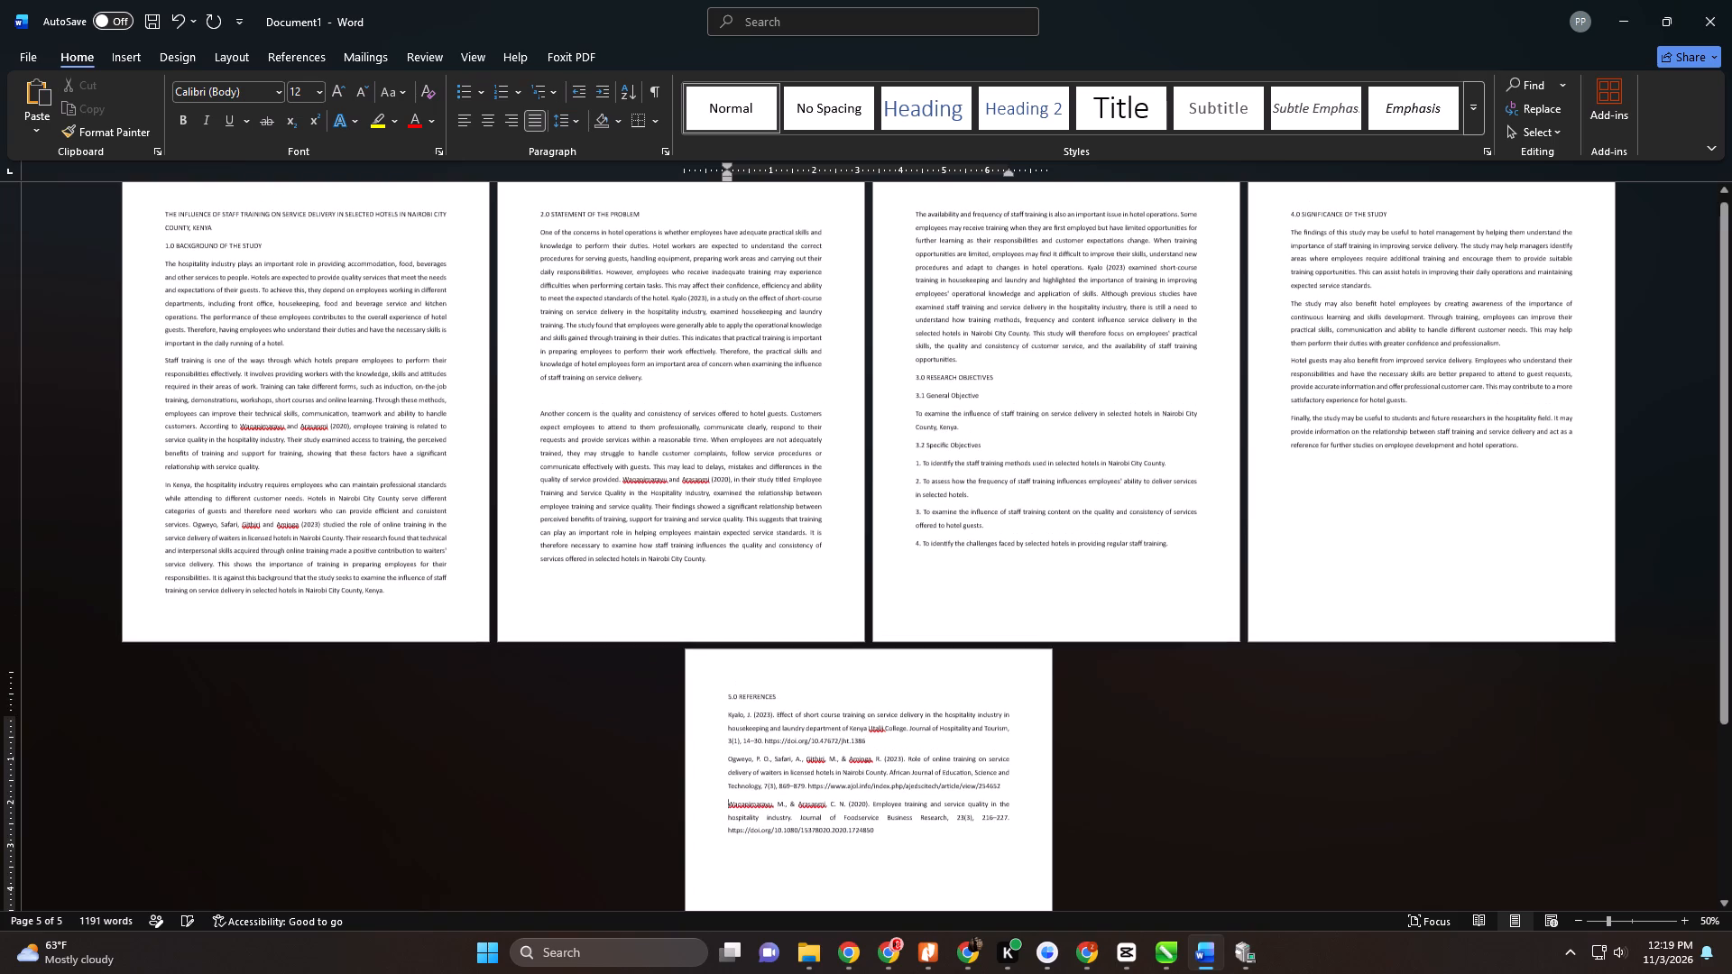
scroll(836, 687, up, 4)
scroll(816, 519, down, 1)
scroll(816, 519, up, 1)
scroll(816, 519, down, 1)
scroll(816, 519, up, 2)
click(555, 422)
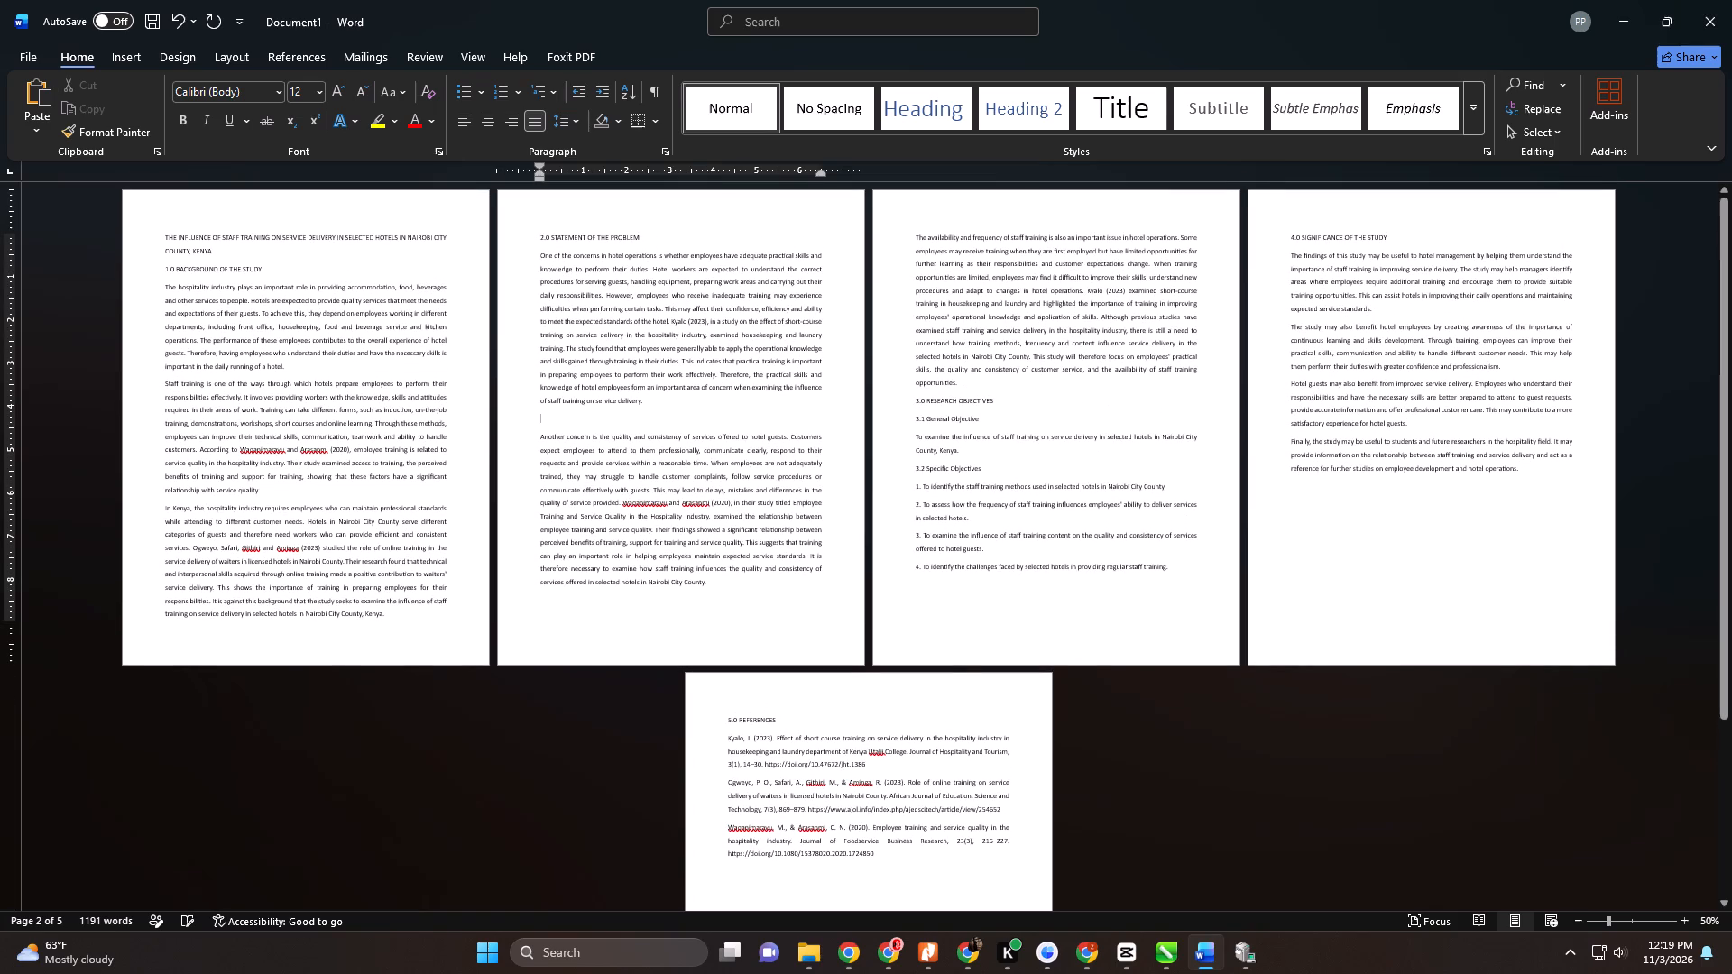
key(Delete)
scroll(557, 406, up, 4)
click(613, 583)
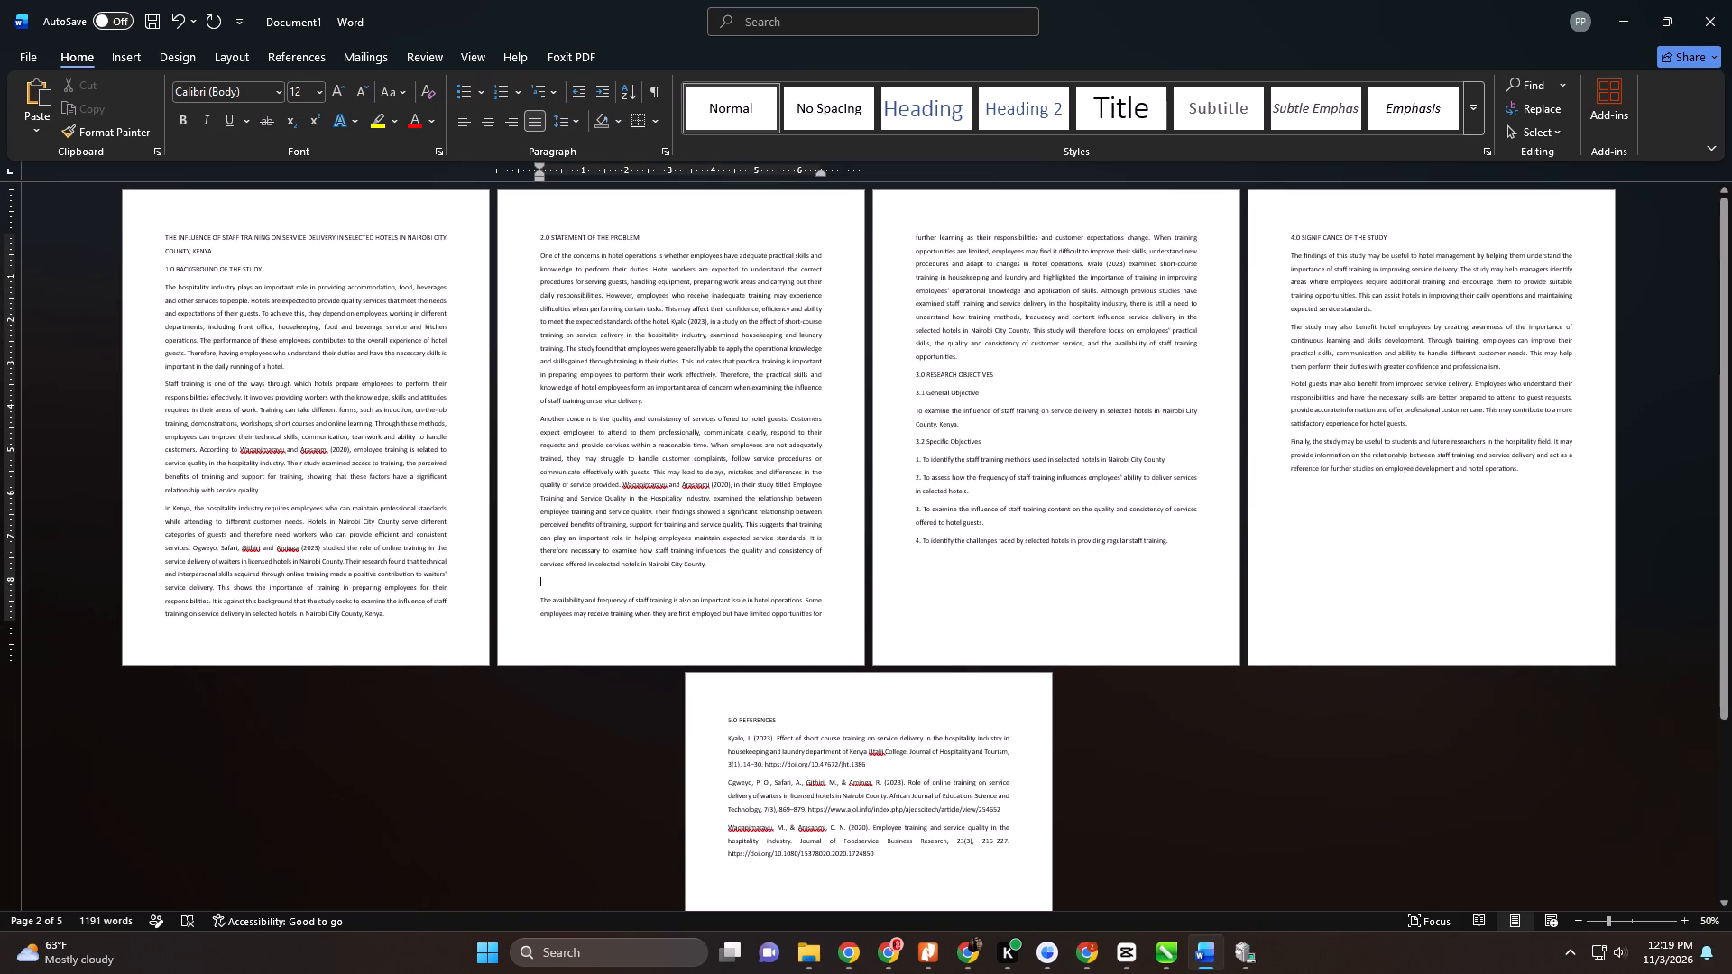
key(Delete)
Add a separate line reading "Paragraph 1" directly below the 2.0 STATEMENT OF THE PROBLEM heading.
scroll(611, 565, up, 6)
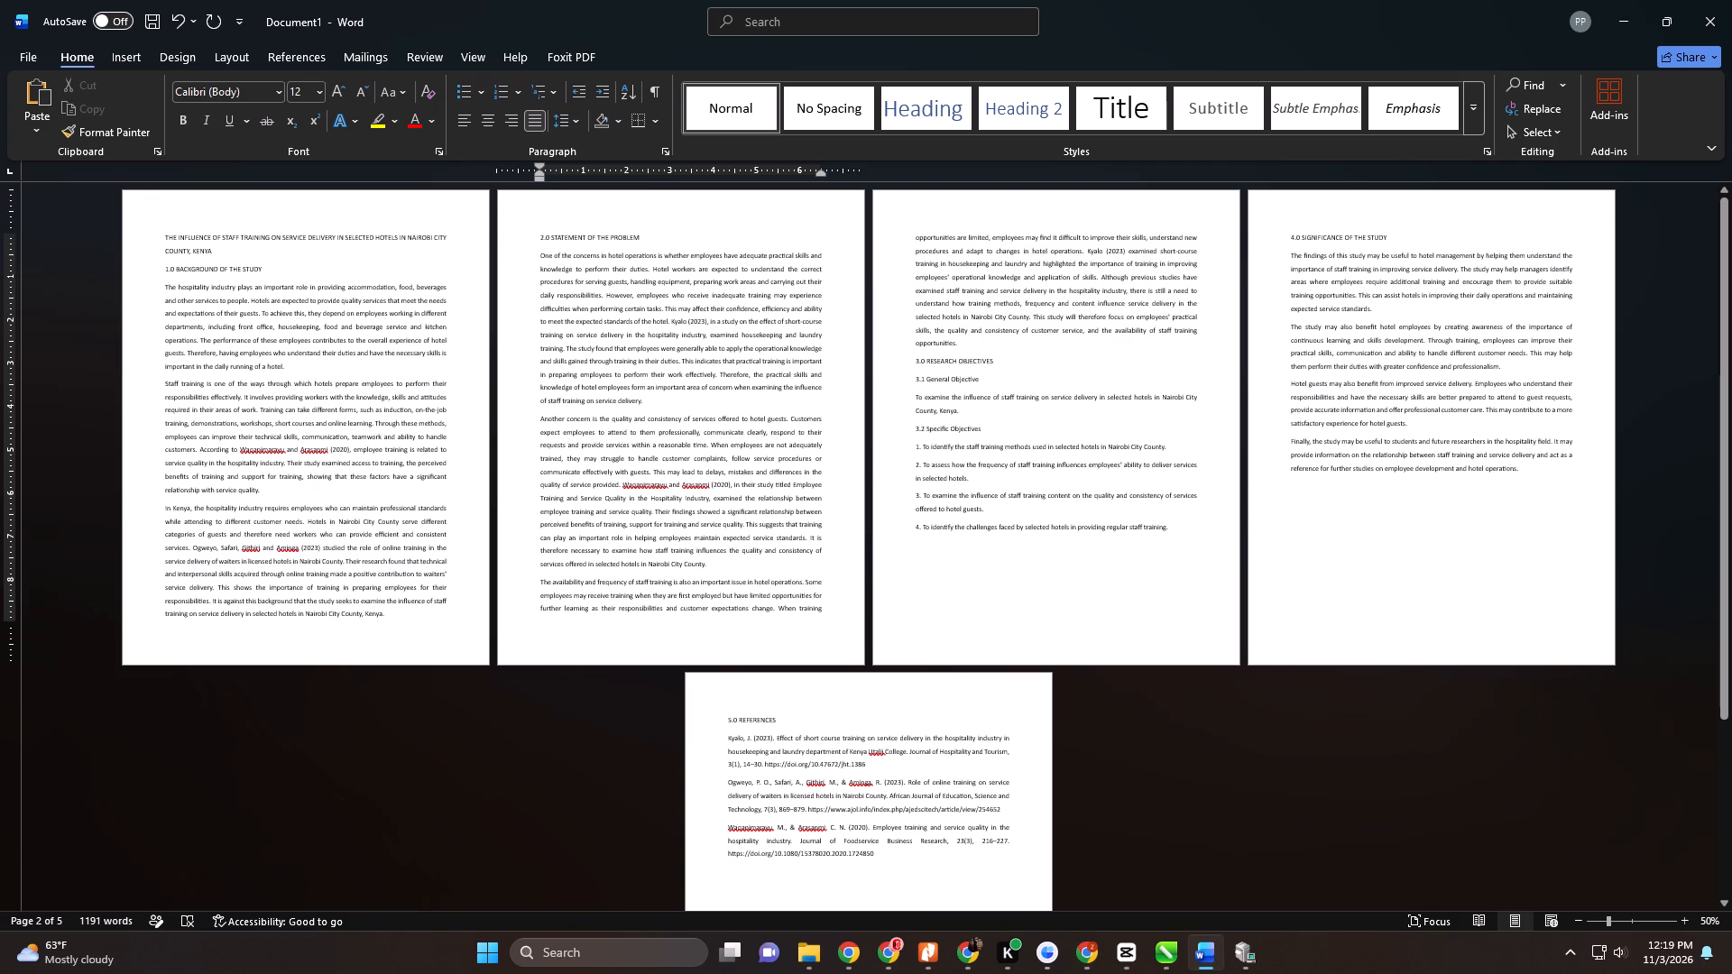
click(536, 253)
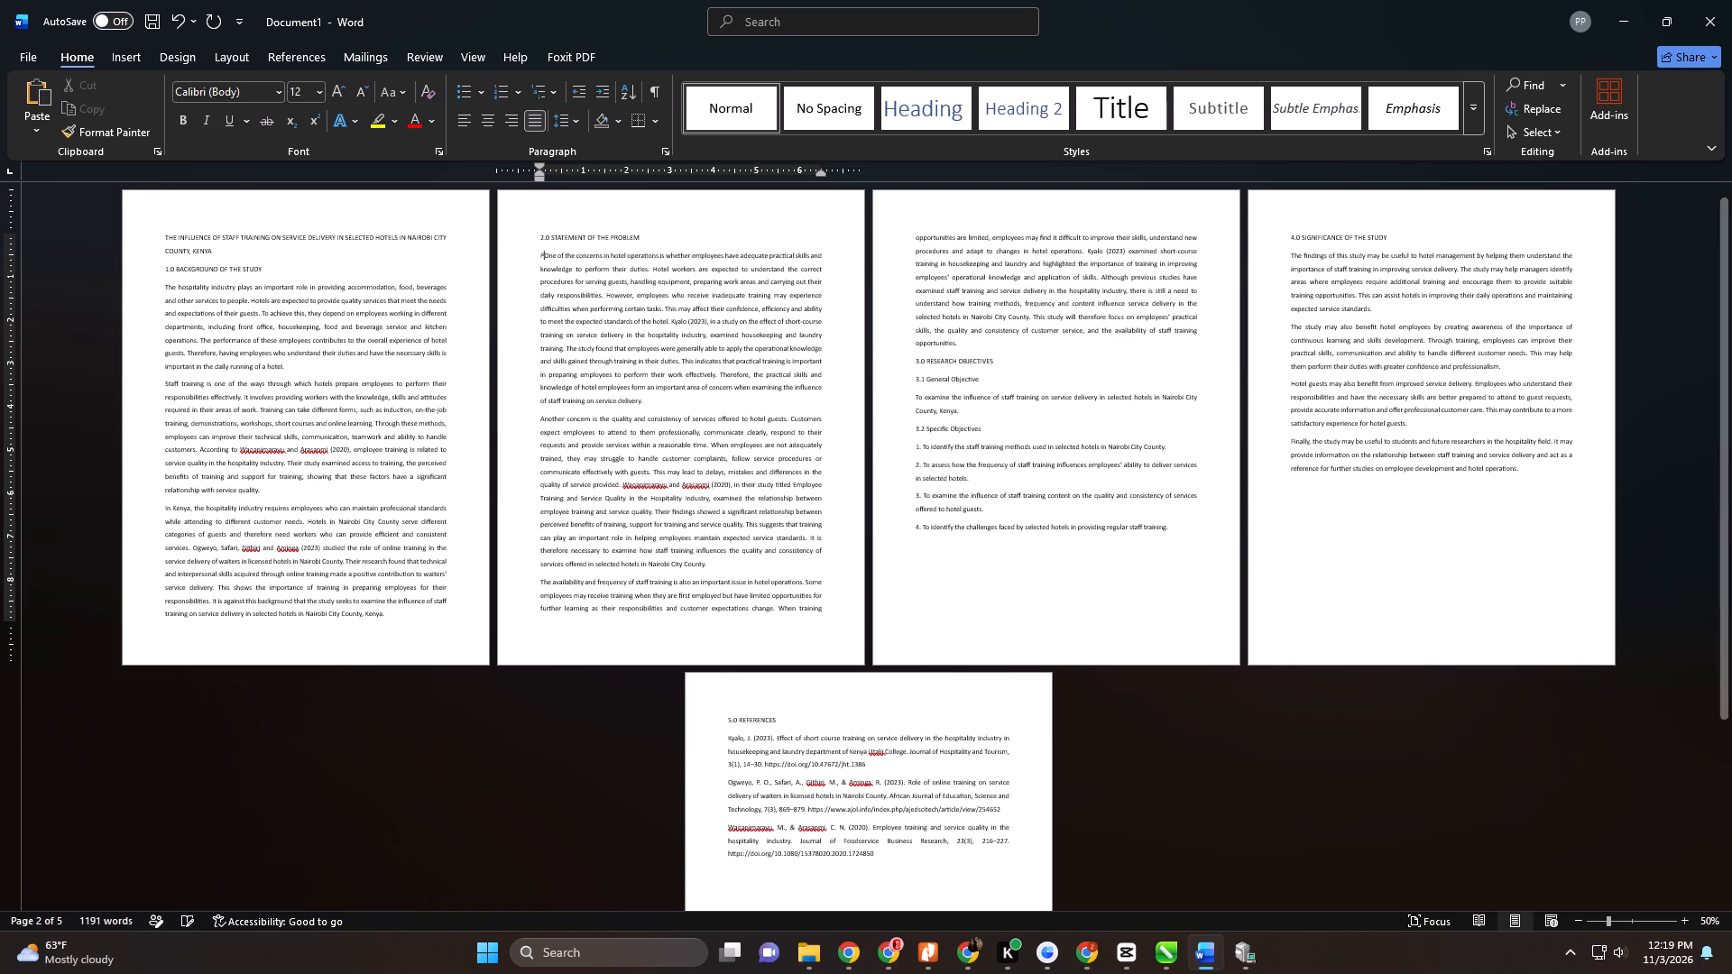
text(ara)
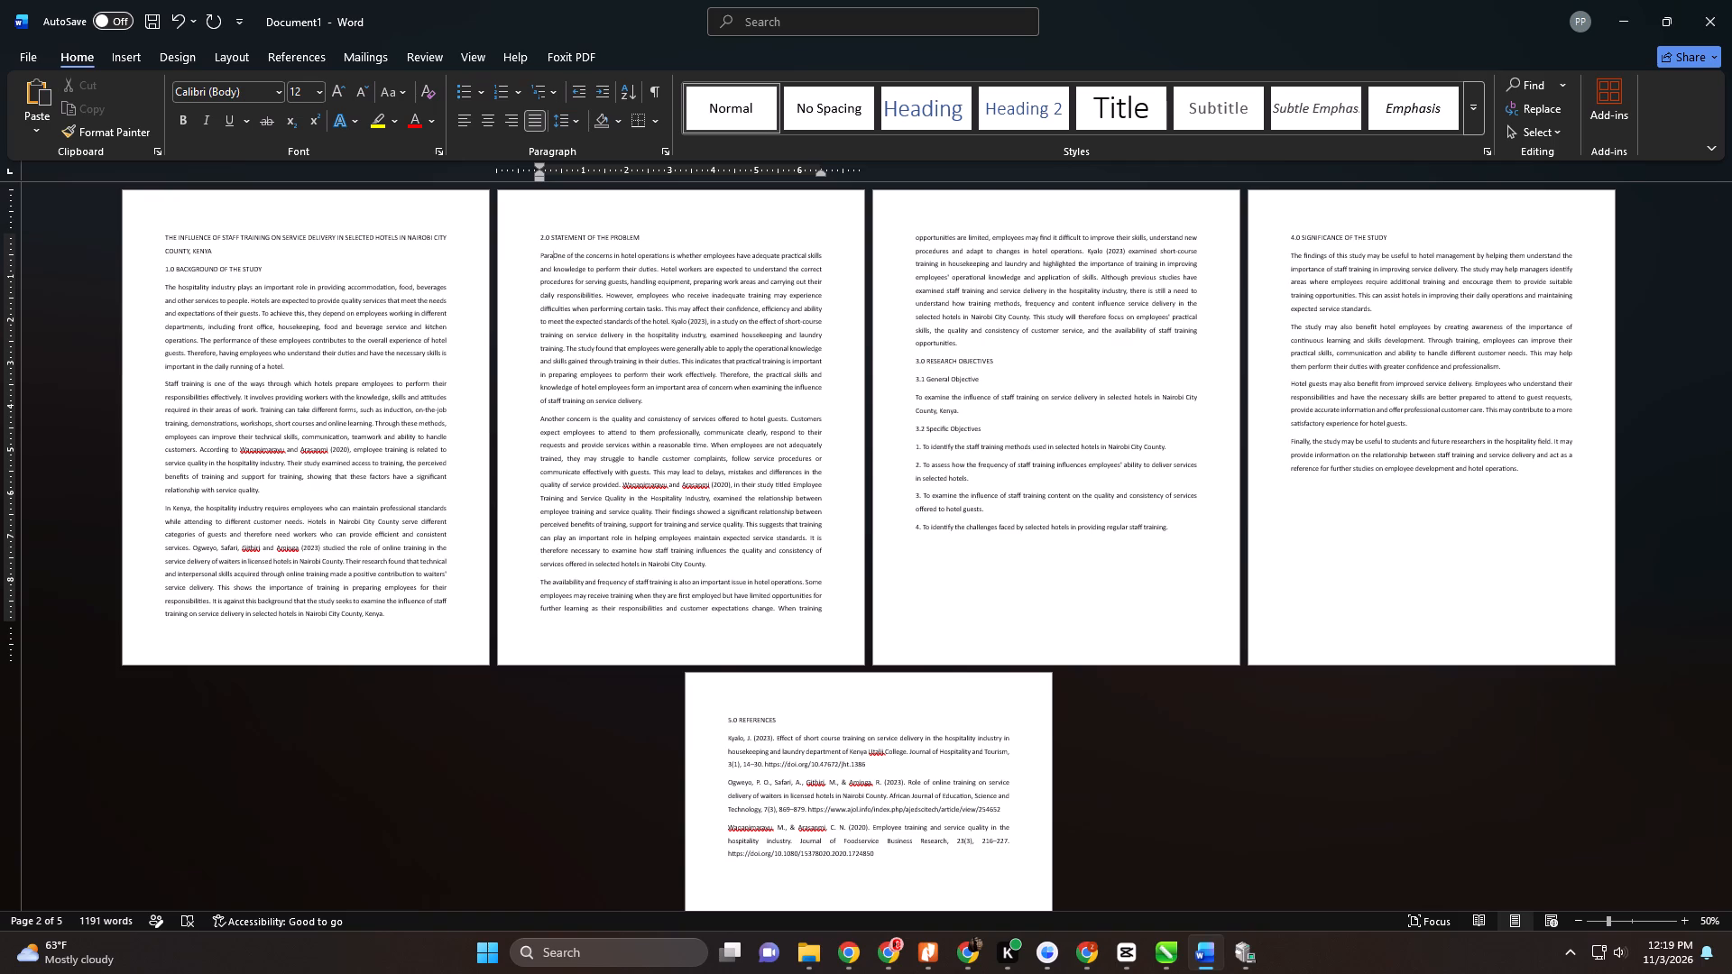
text(gr)
text(aph)
key(Return)
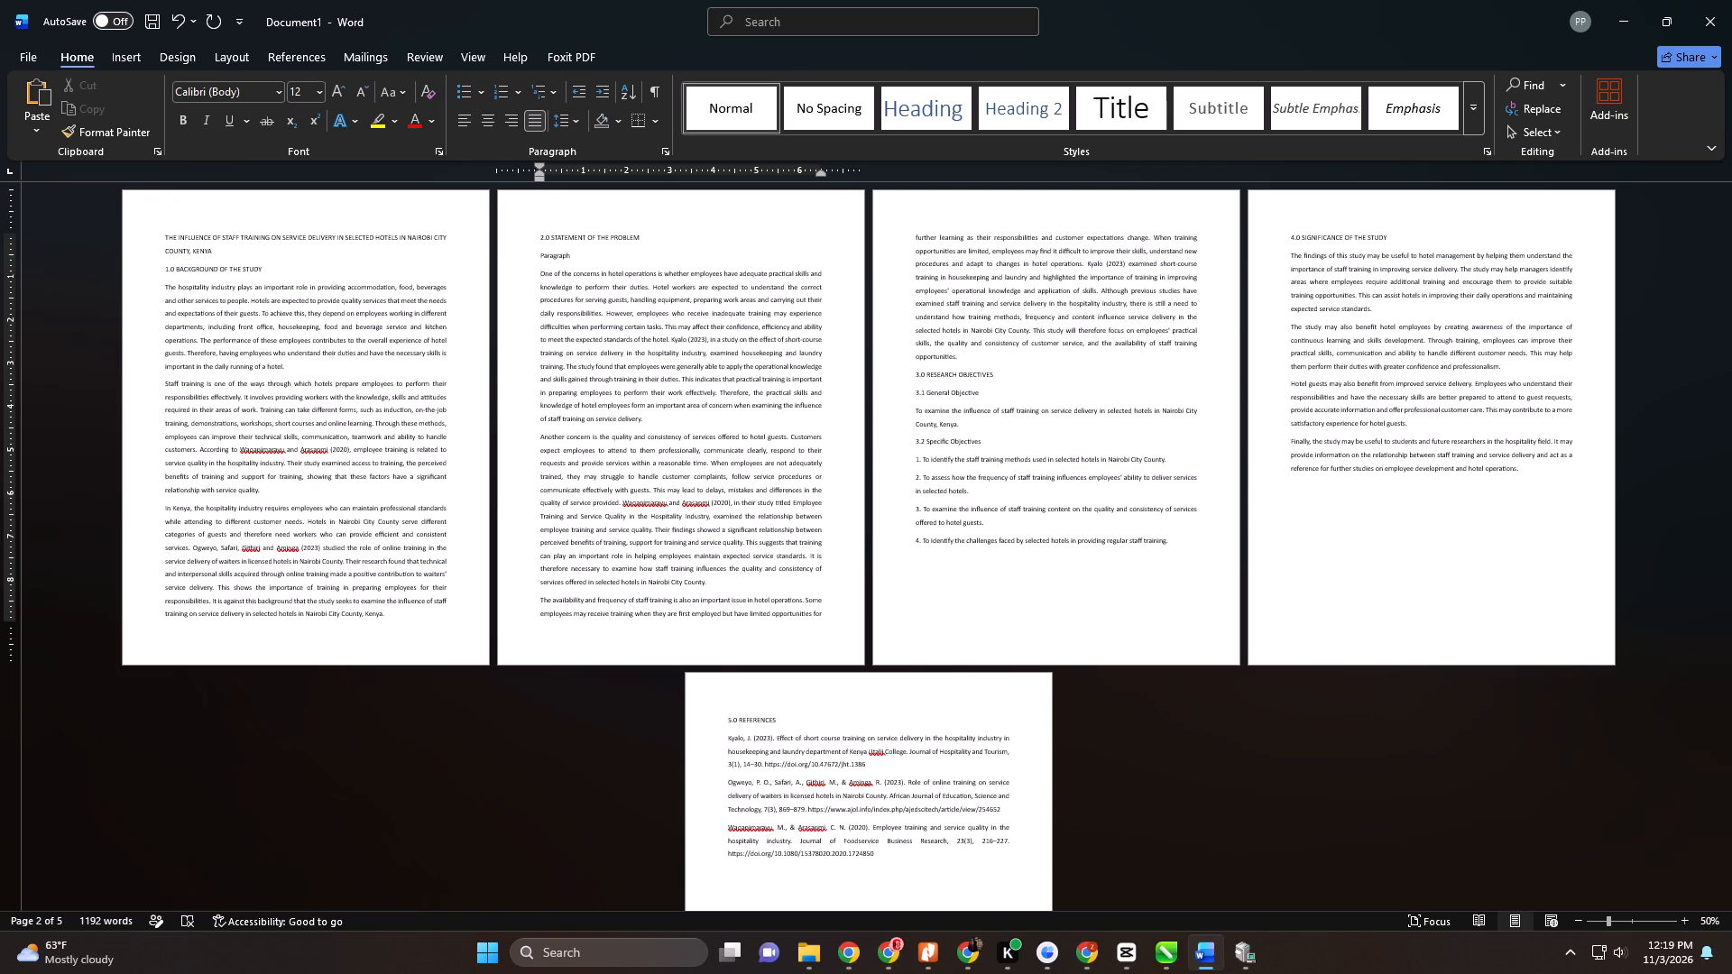
key(1)
key(BackSpace)
key(BackSpace)
key(space)
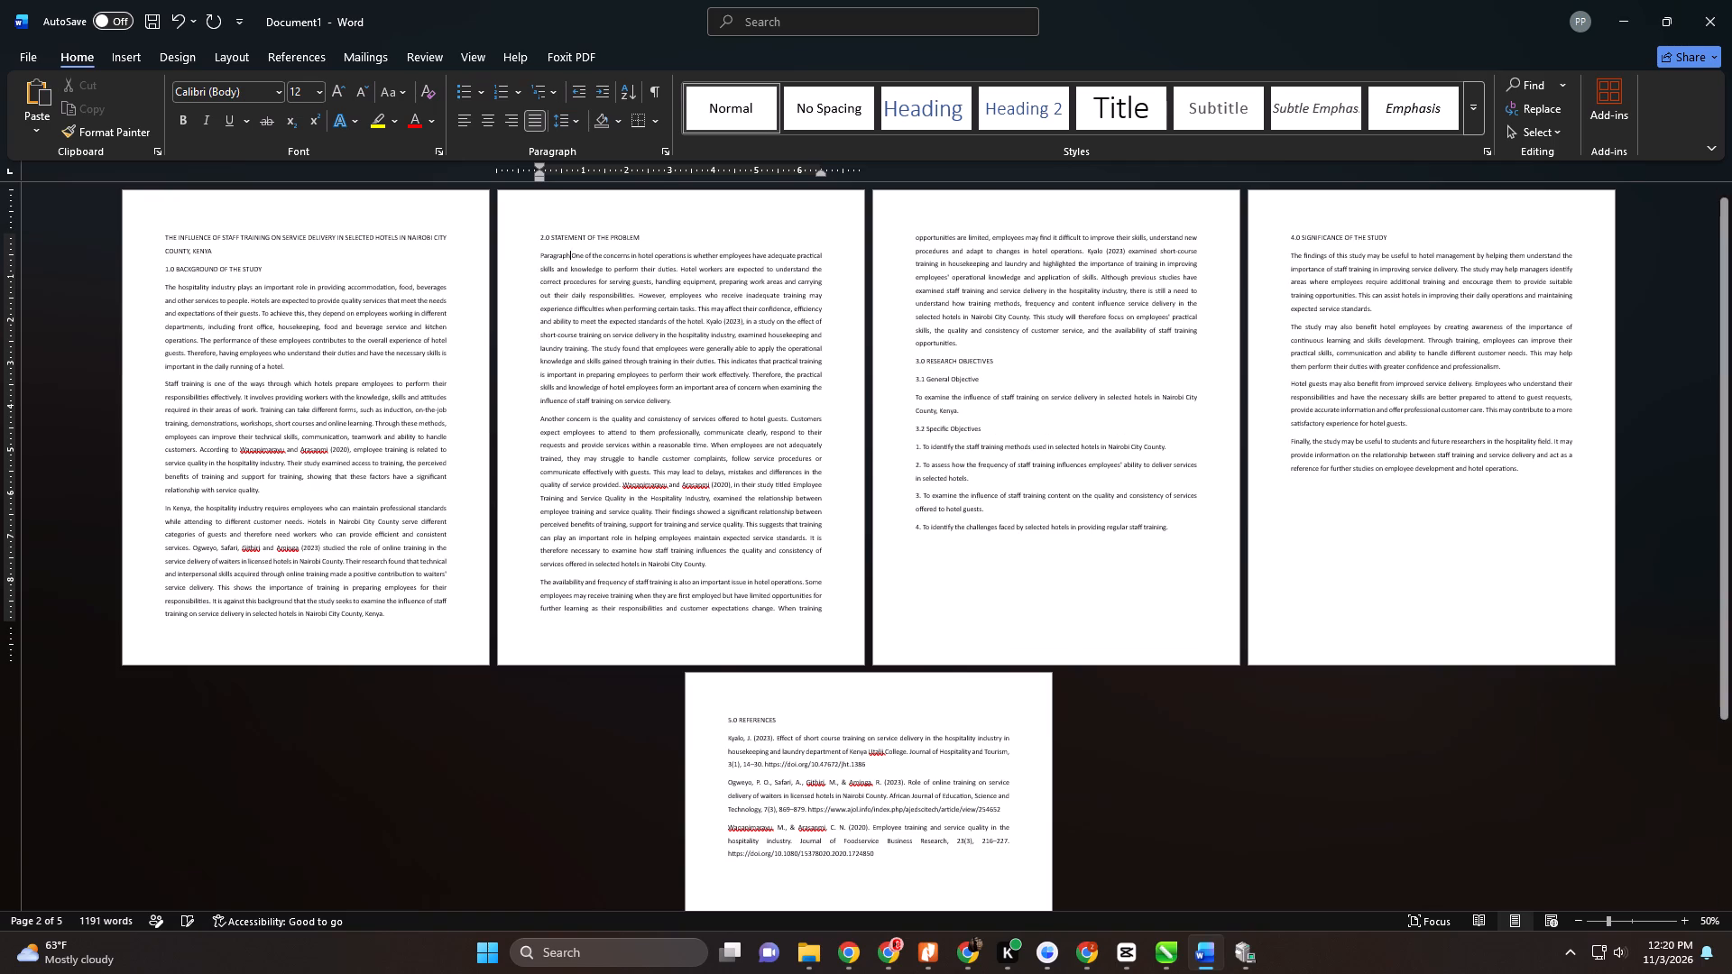
key(1)
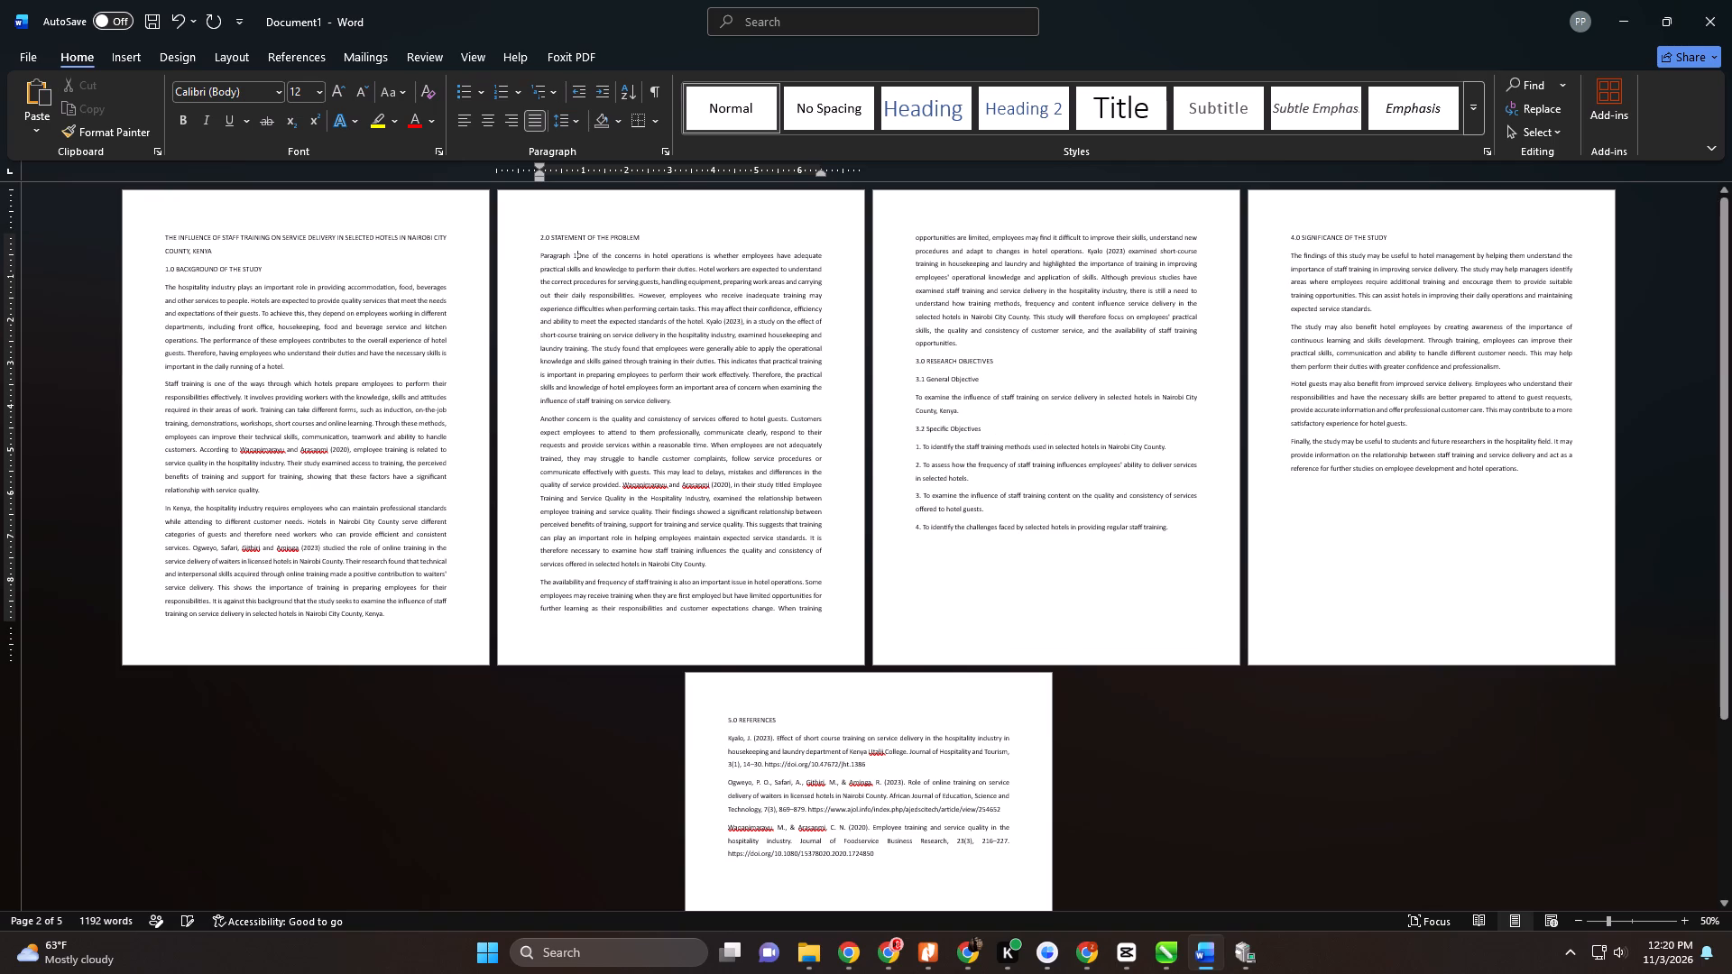
key(Return)
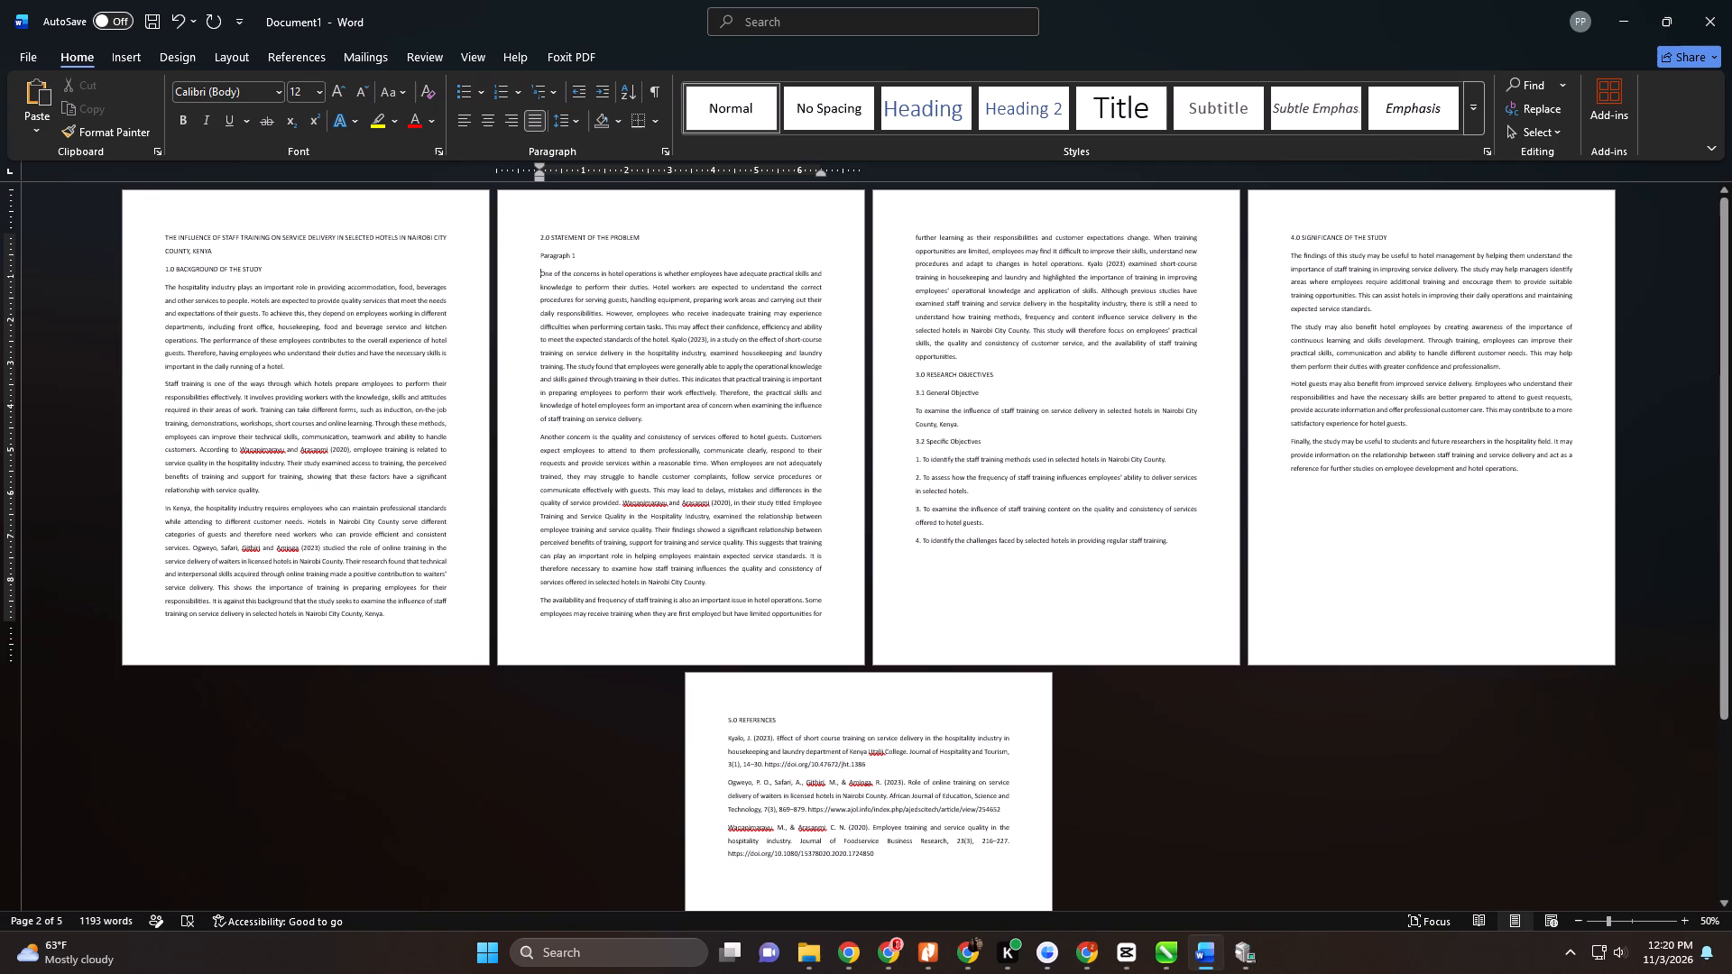
Add a separate line reading "Paragraph 2" directly above the second paragraph of the 2.0 STATEMENT OF THE PROBLEM section.
click(525, 257)
key(ctrl+c)
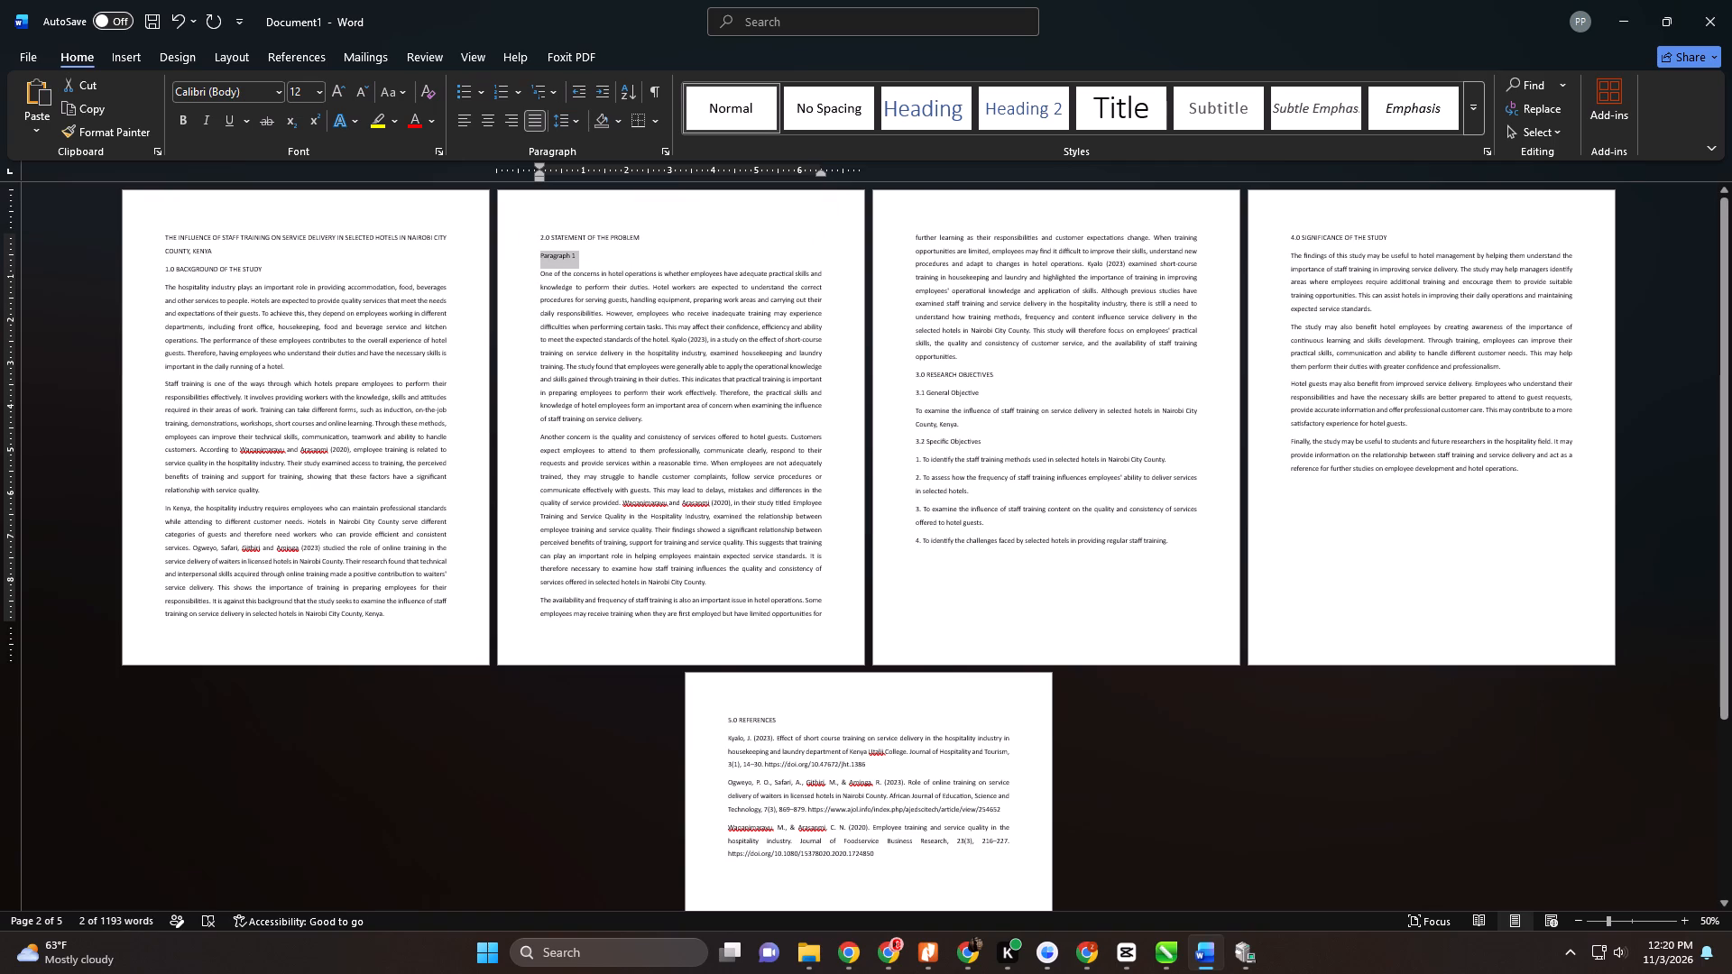
click(649, 425)
key(Return)
key(ctrl+v)
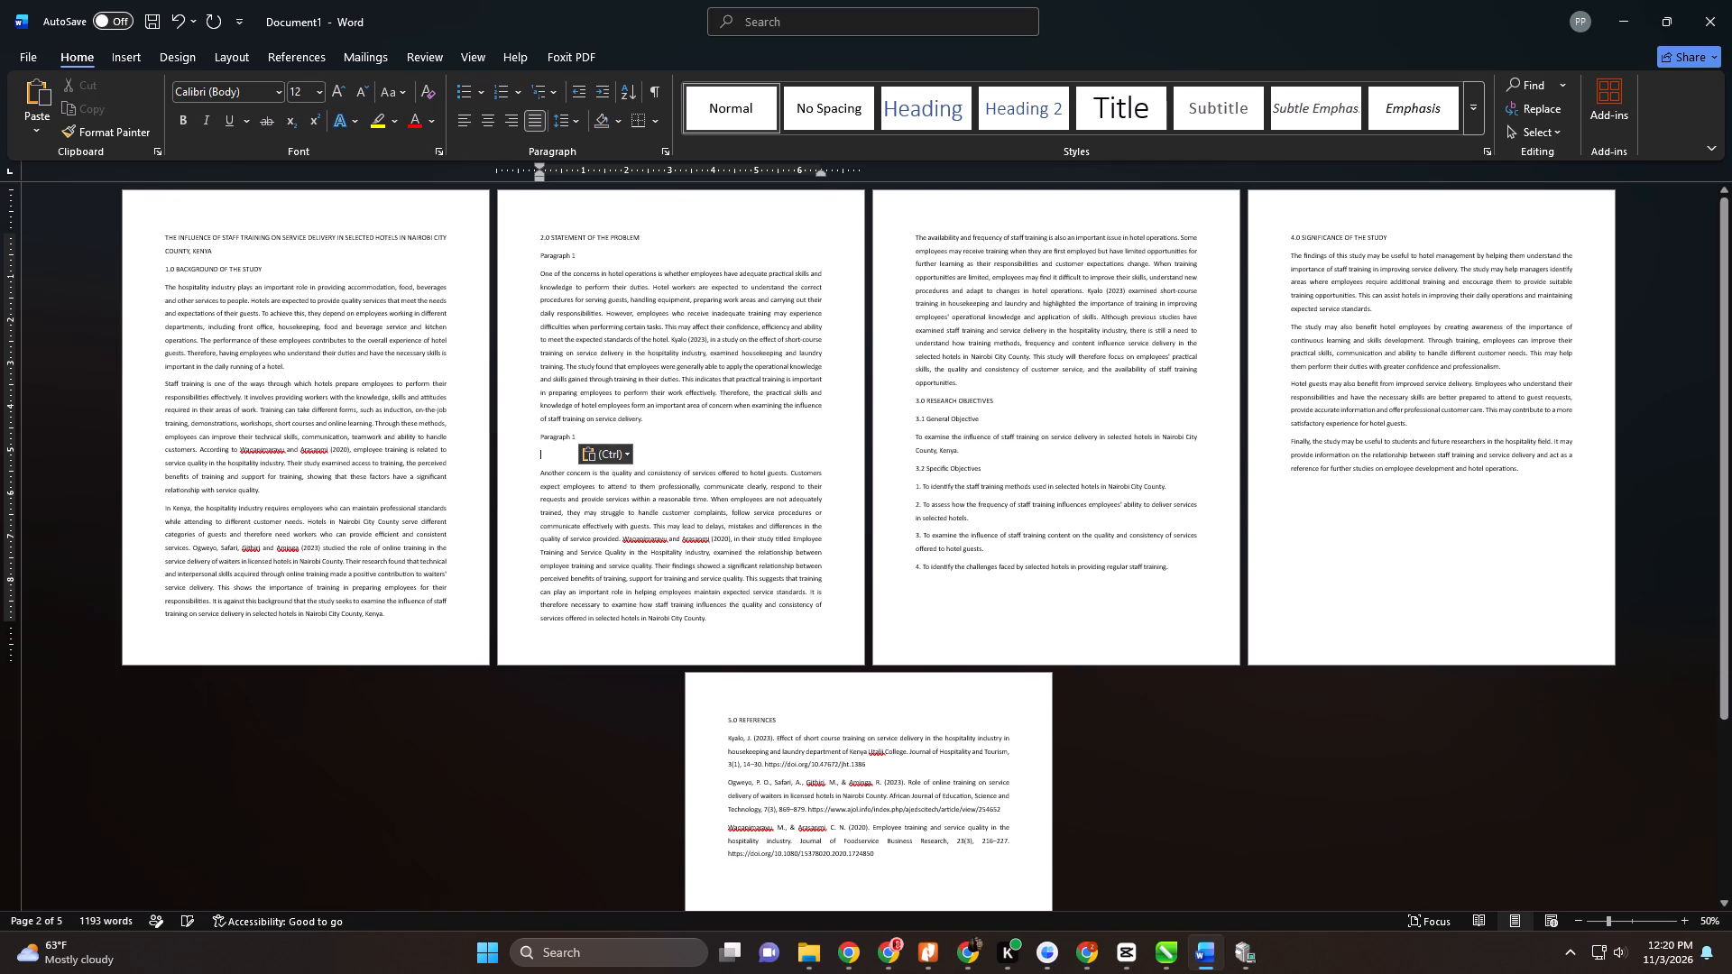
key(Delete)
click(584, 430)
click(584, 436)
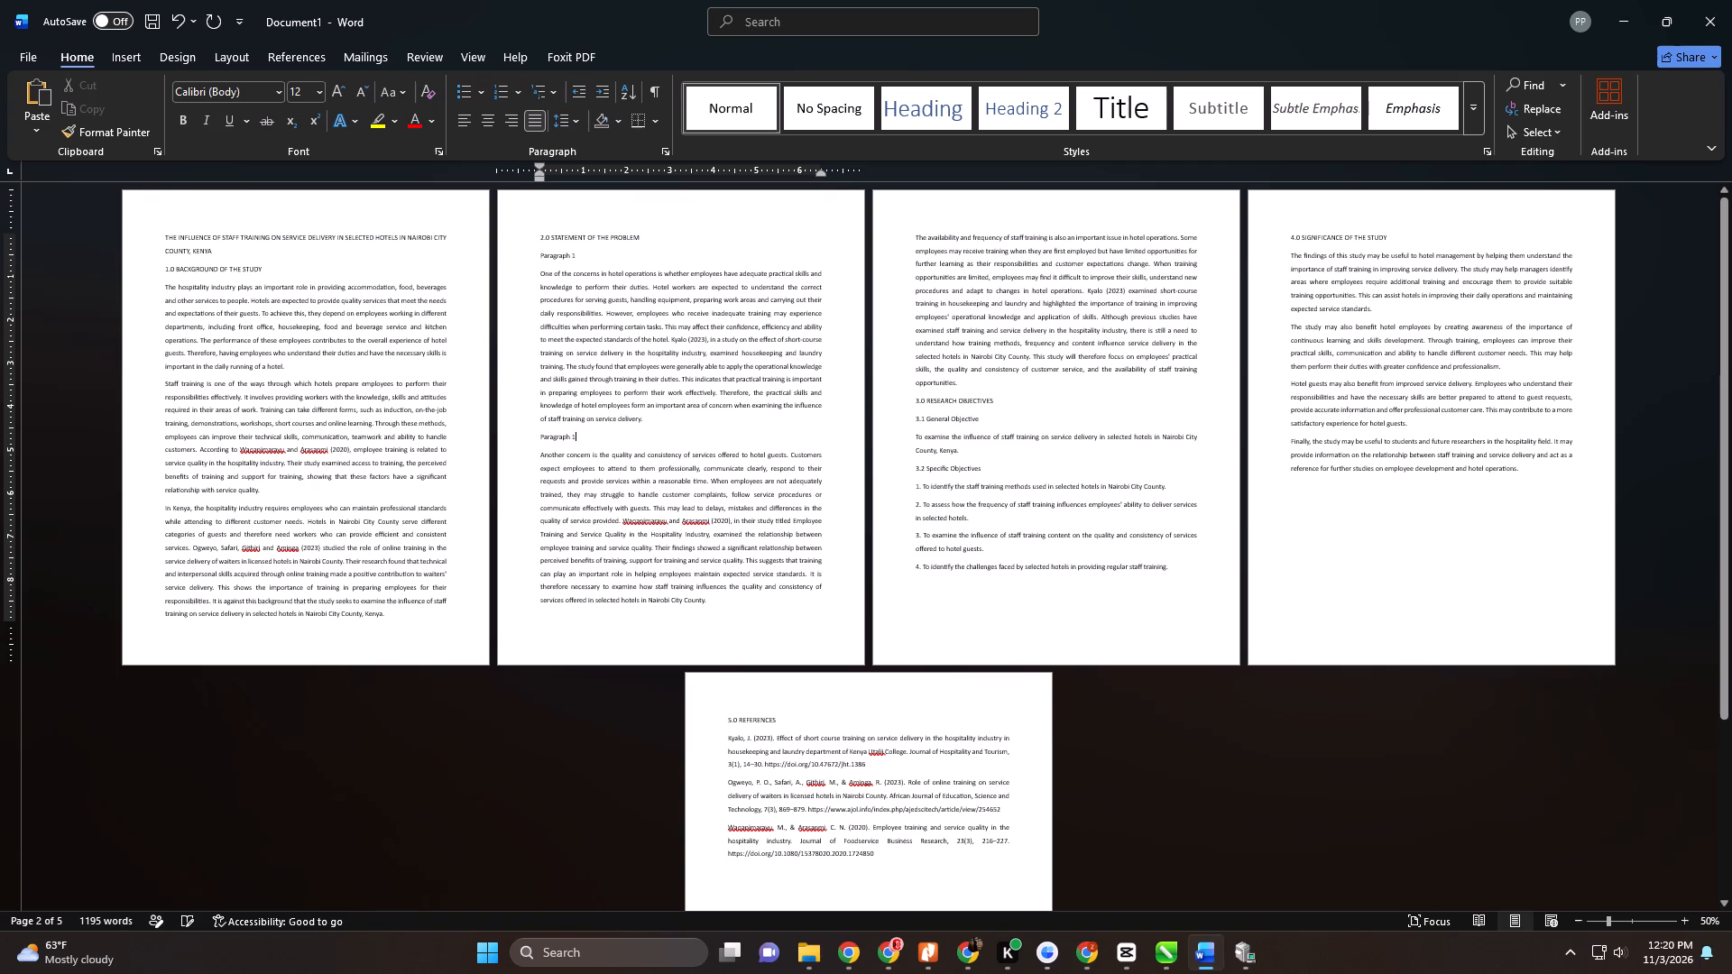
key(BackSpace)
key(2)
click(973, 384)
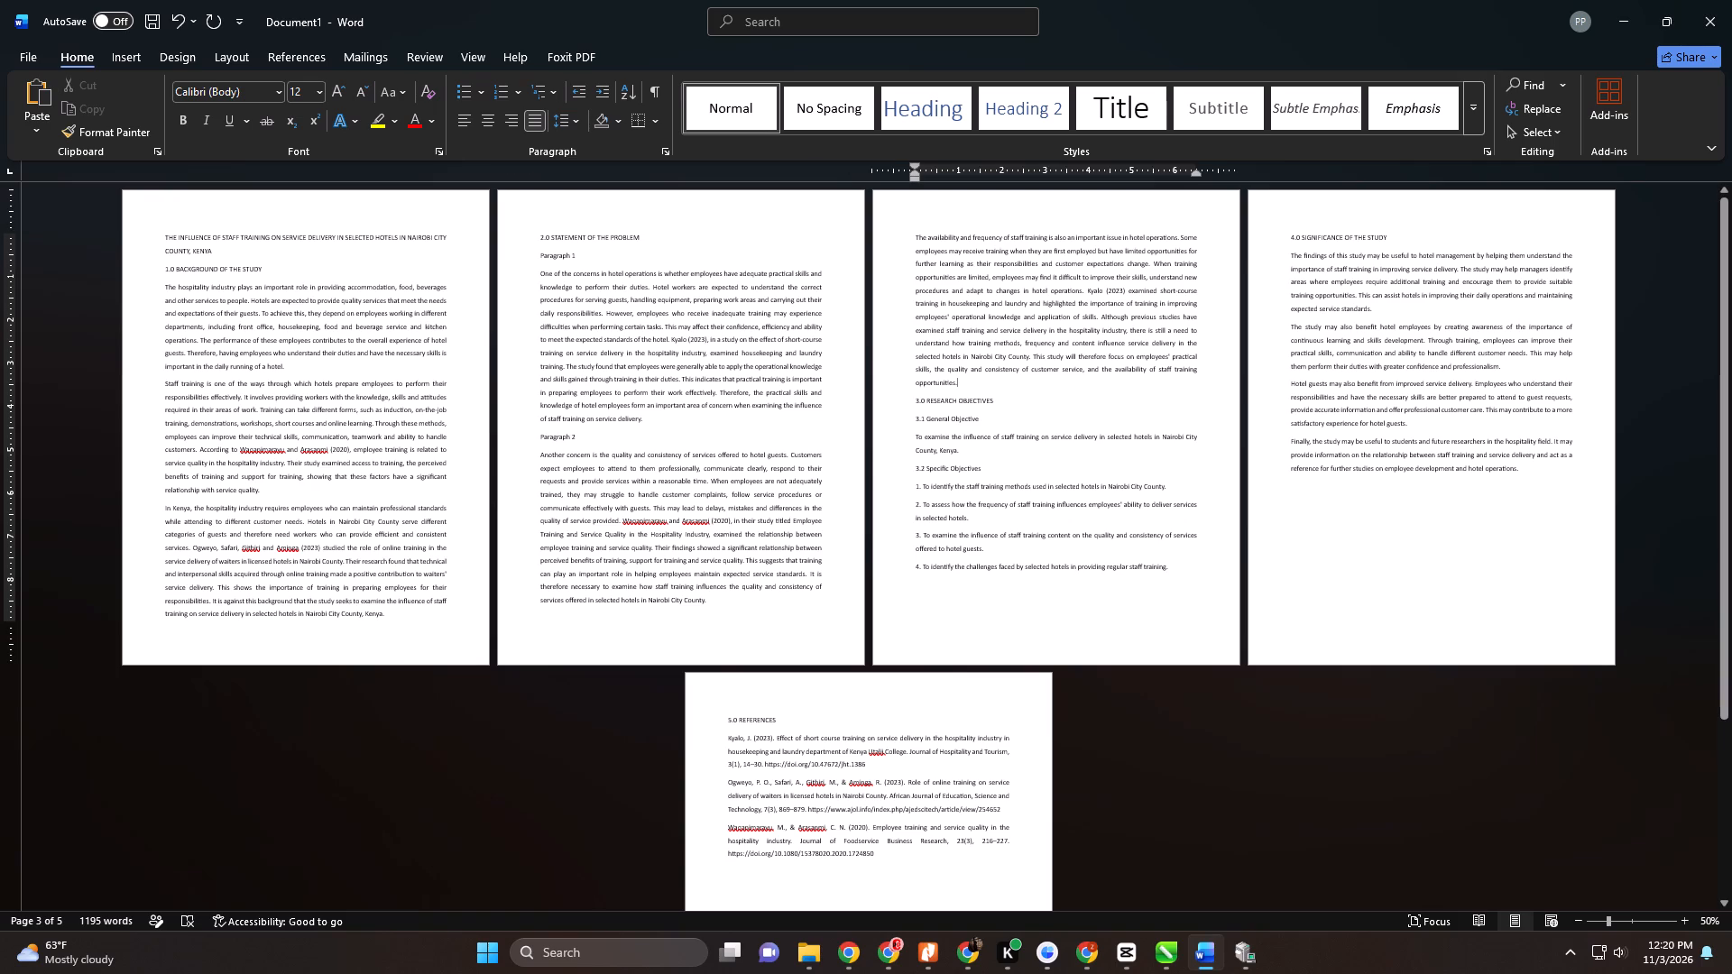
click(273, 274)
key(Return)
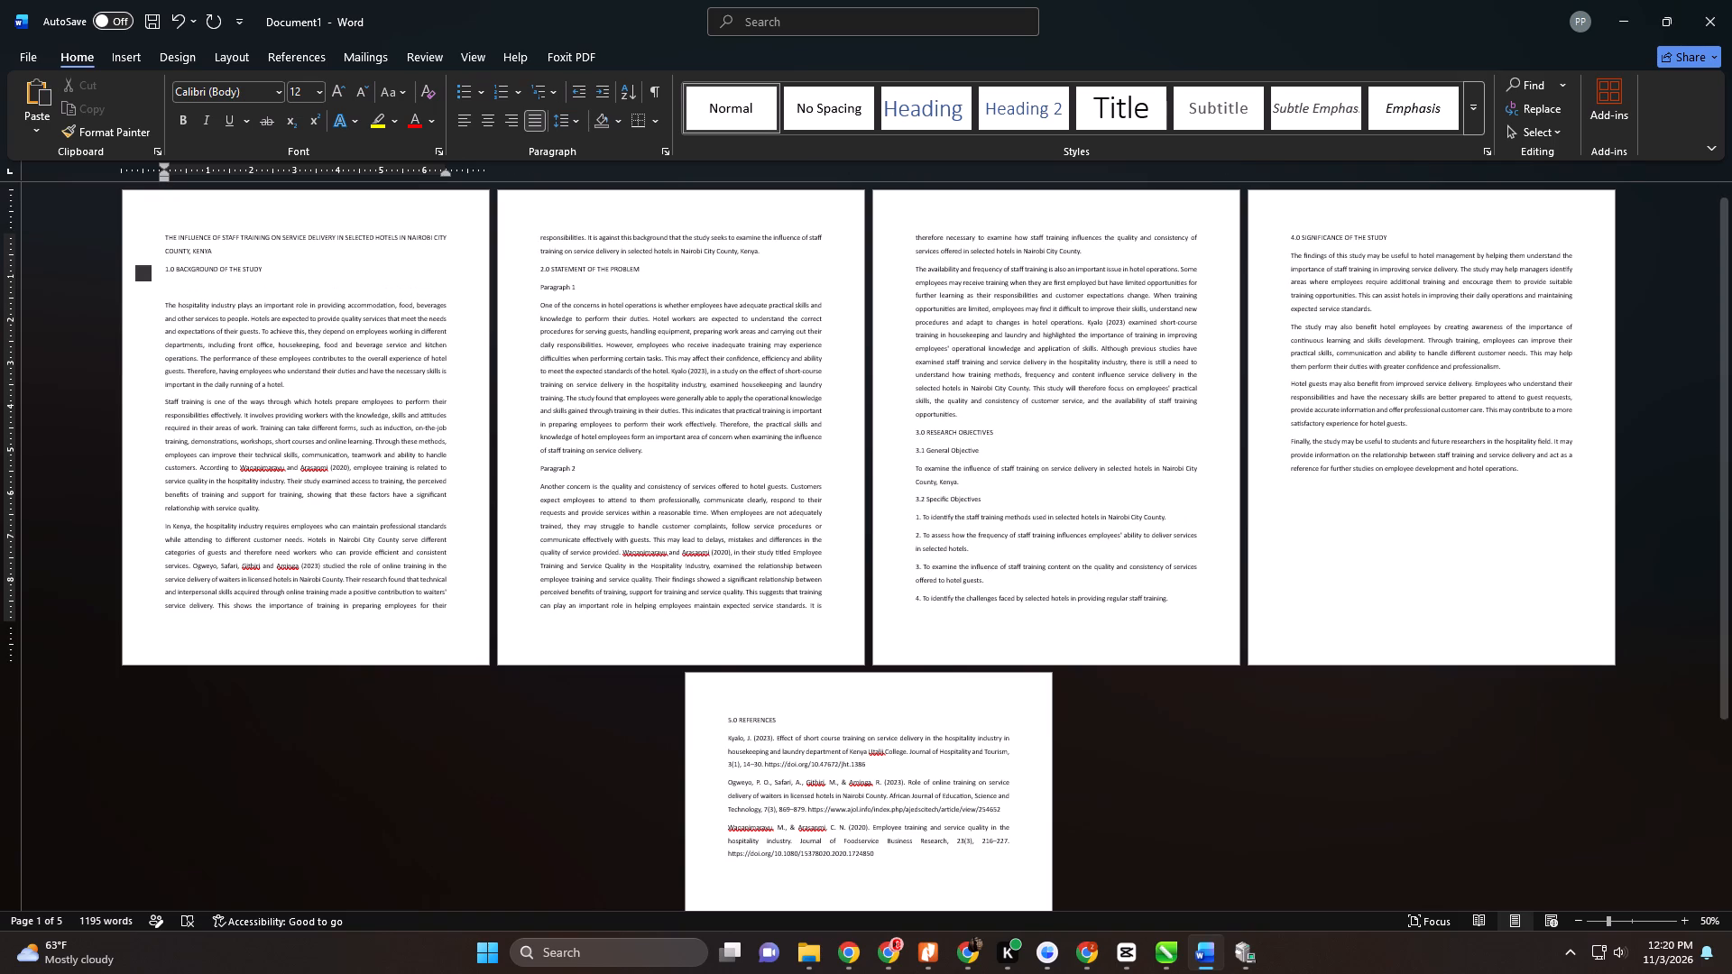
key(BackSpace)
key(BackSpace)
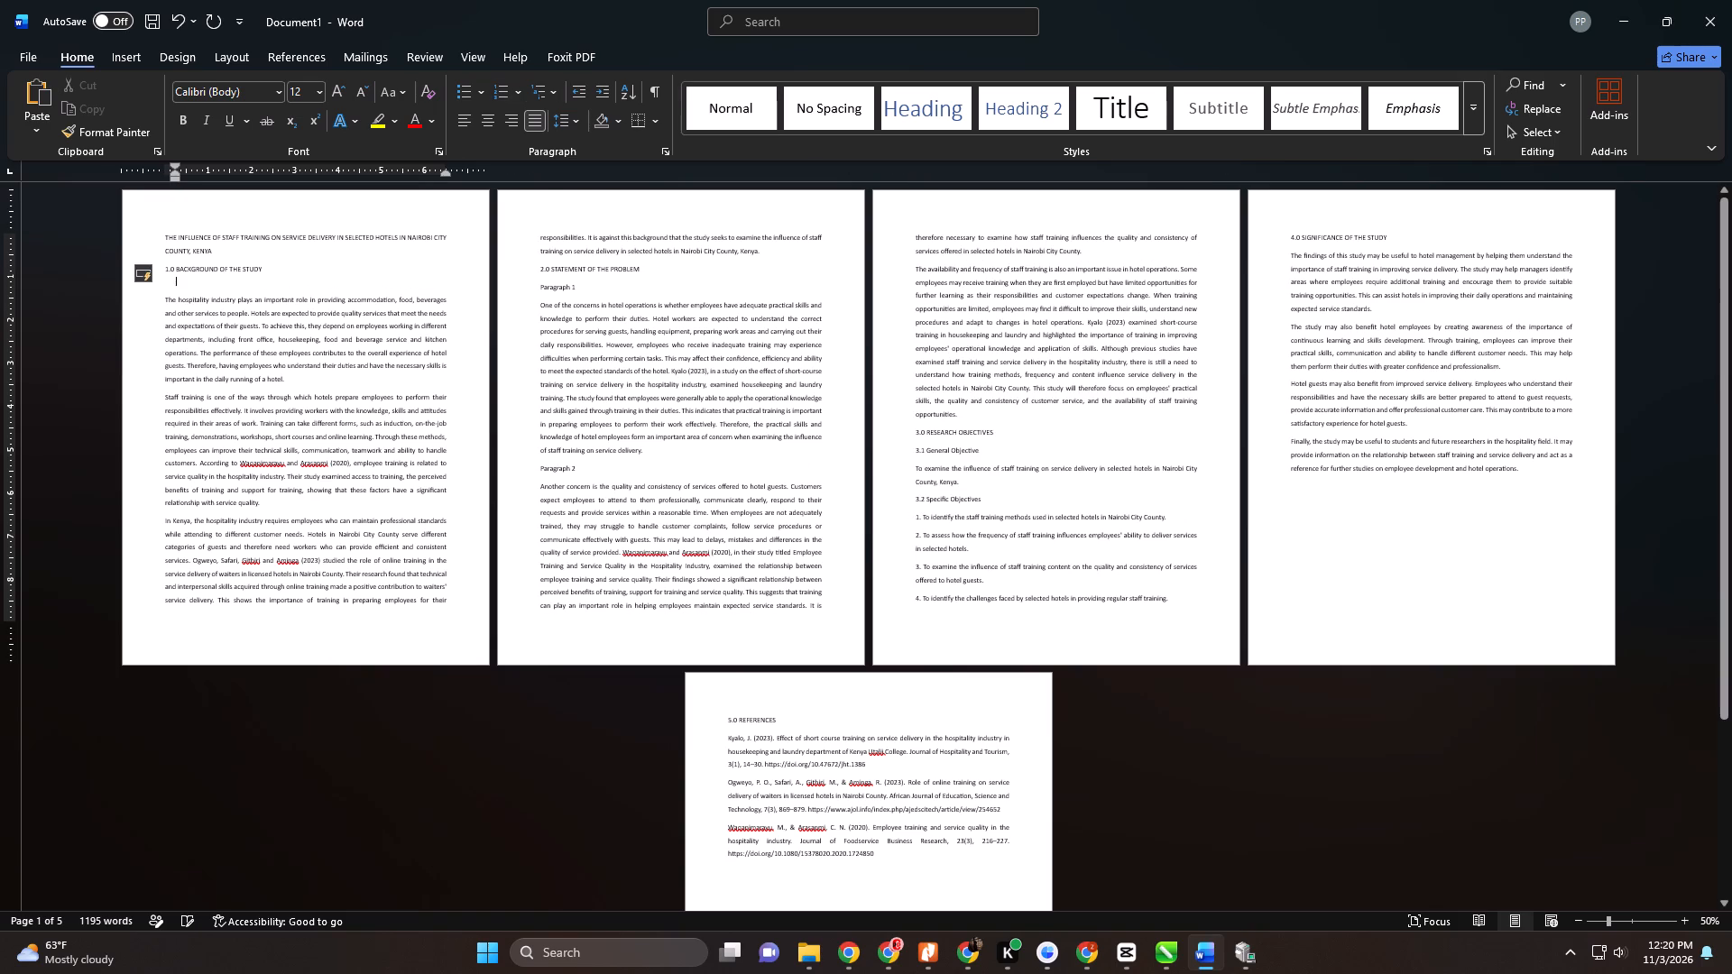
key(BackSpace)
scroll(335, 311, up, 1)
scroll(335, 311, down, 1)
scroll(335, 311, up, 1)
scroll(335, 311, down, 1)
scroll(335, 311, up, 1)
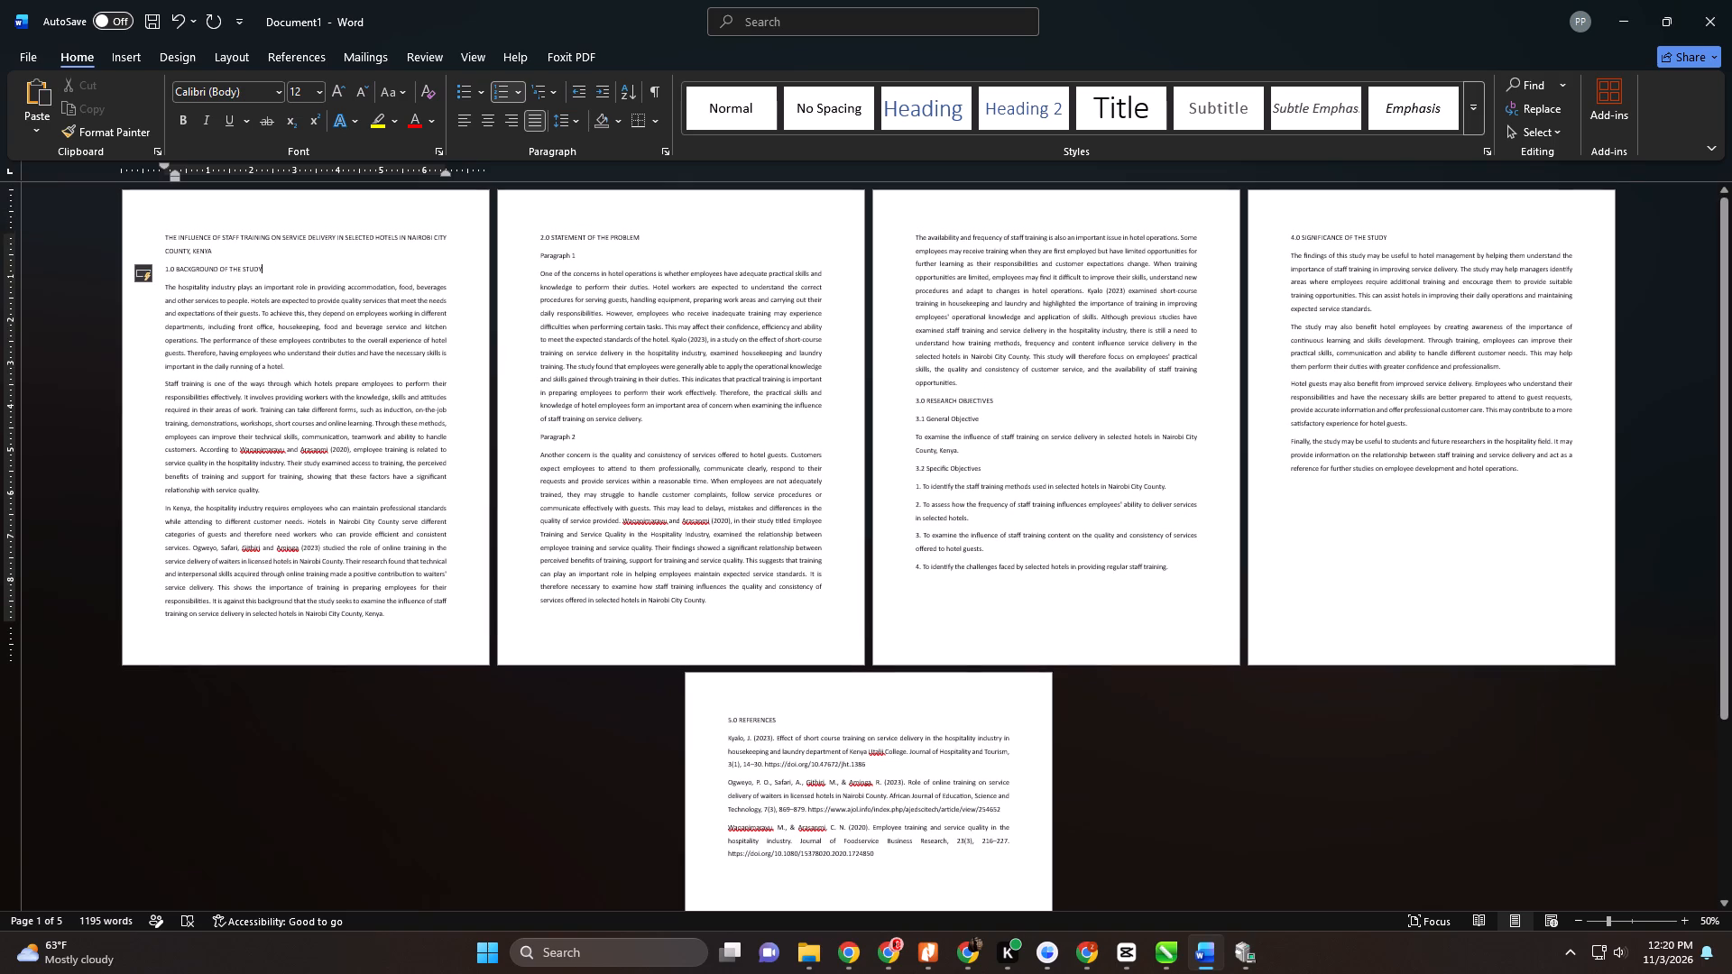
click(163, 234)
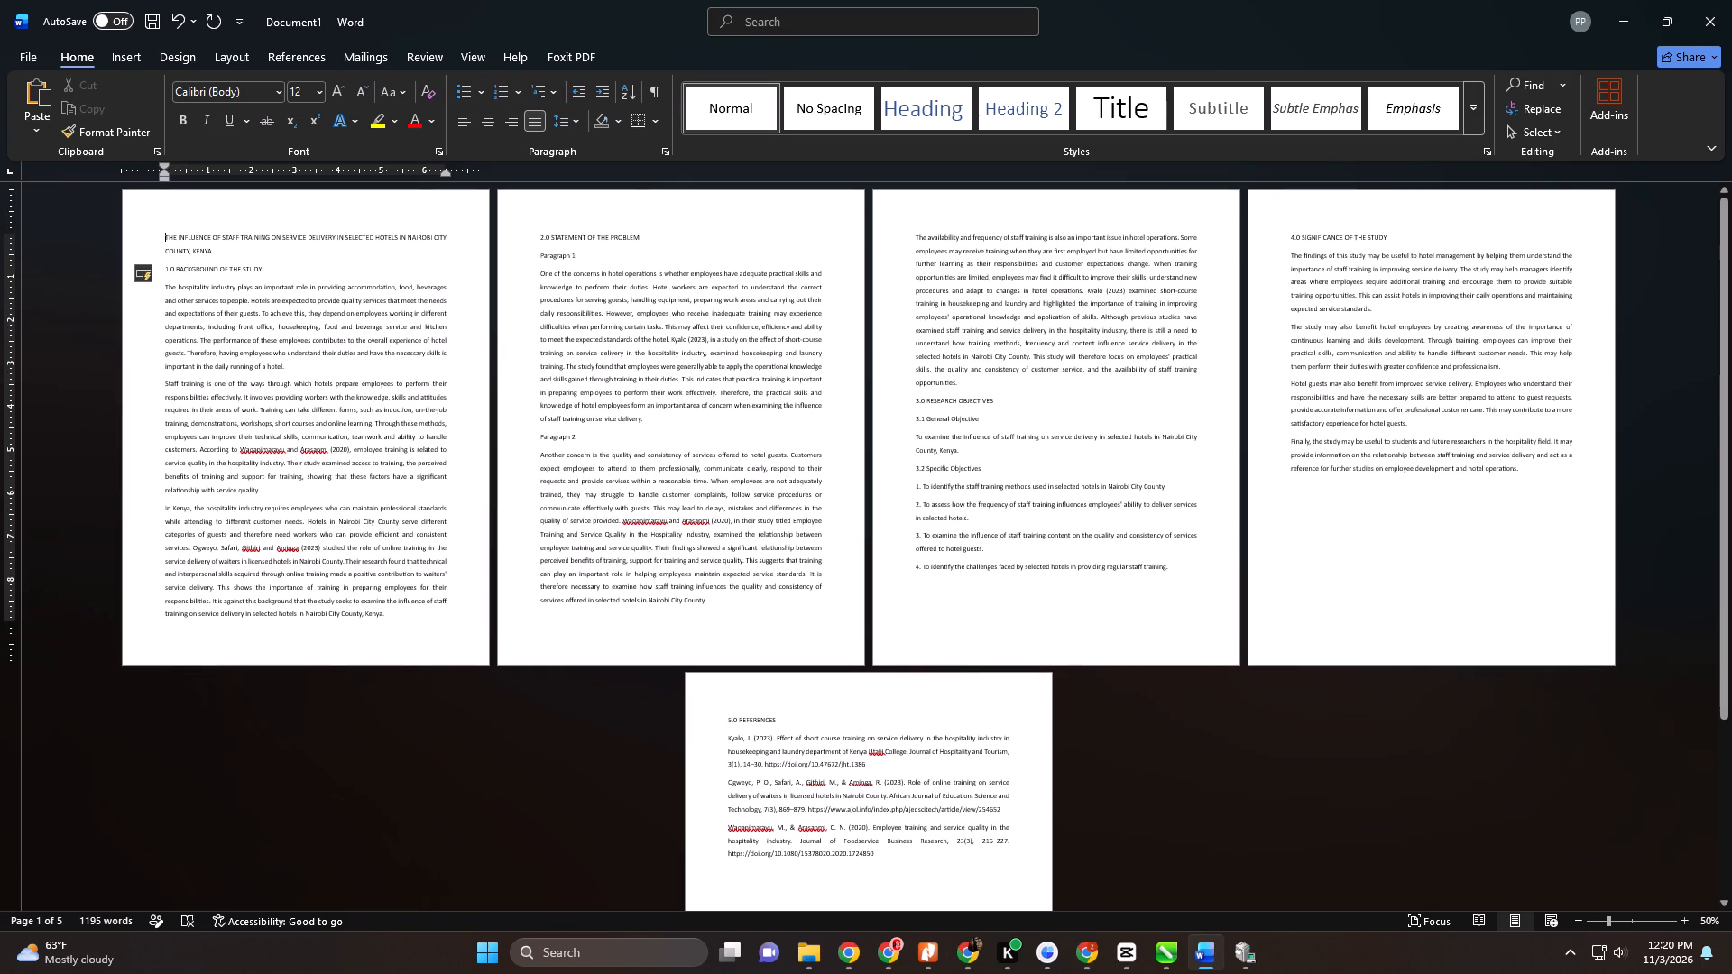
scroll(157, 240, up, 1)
Change the whole document's font to Times, justify all its text and apply a line spacing.
key(ctrl+a)
click(280, 91)
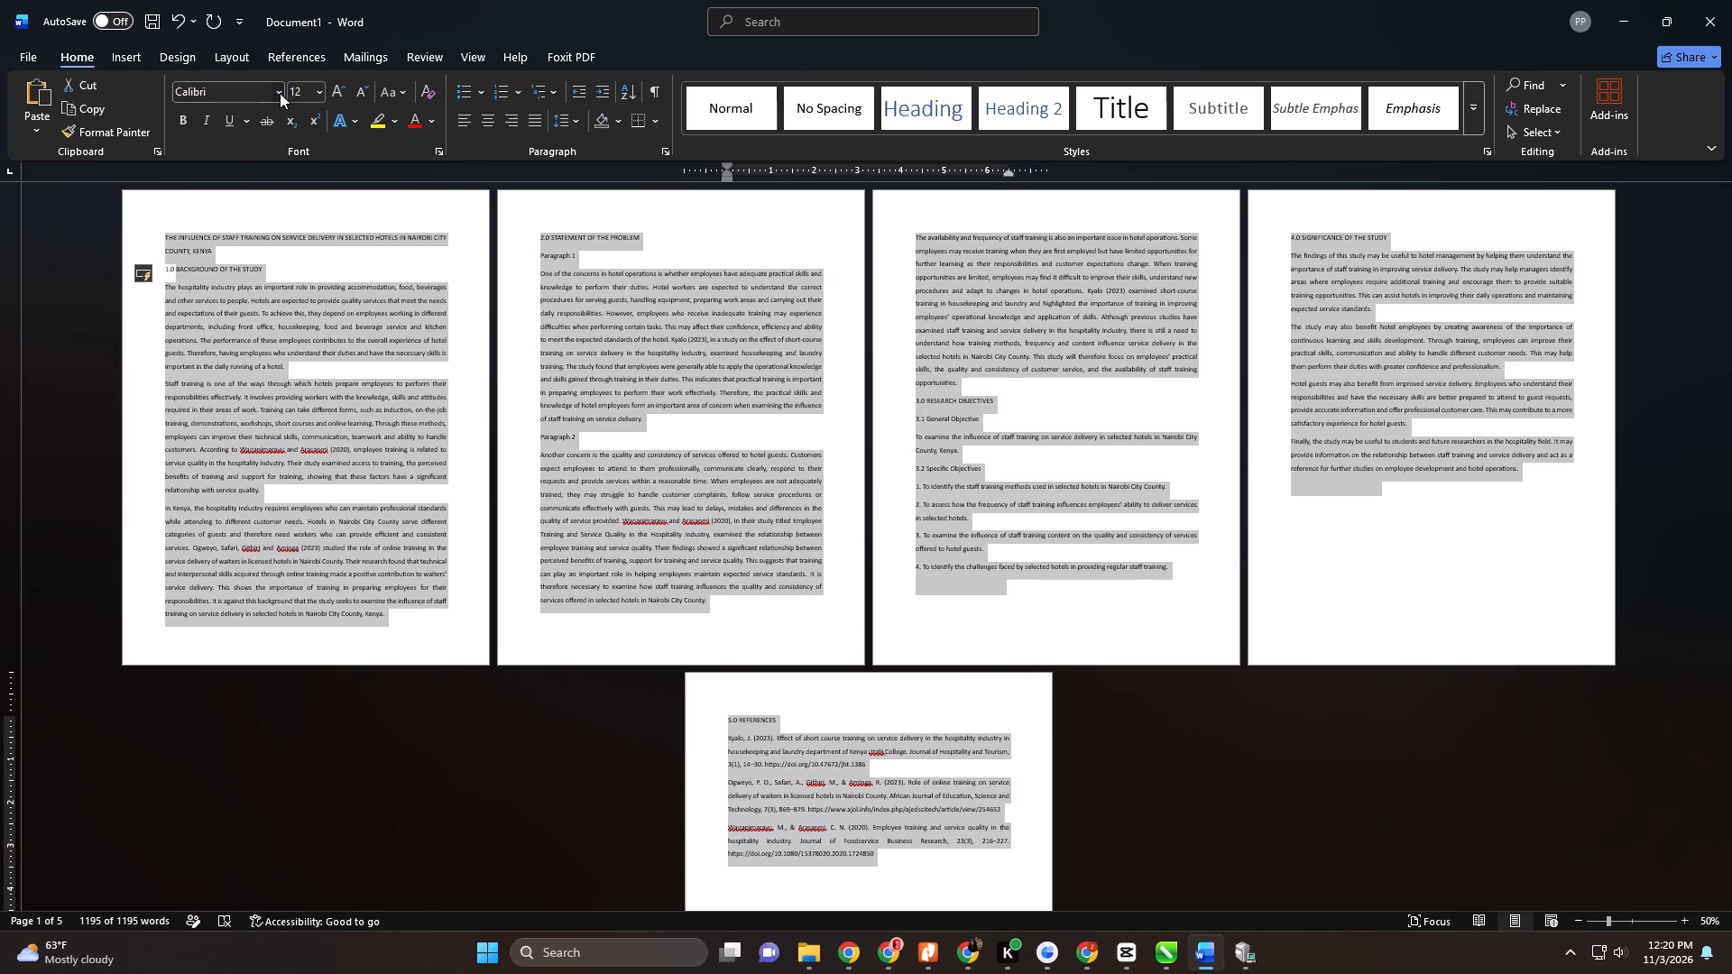
click(242, 221)
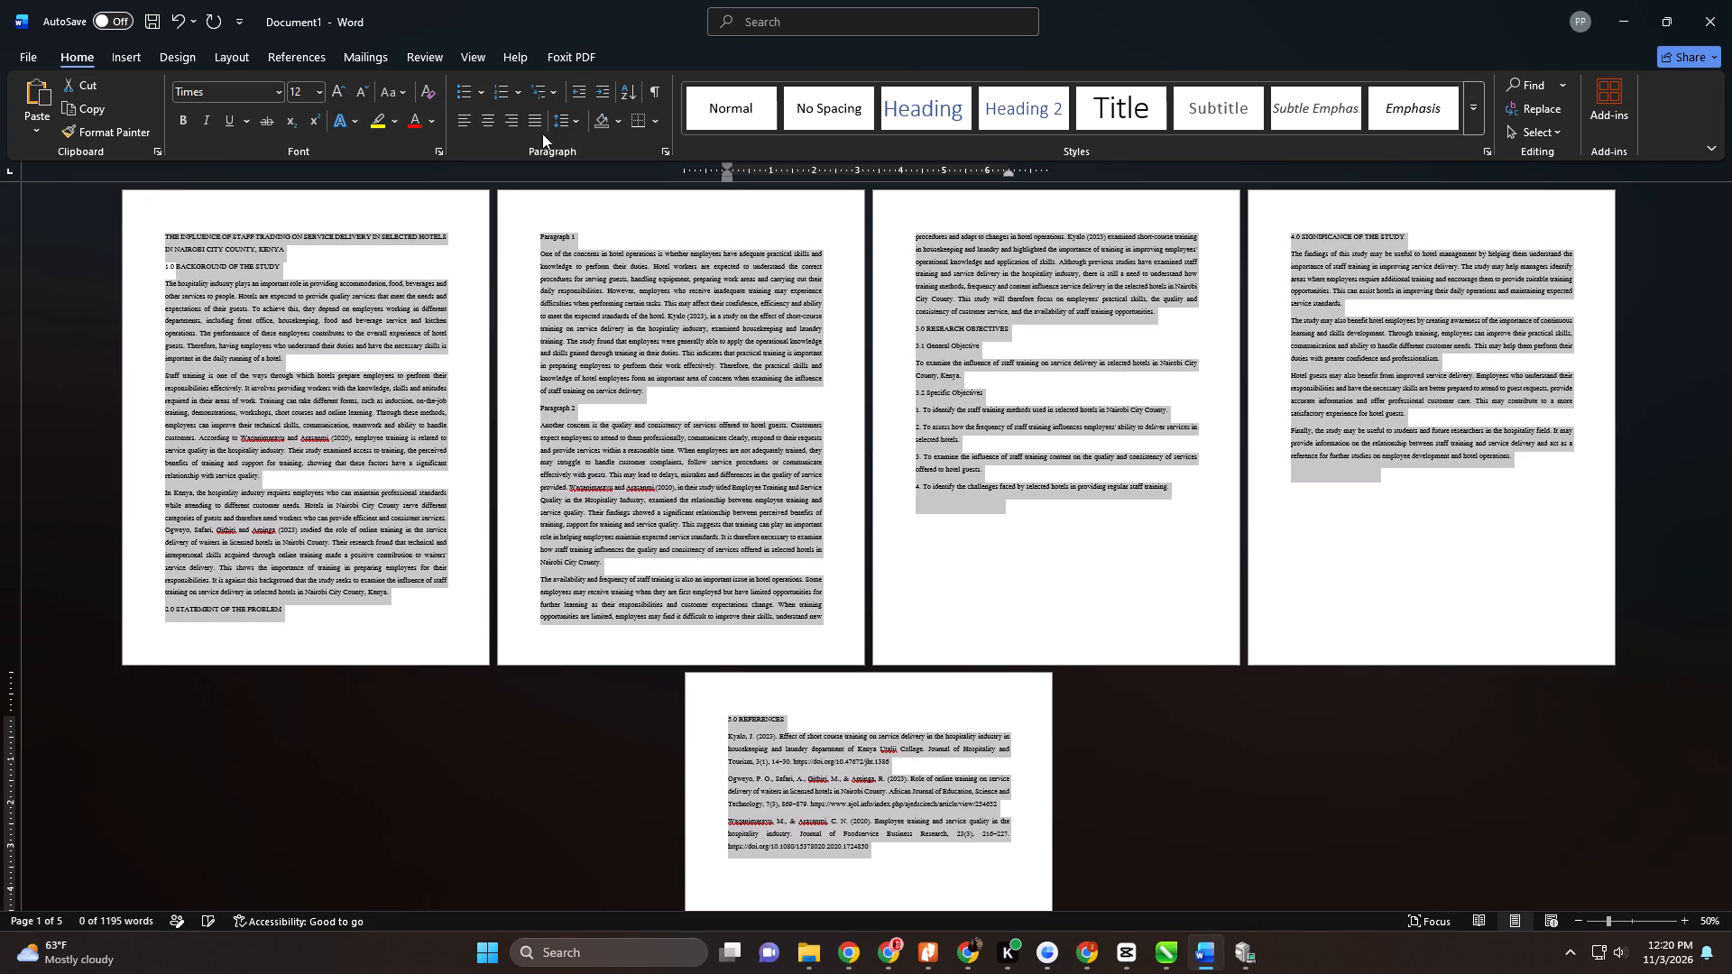
click(537, 124)
click(561, 124)
click(598, 194)
click(171, 262)
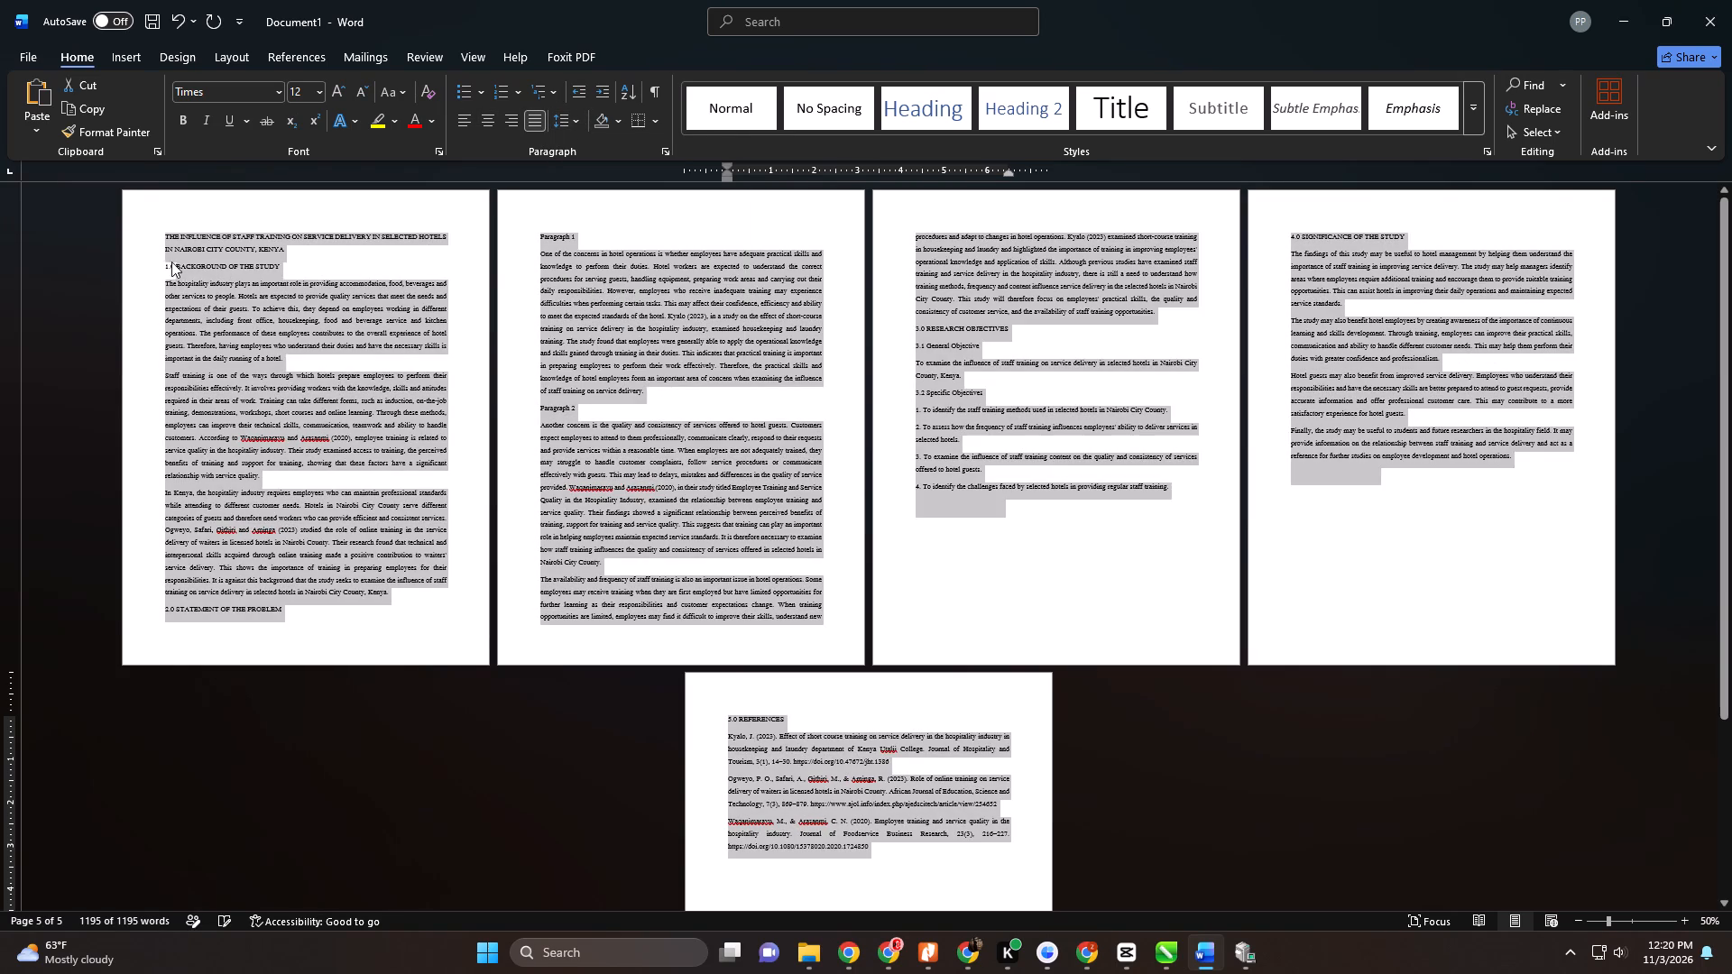
Insert a page break before the proposal title to make a blank cover page at the front.
click(165, 234)
key(ctrl+Return)
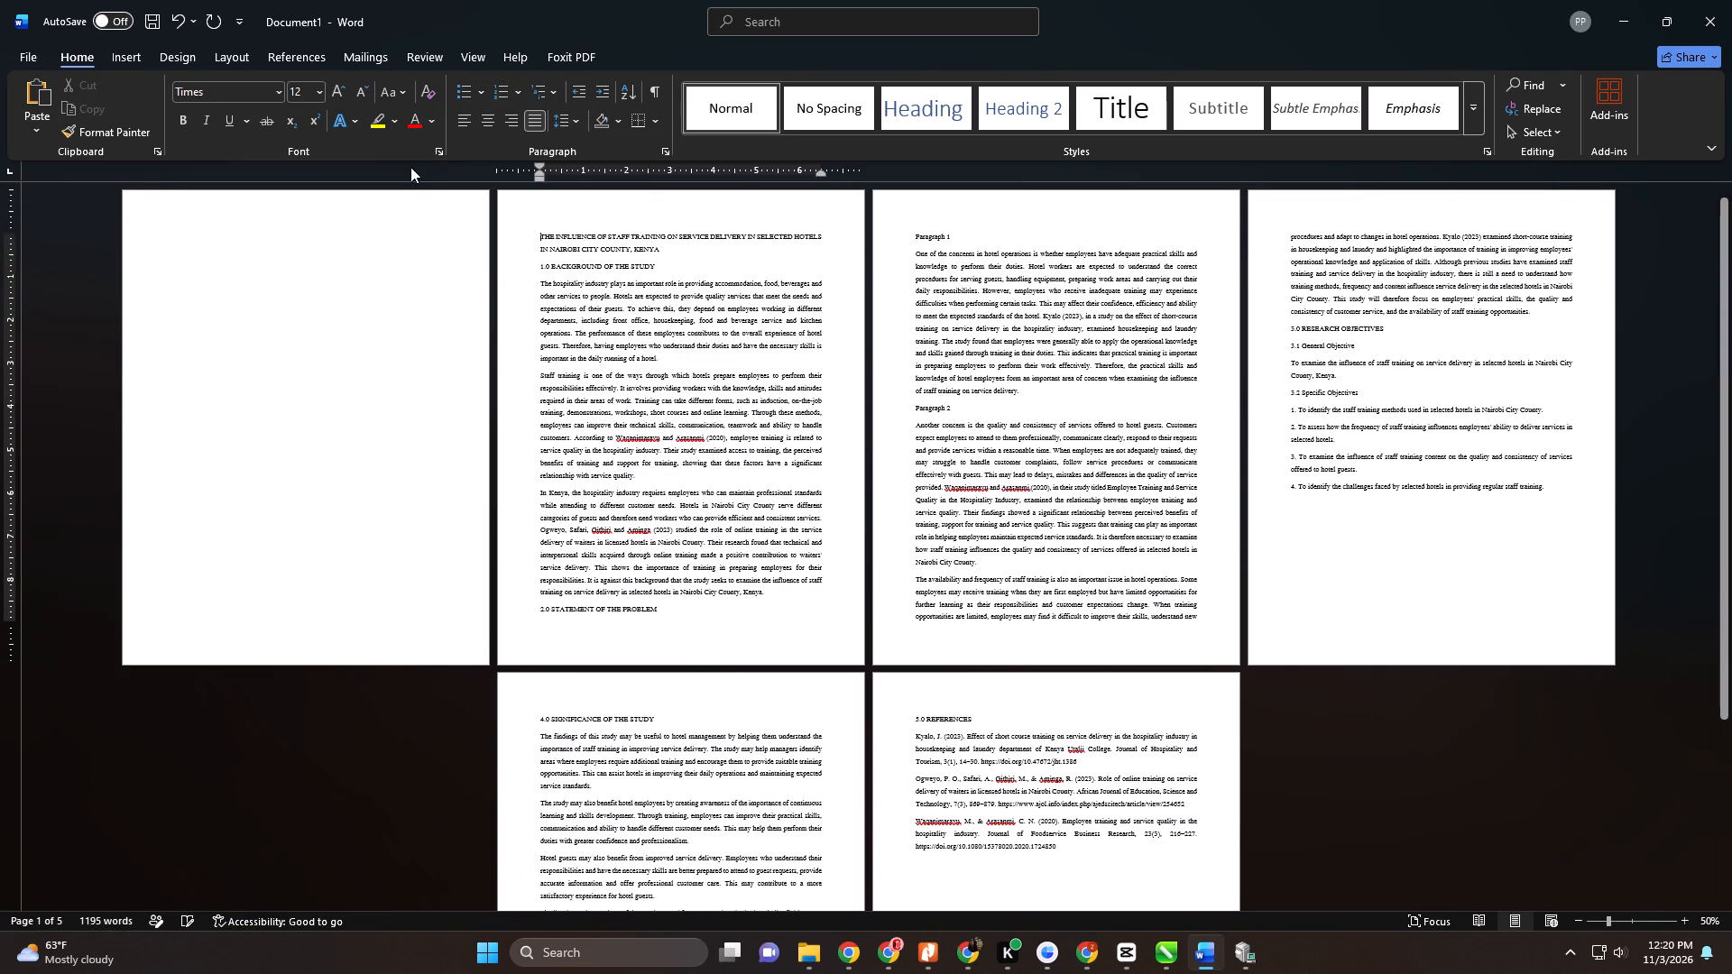
click(249, 315)
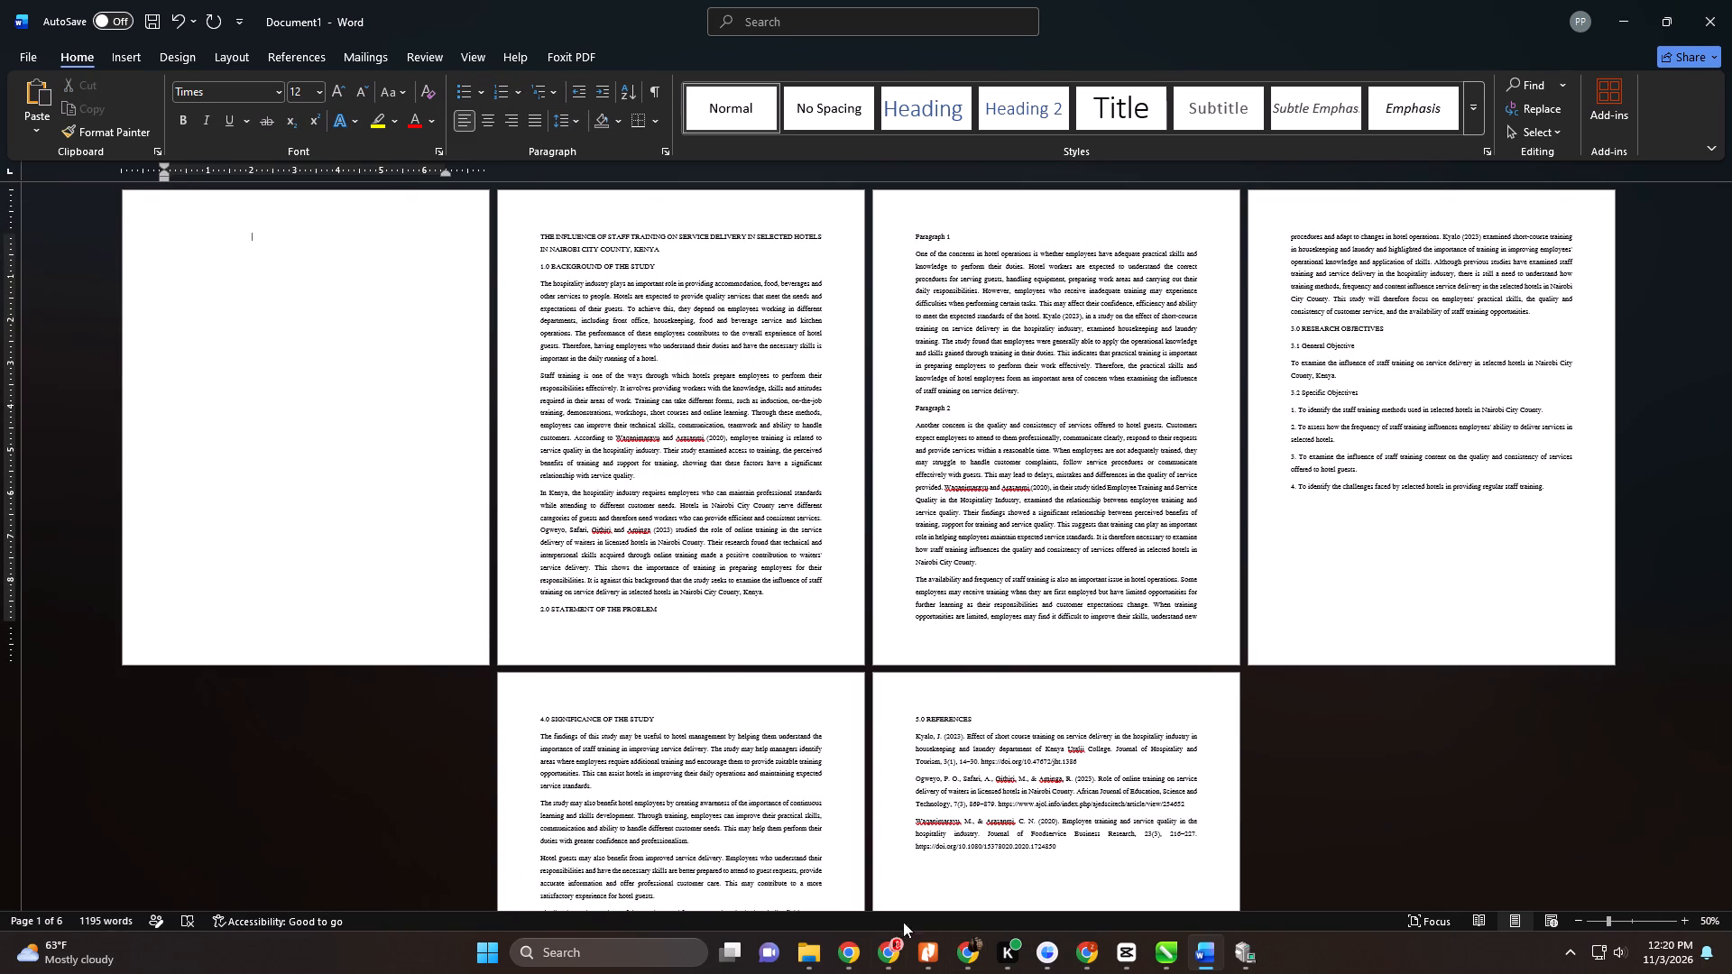
Examine the RESEARCH METHODOLOGY and LINDA CAT1_Research_ documents in Downloads for cover page details.
click(802, 957)
click(753, 875)
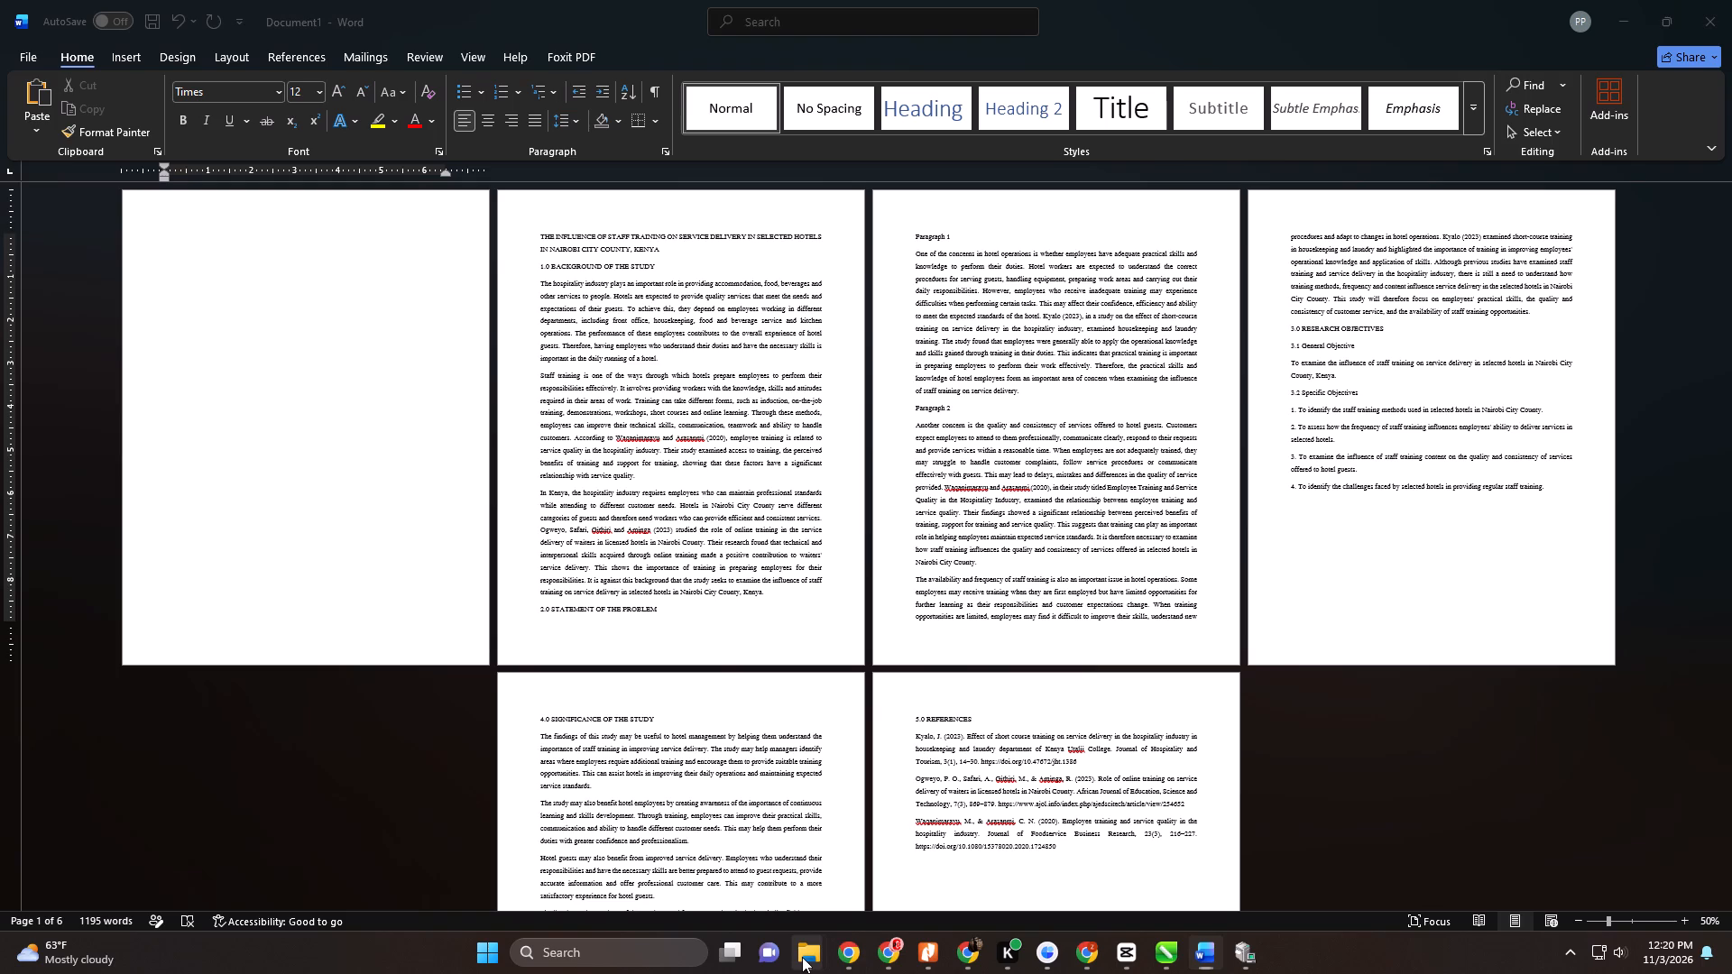
click(95, 260)
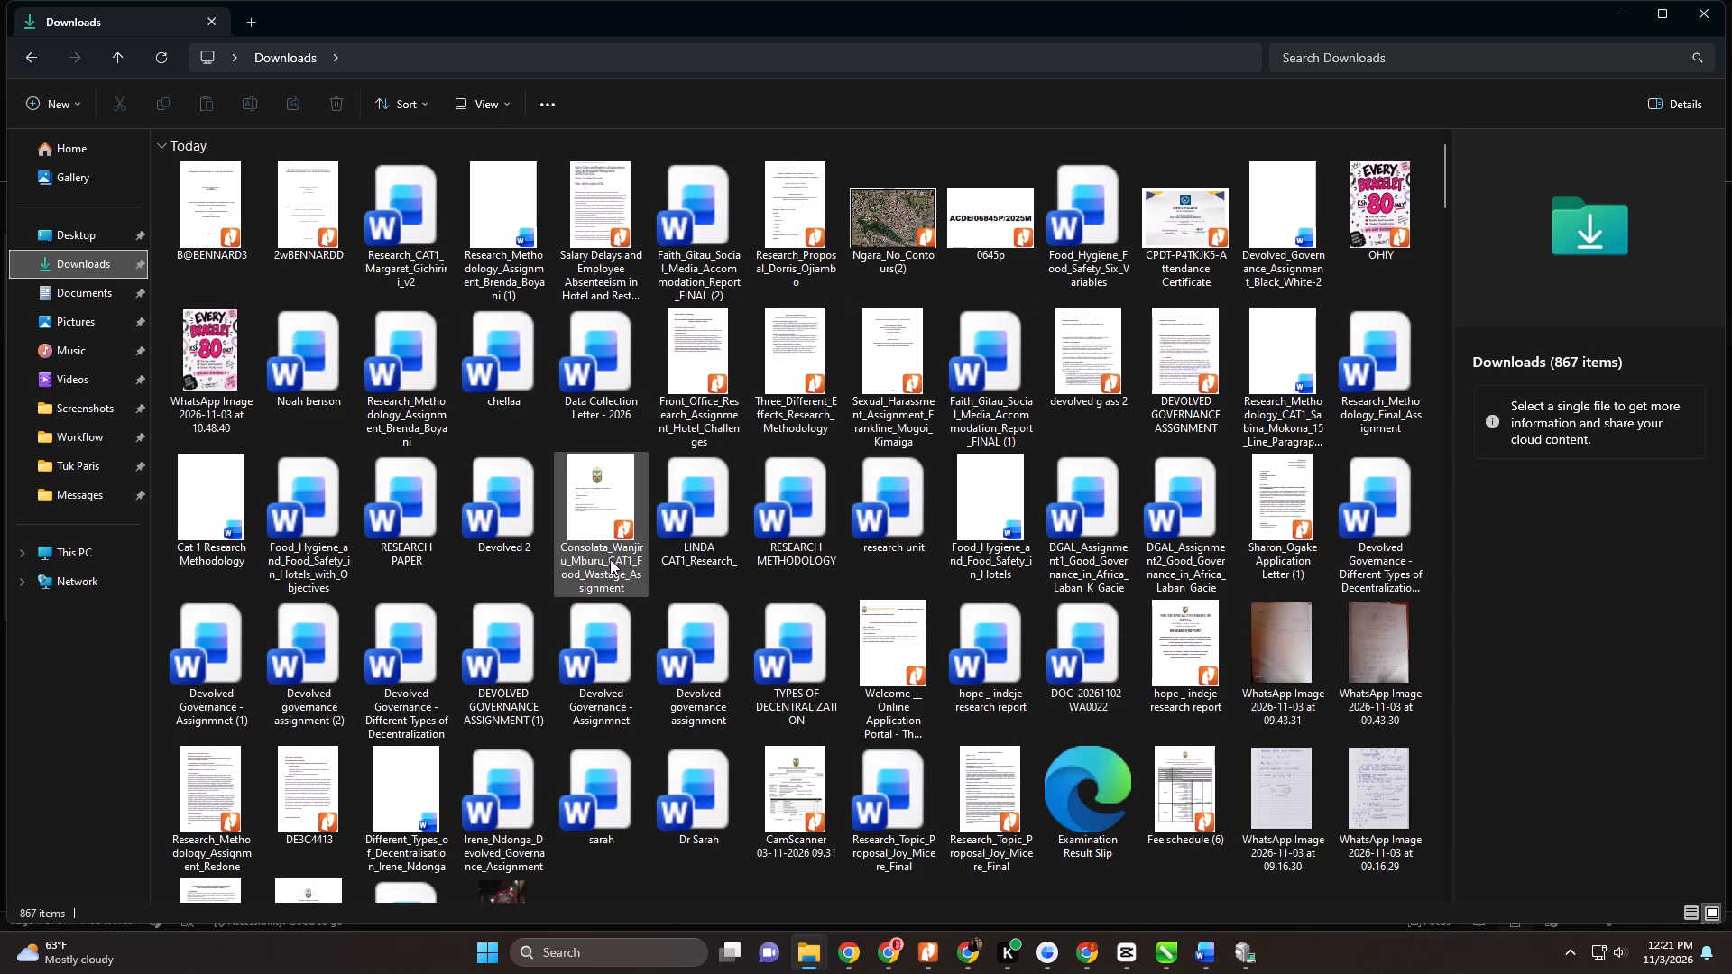
double_click(806, 523)
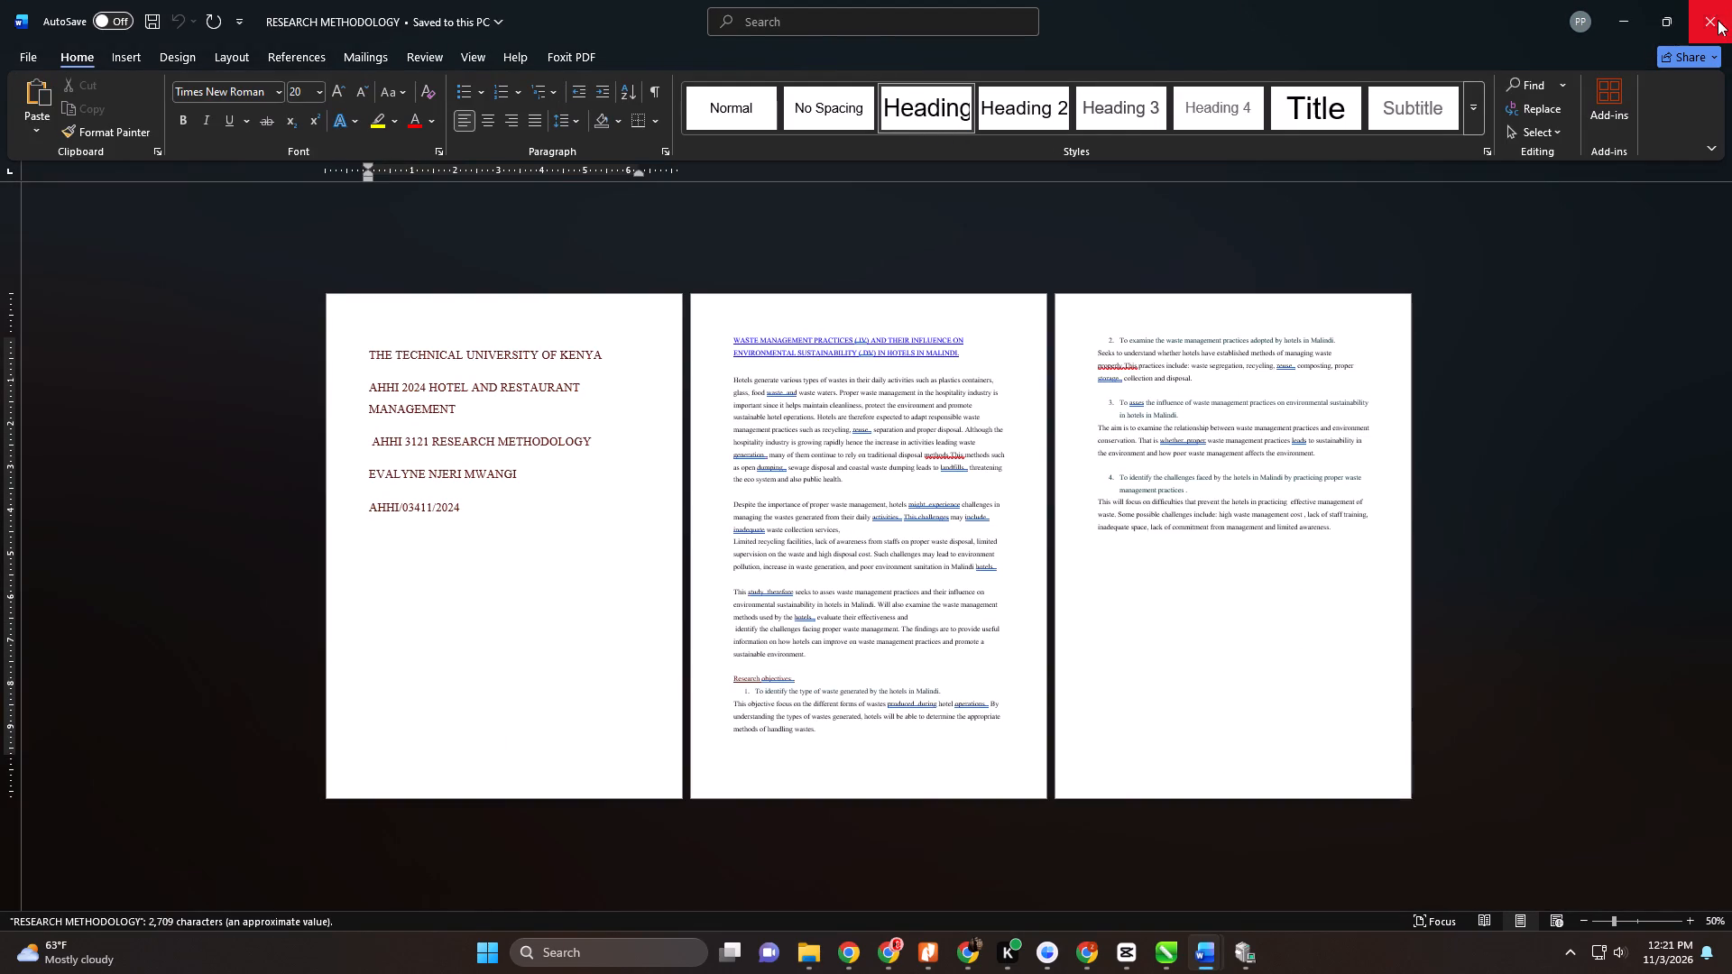
click(1718, 21)
click(1632, 19)
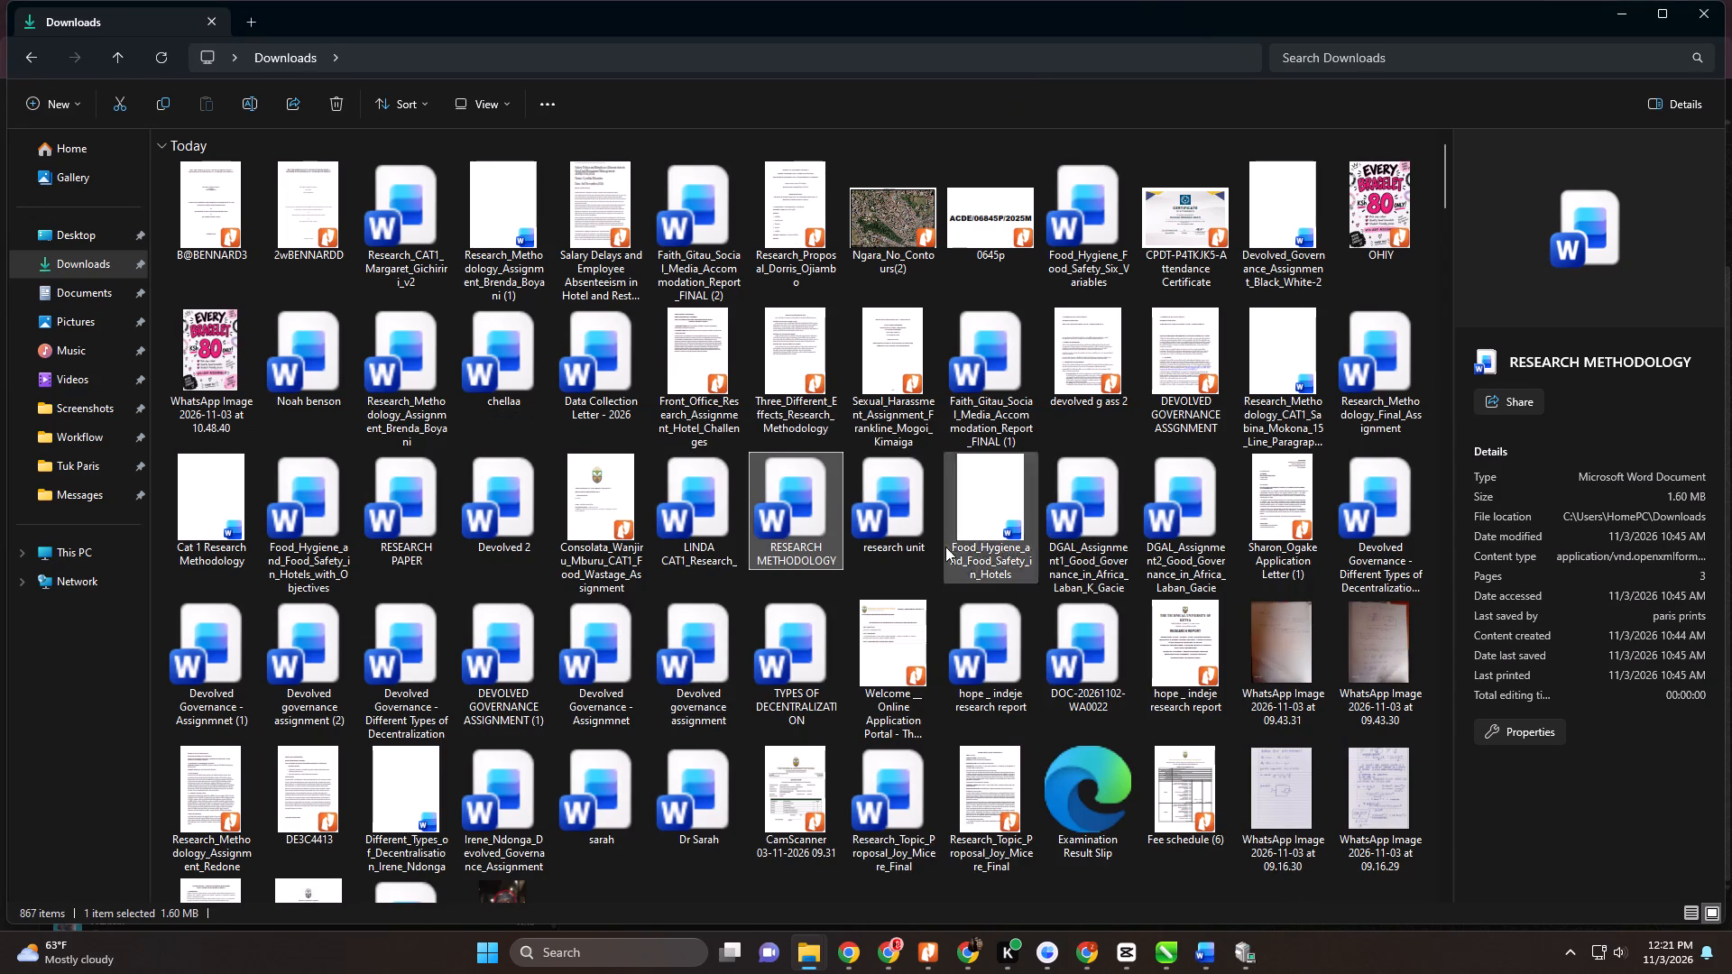
double_click(693, 511)
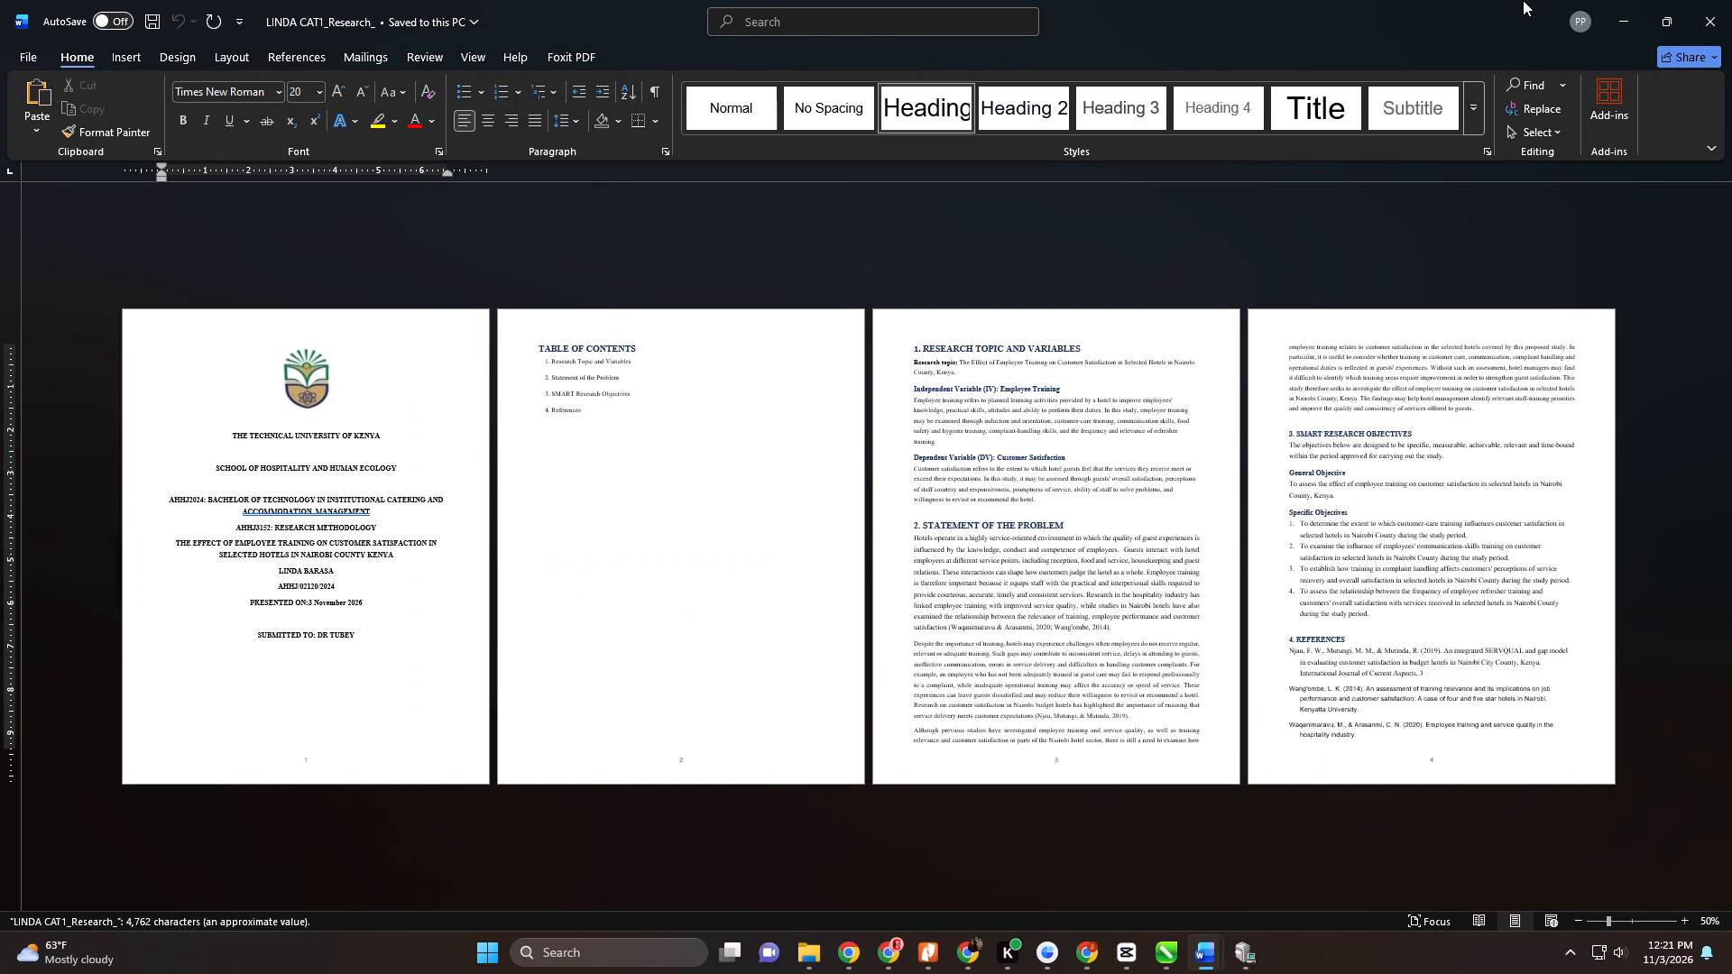
click(1718, 15)
click(1634, 18)
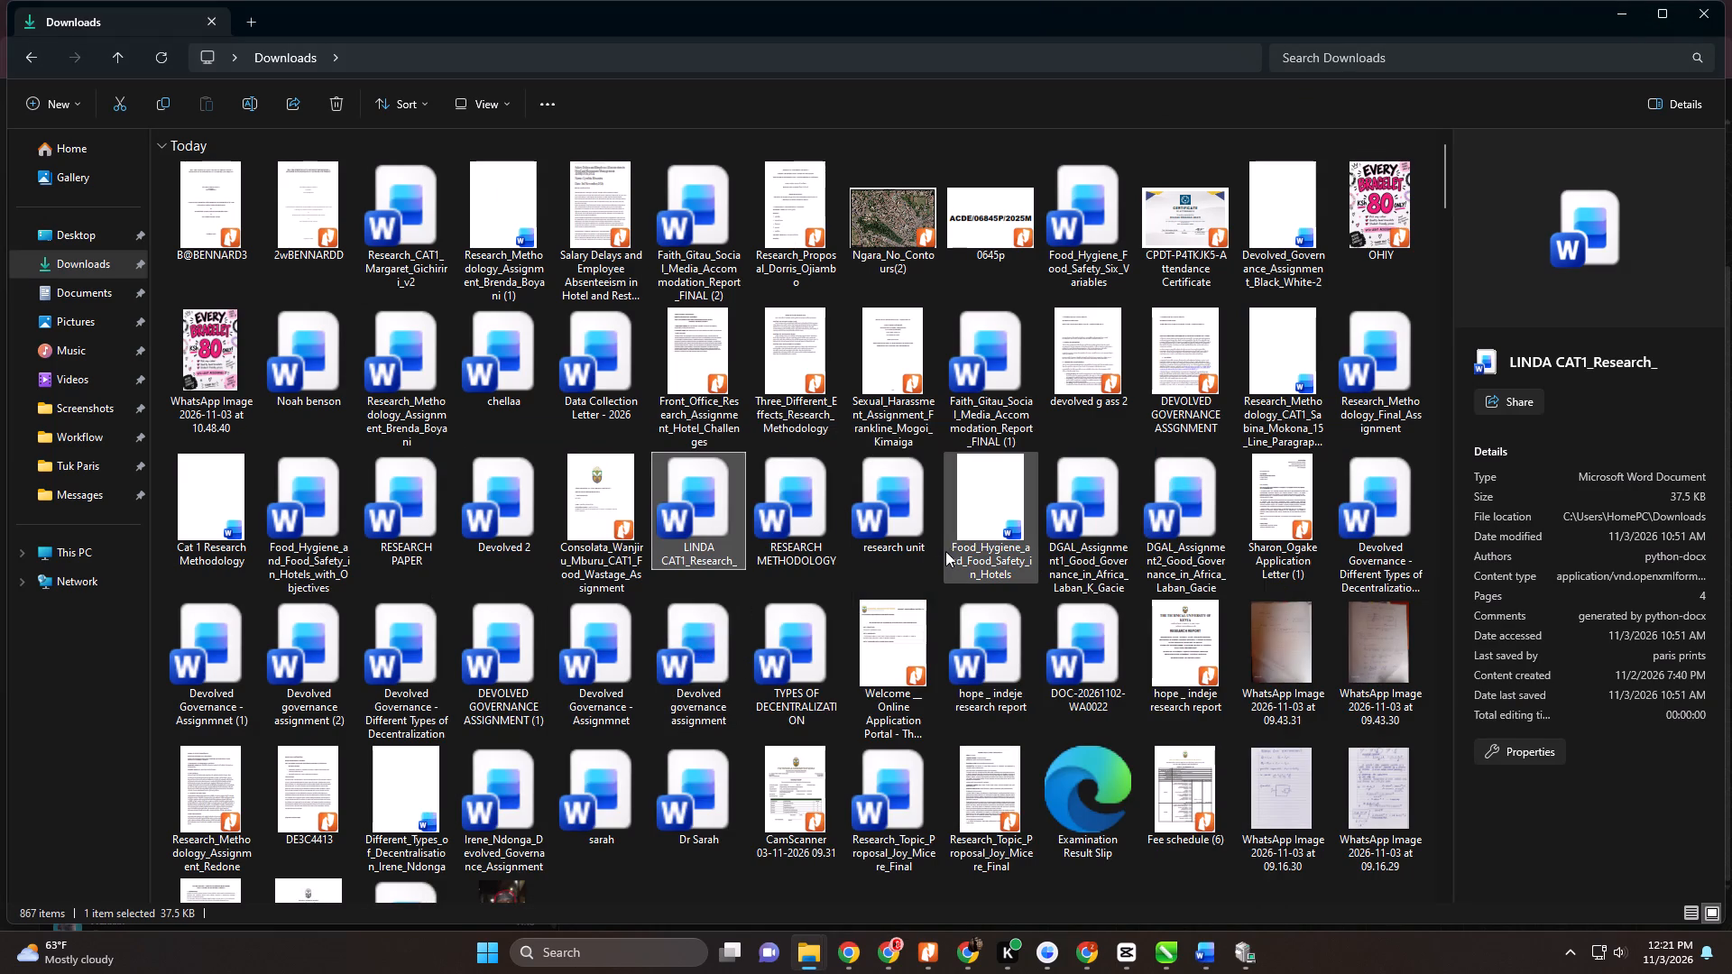
Copy the Technical University of Kenya, department and faculty lines from the research unit document into the proposal, above its title.
triple_click(891, 515)
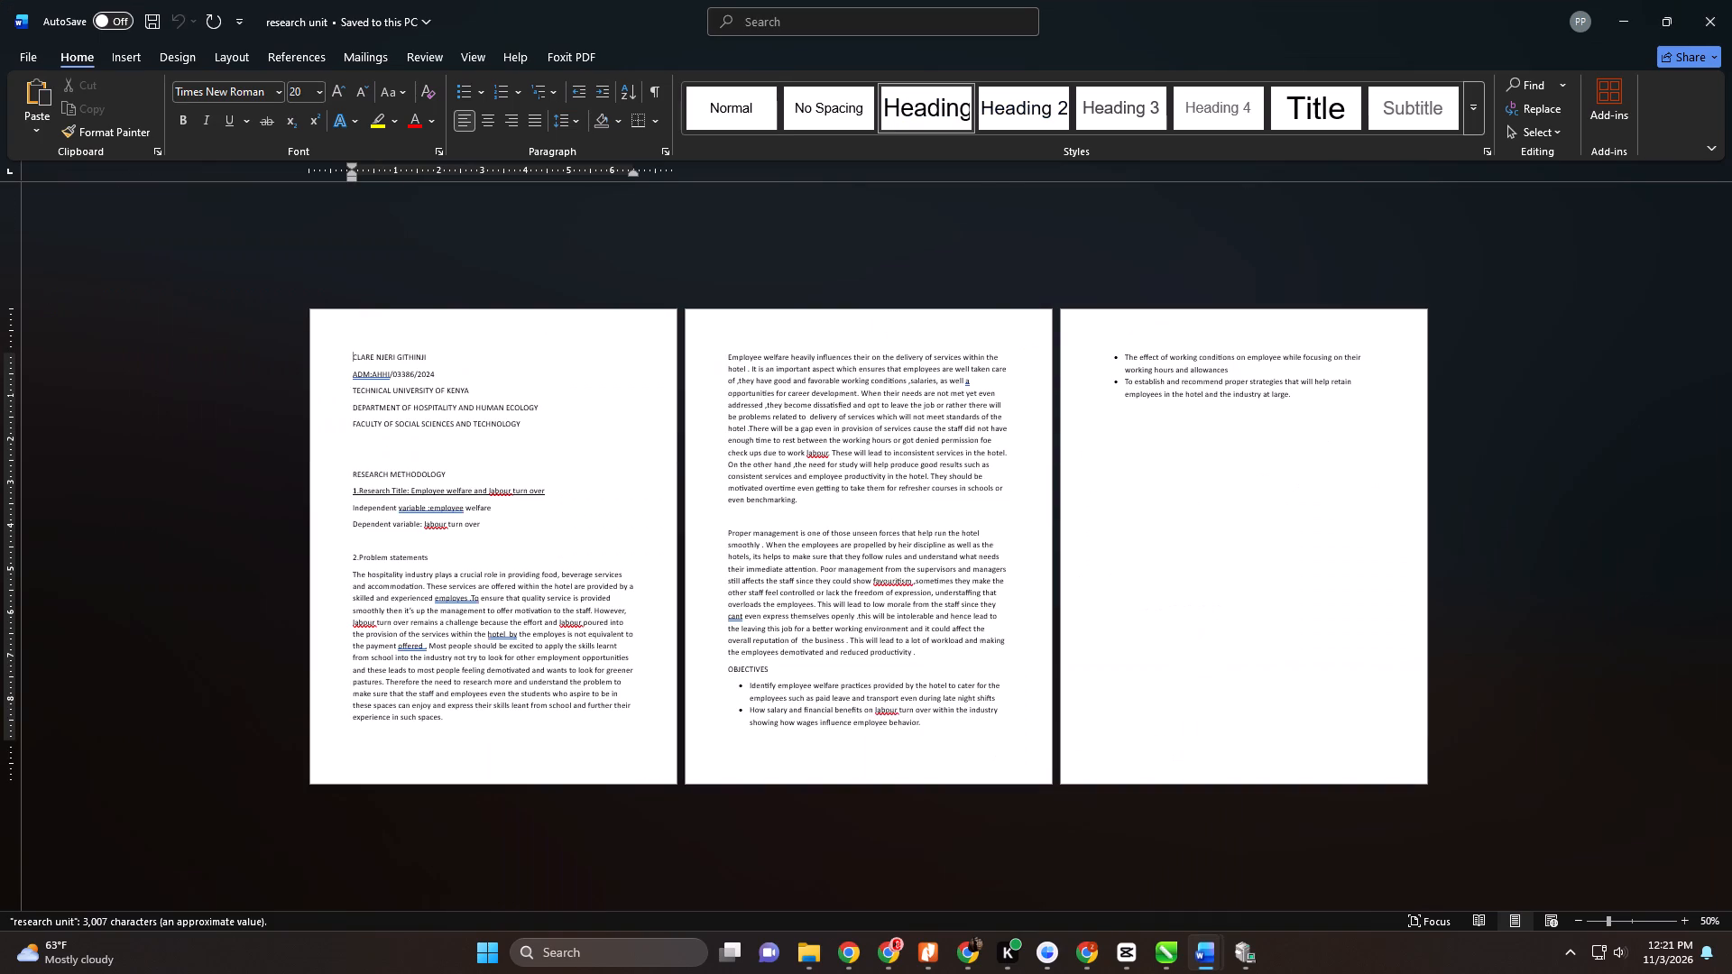
drag(316, 433, 318, 403)
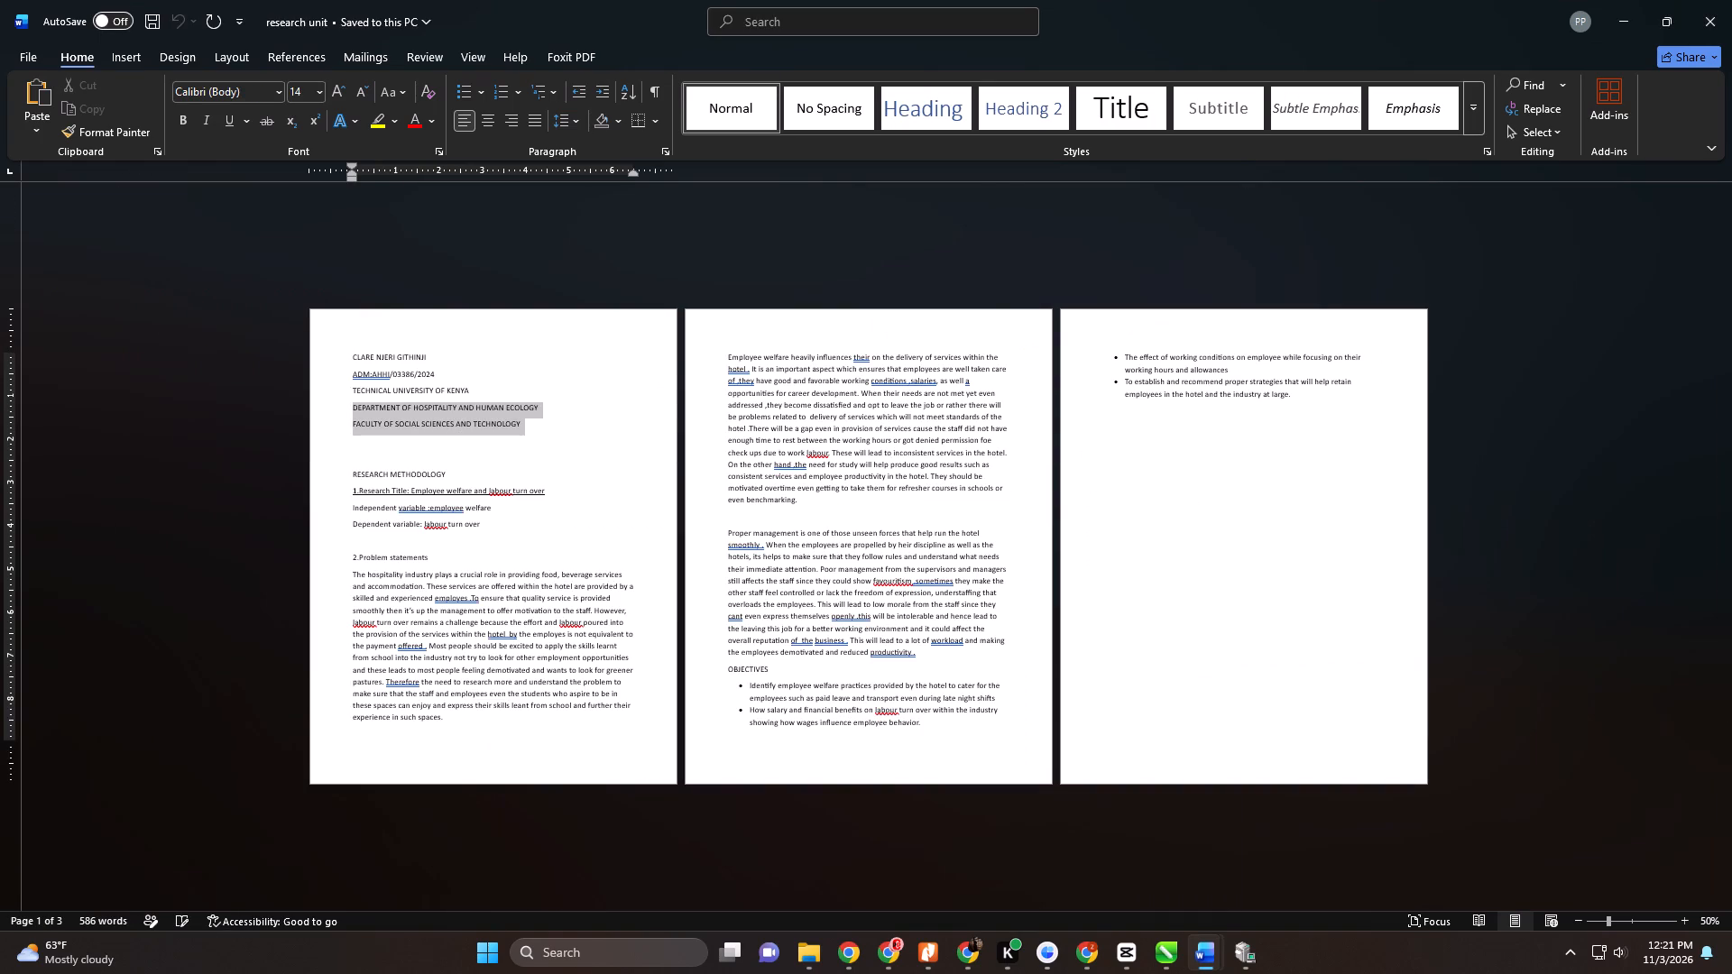
drag(318, 403, 318, 392)
key(ctrl+c)
key(ctrl+c)
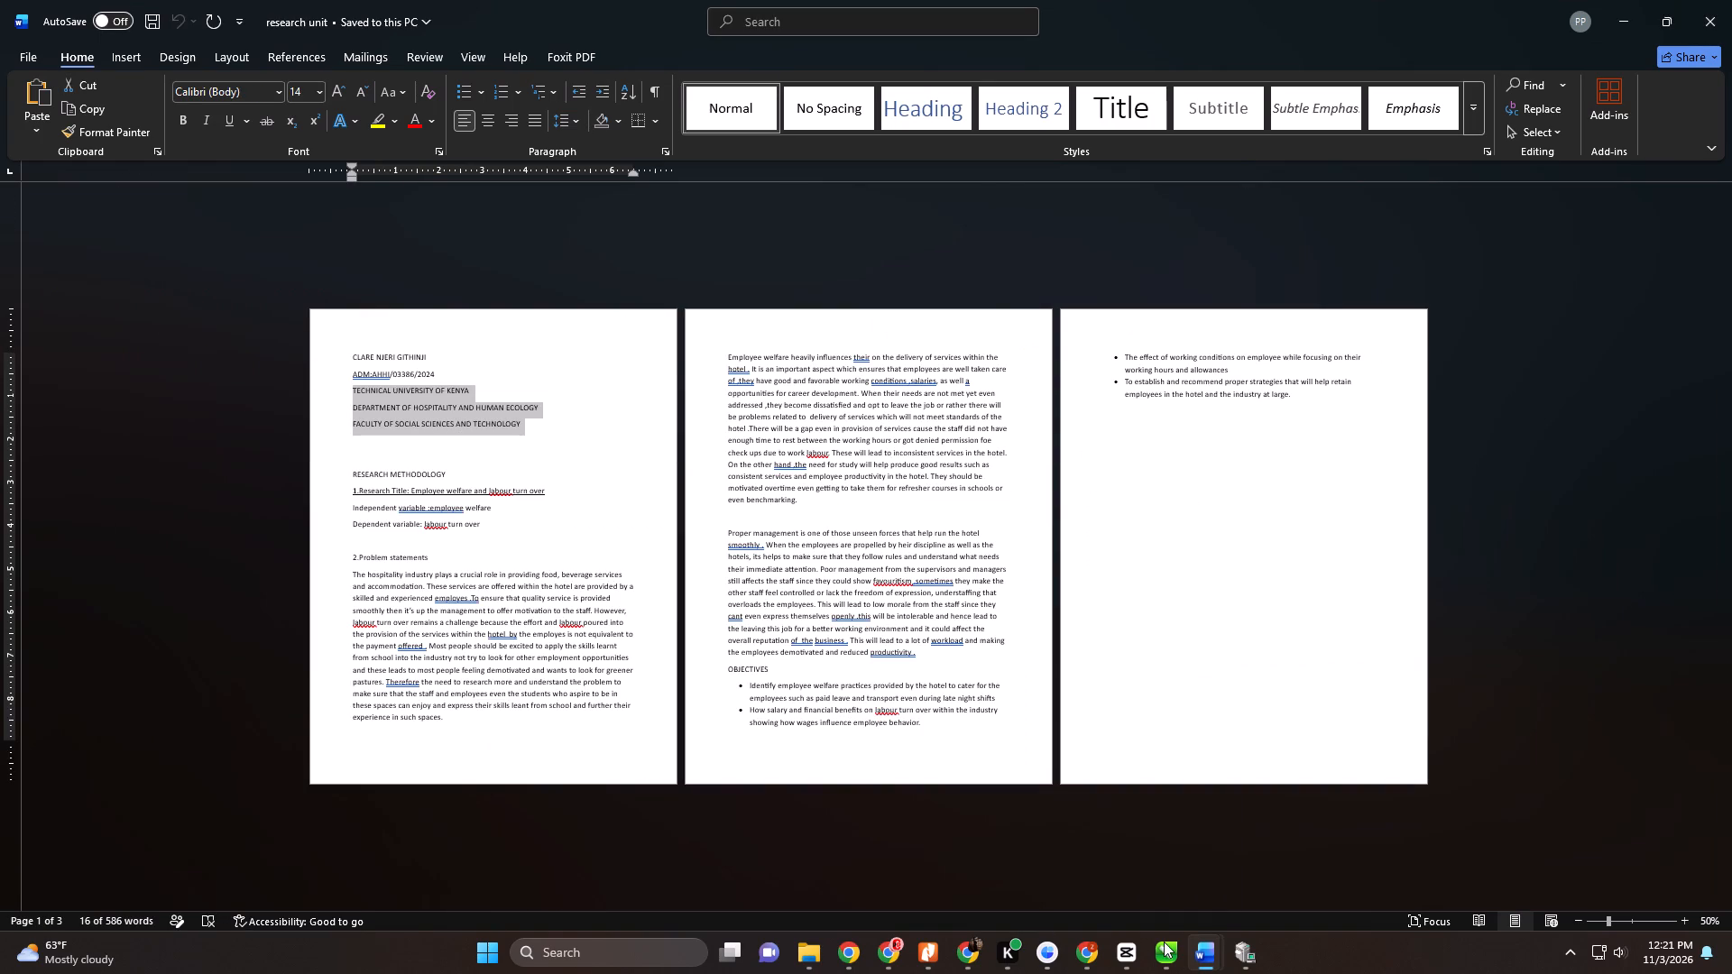
click(1206, 954)
click(1082, 871)
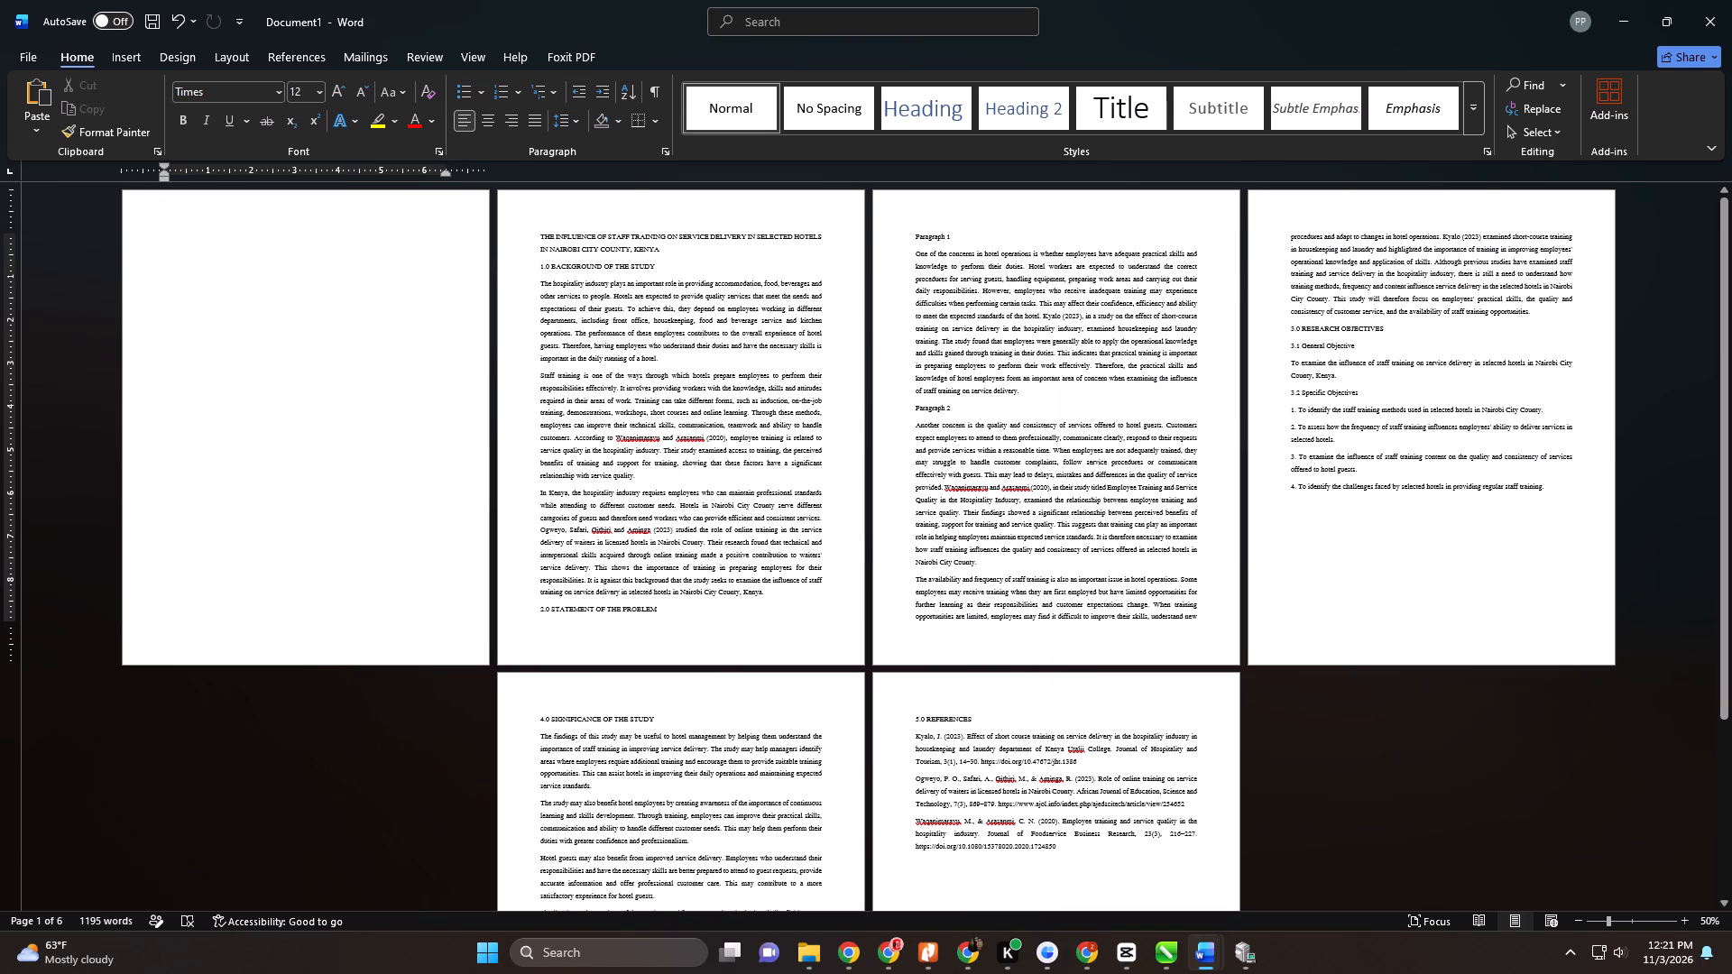
key(ctrl+v)
Remove the page break above the pasted institution lines and insert one directly below the FACULTY OF SOCIAL SCIENCES AND TECHNOLOGY line.
click(537, 240)
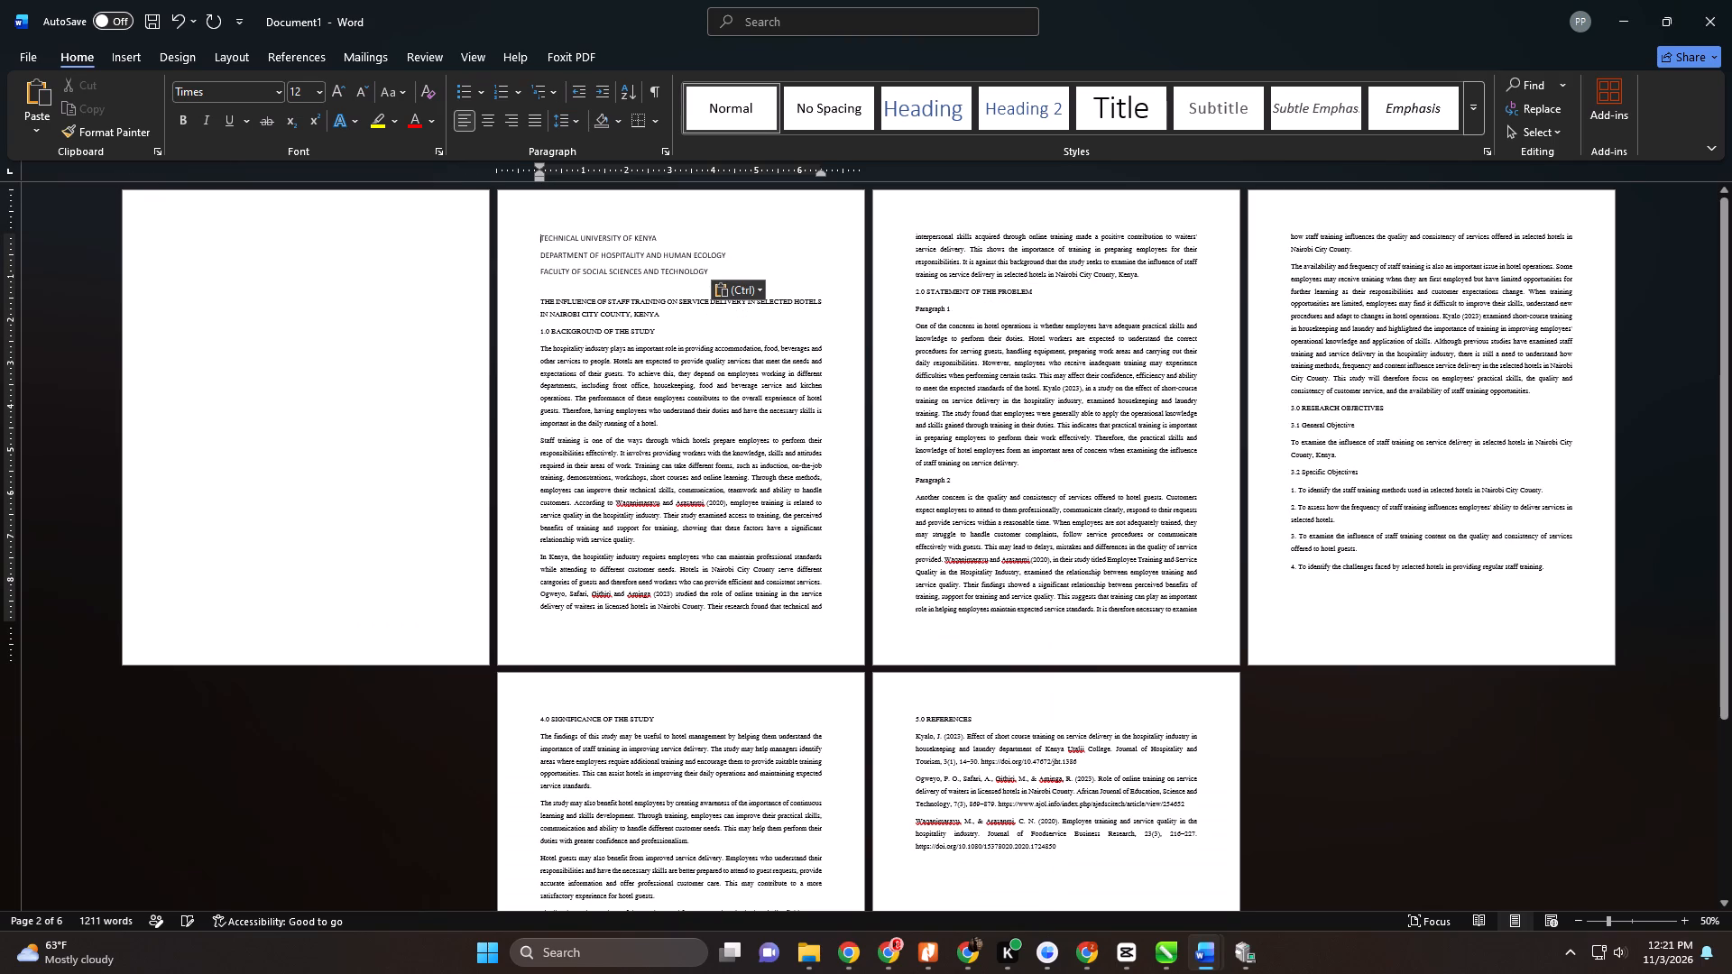
key(BackSpace)
click(344, 269)
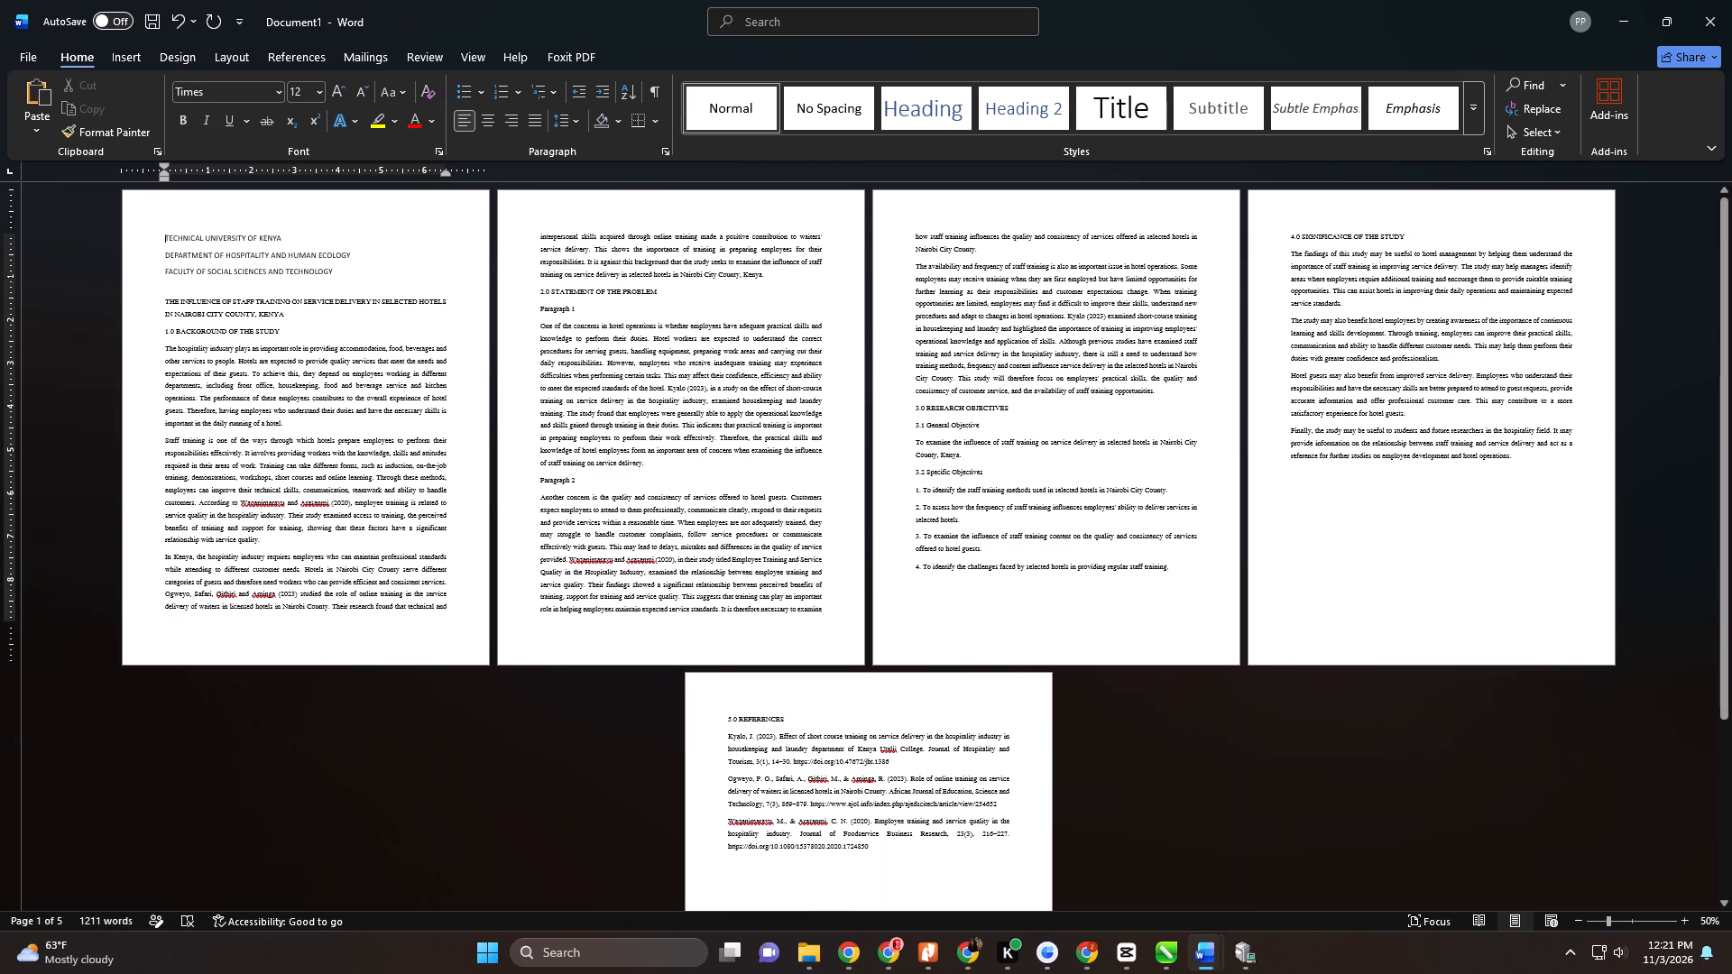
key(ctrl+Return)
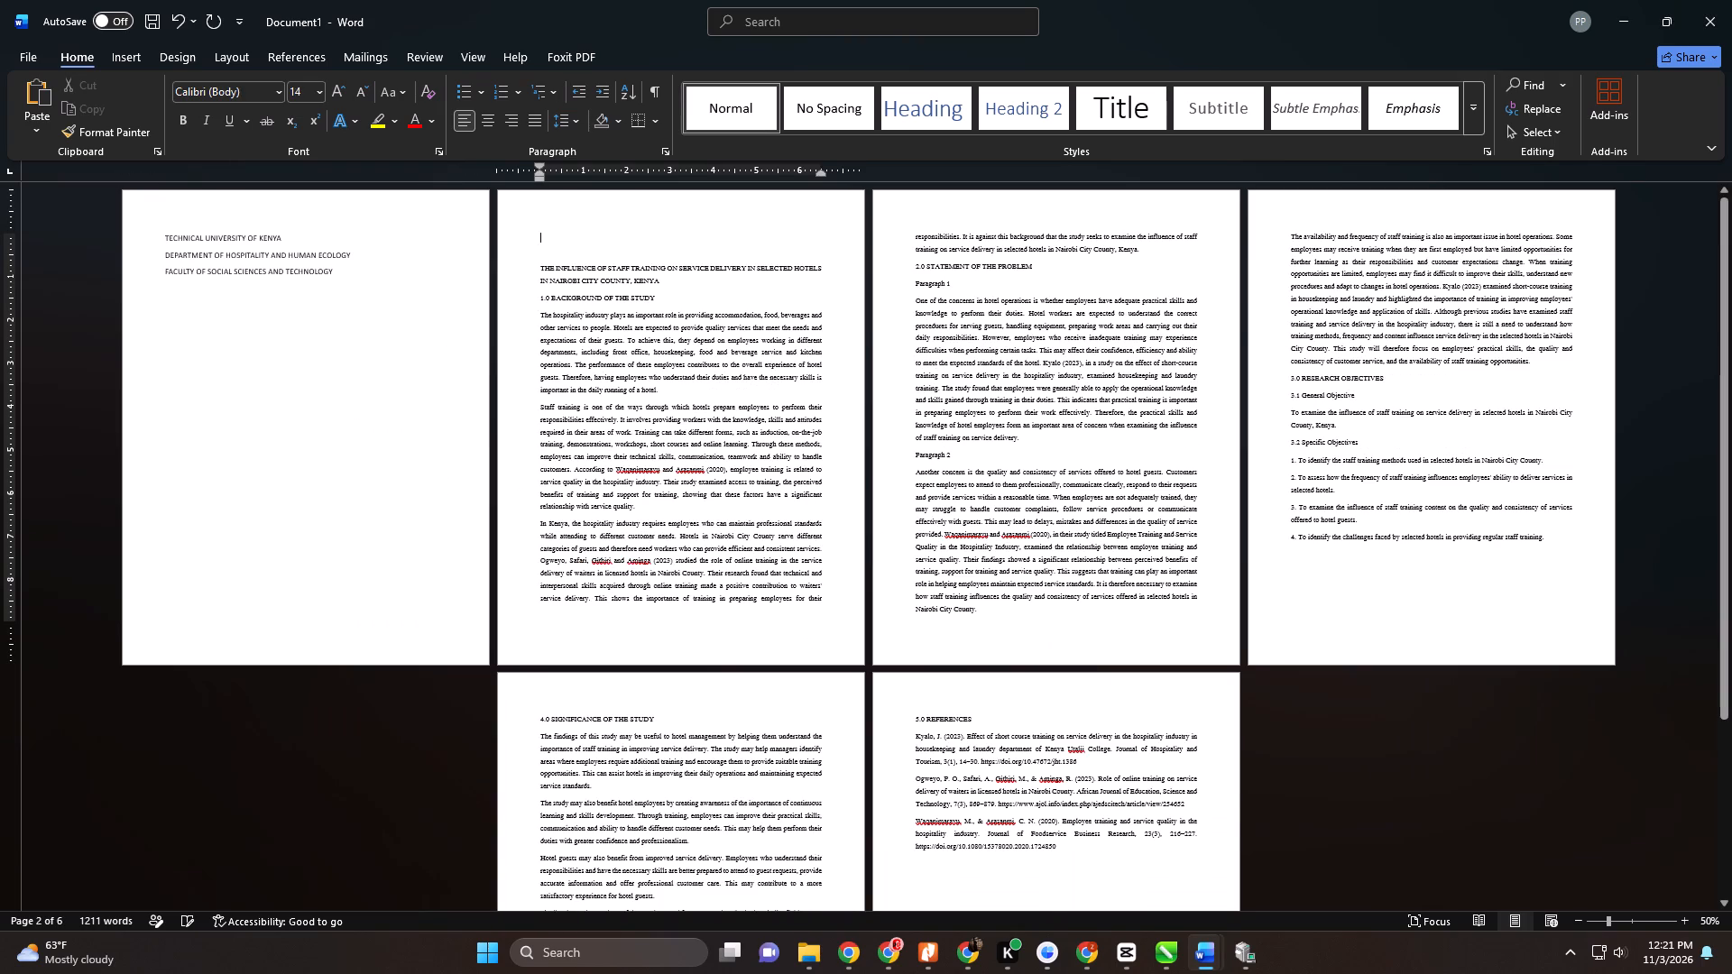
Copy the university logo IMG_1417 from the Desktop folder and paste it before the TECHNICAL UNIVERSITY OF KENYA text on the cover page.
click(807, 957)
click(705, 878)
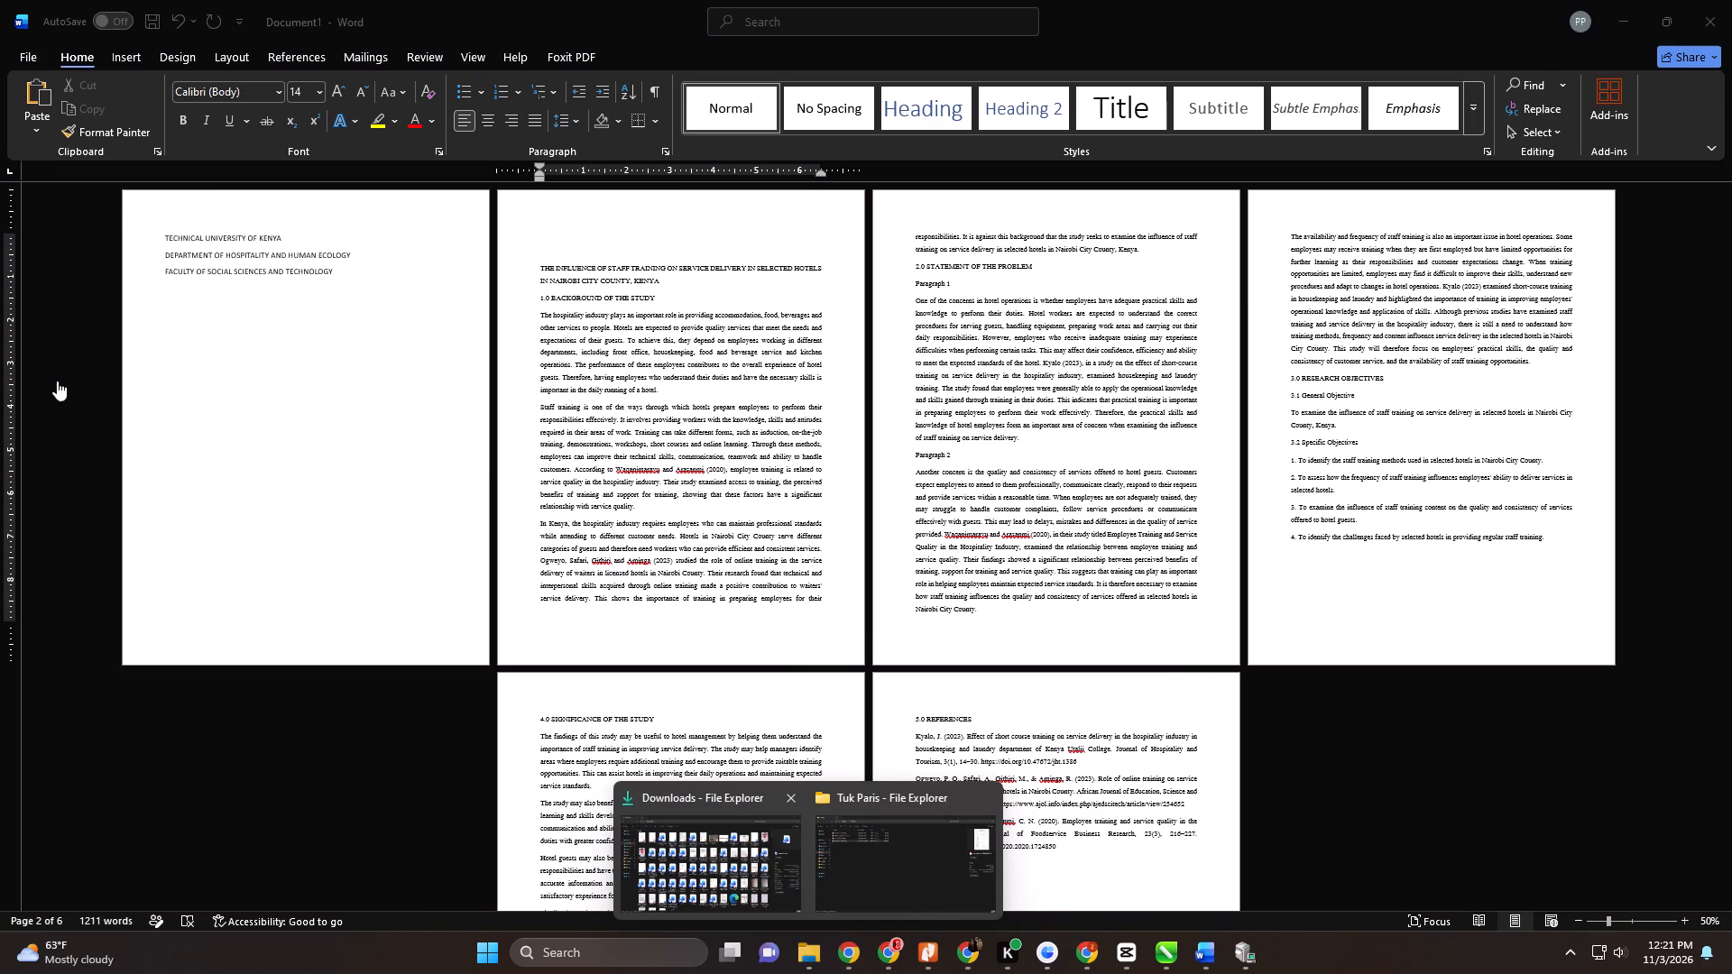
click(105, 228)
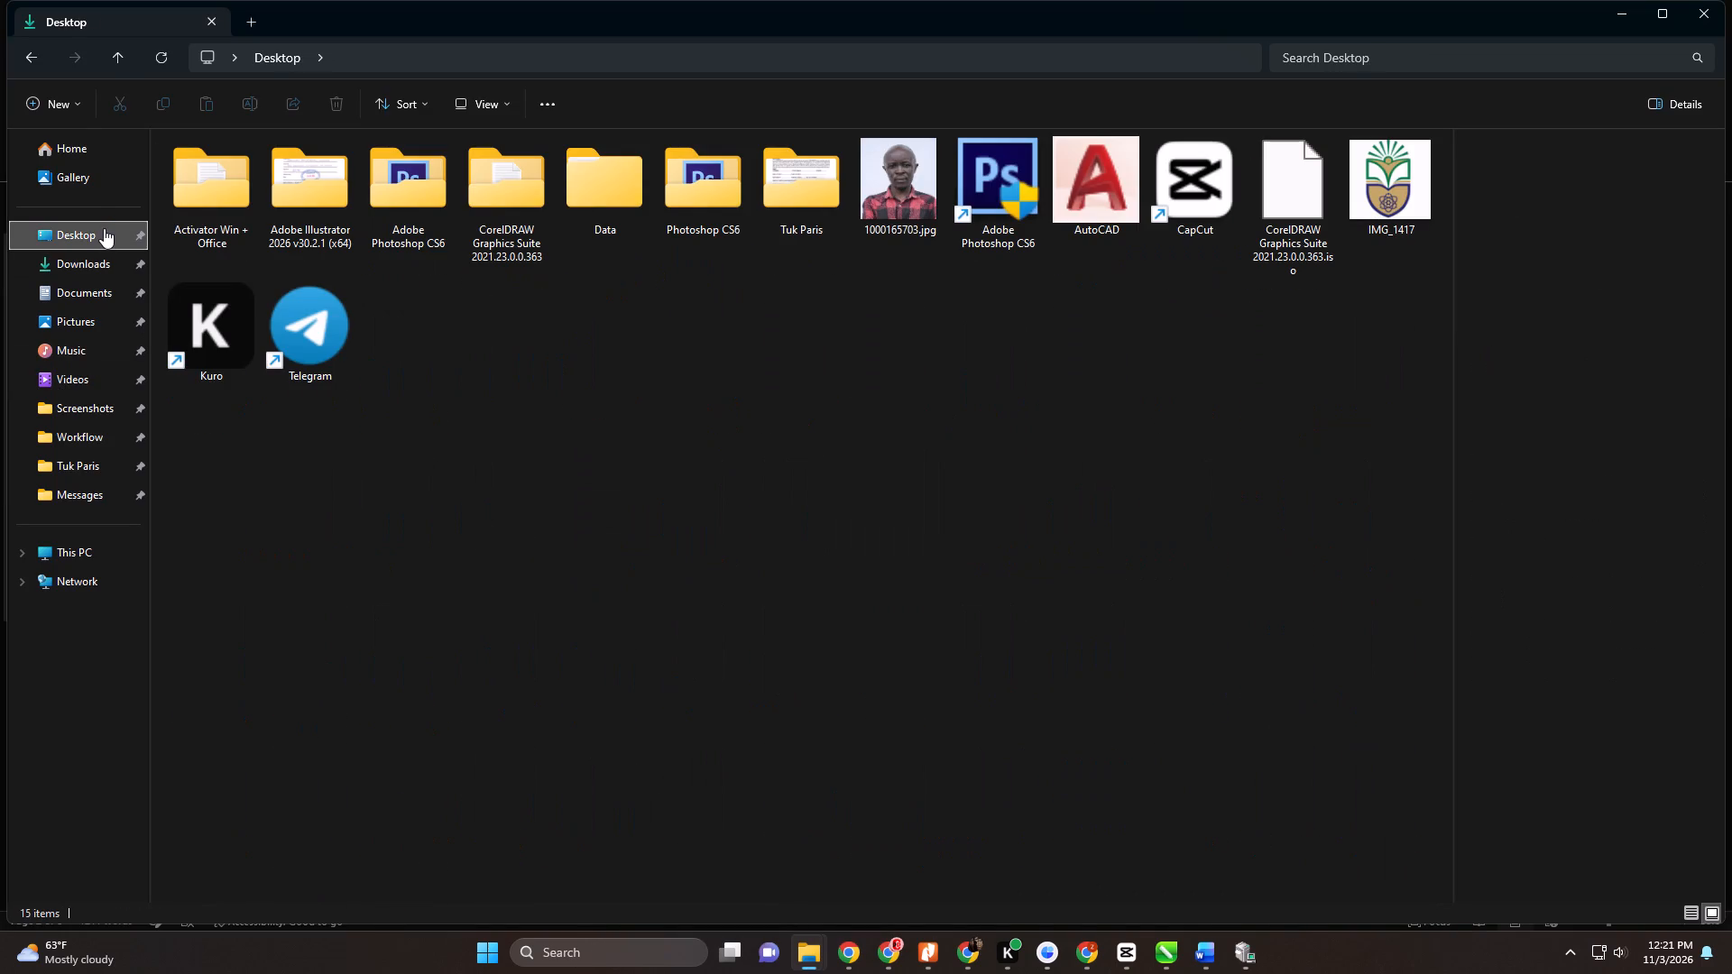
right_click(1363, 181)
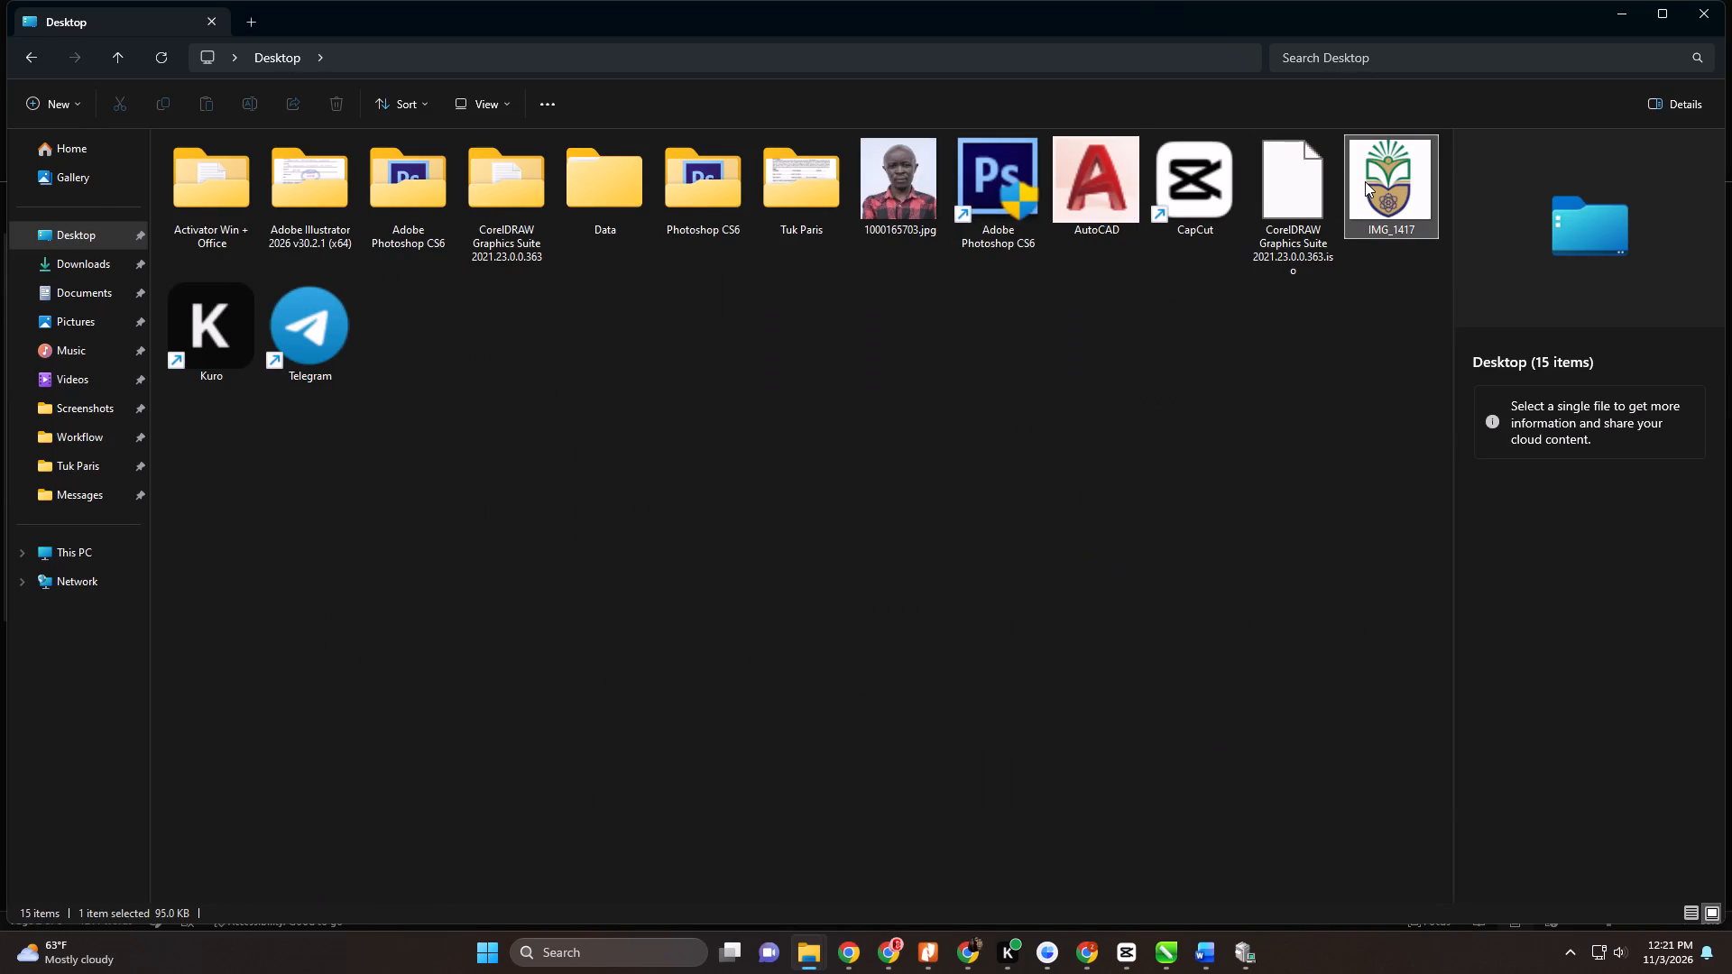
click(1415, 207)
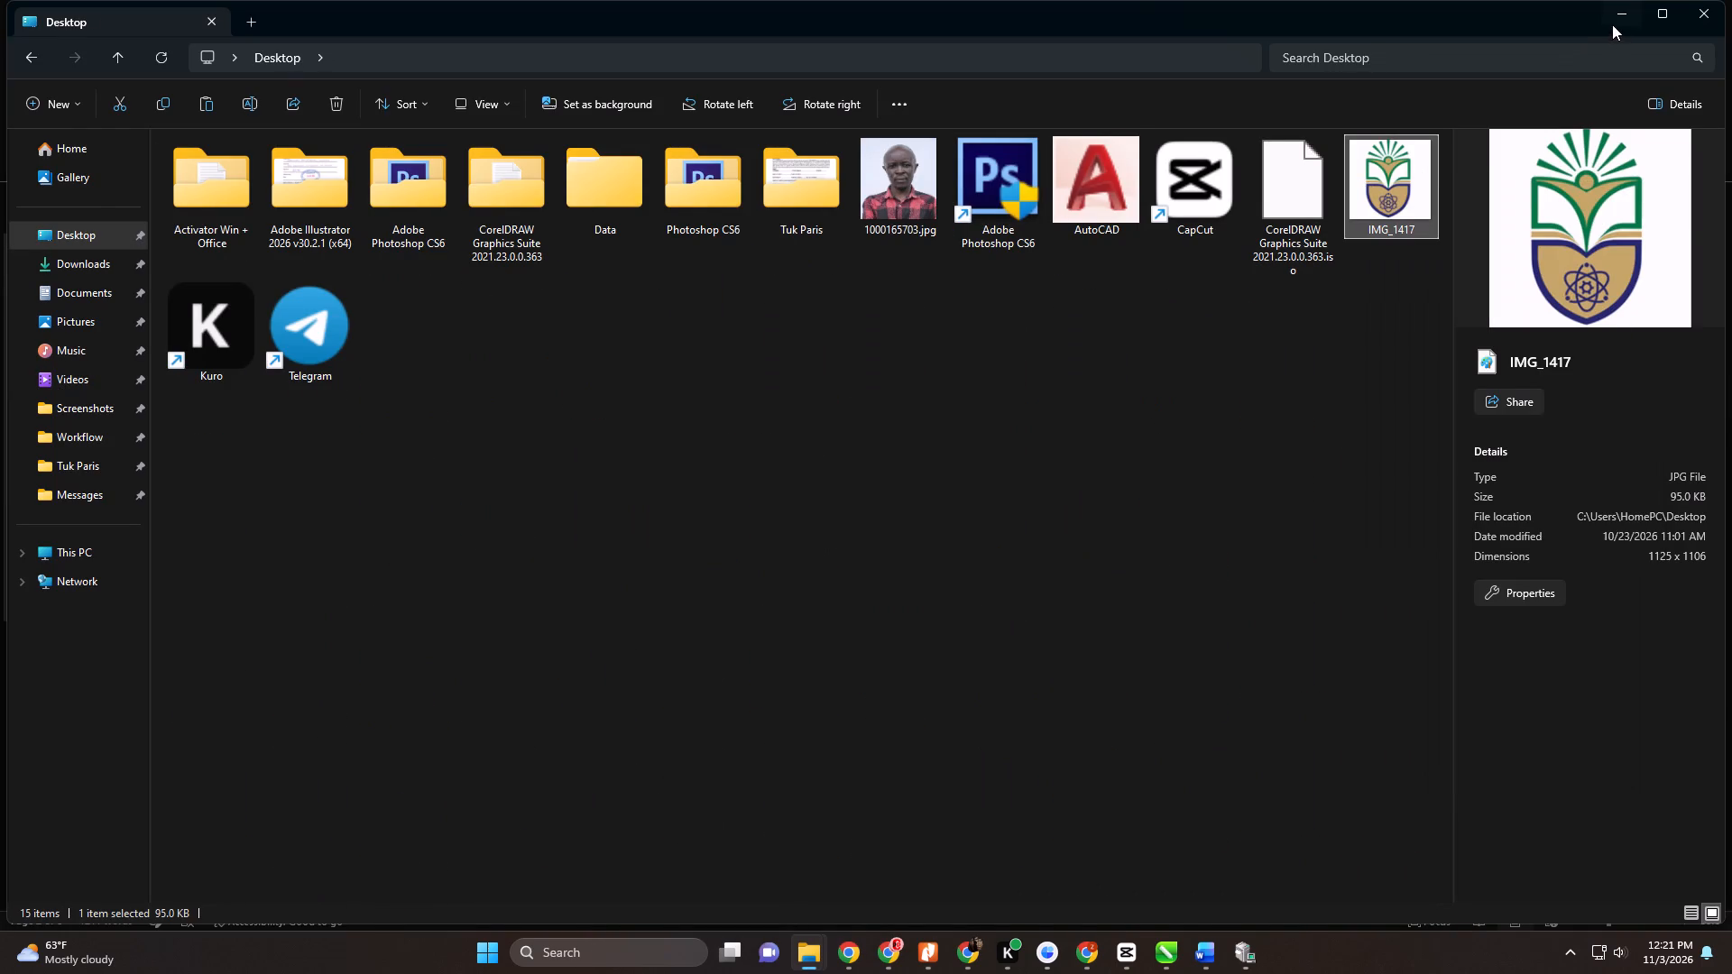
click(1613, 16)
click(165, 239)
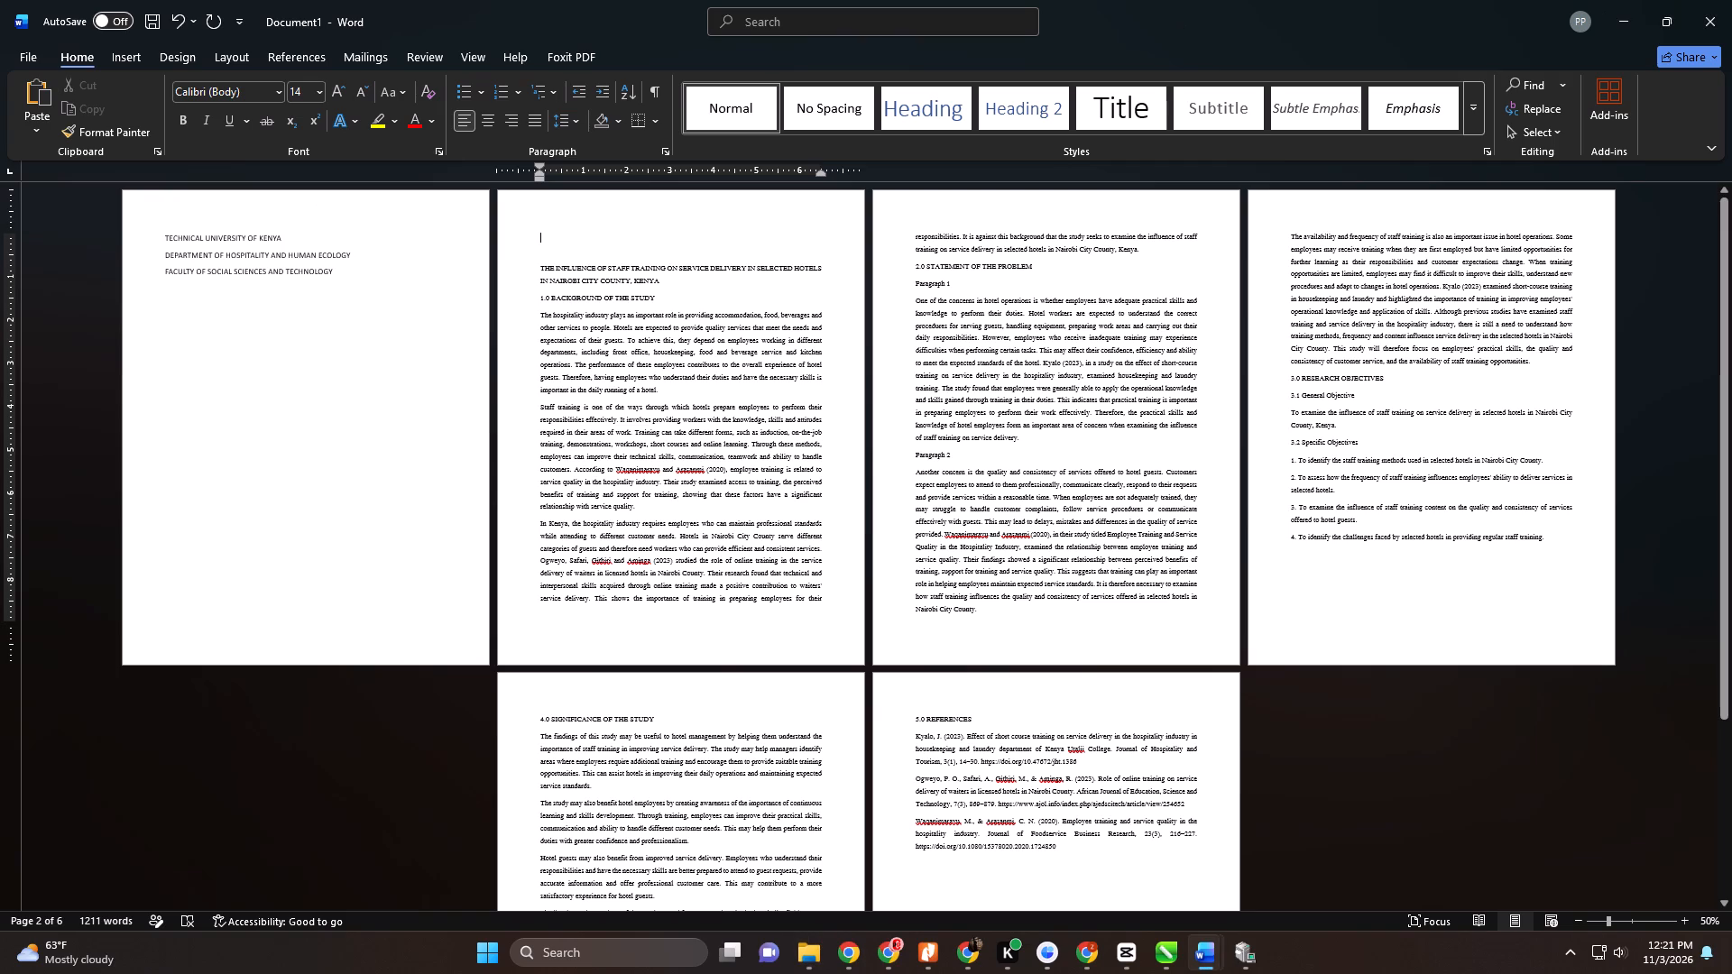
key(ctrl+v)
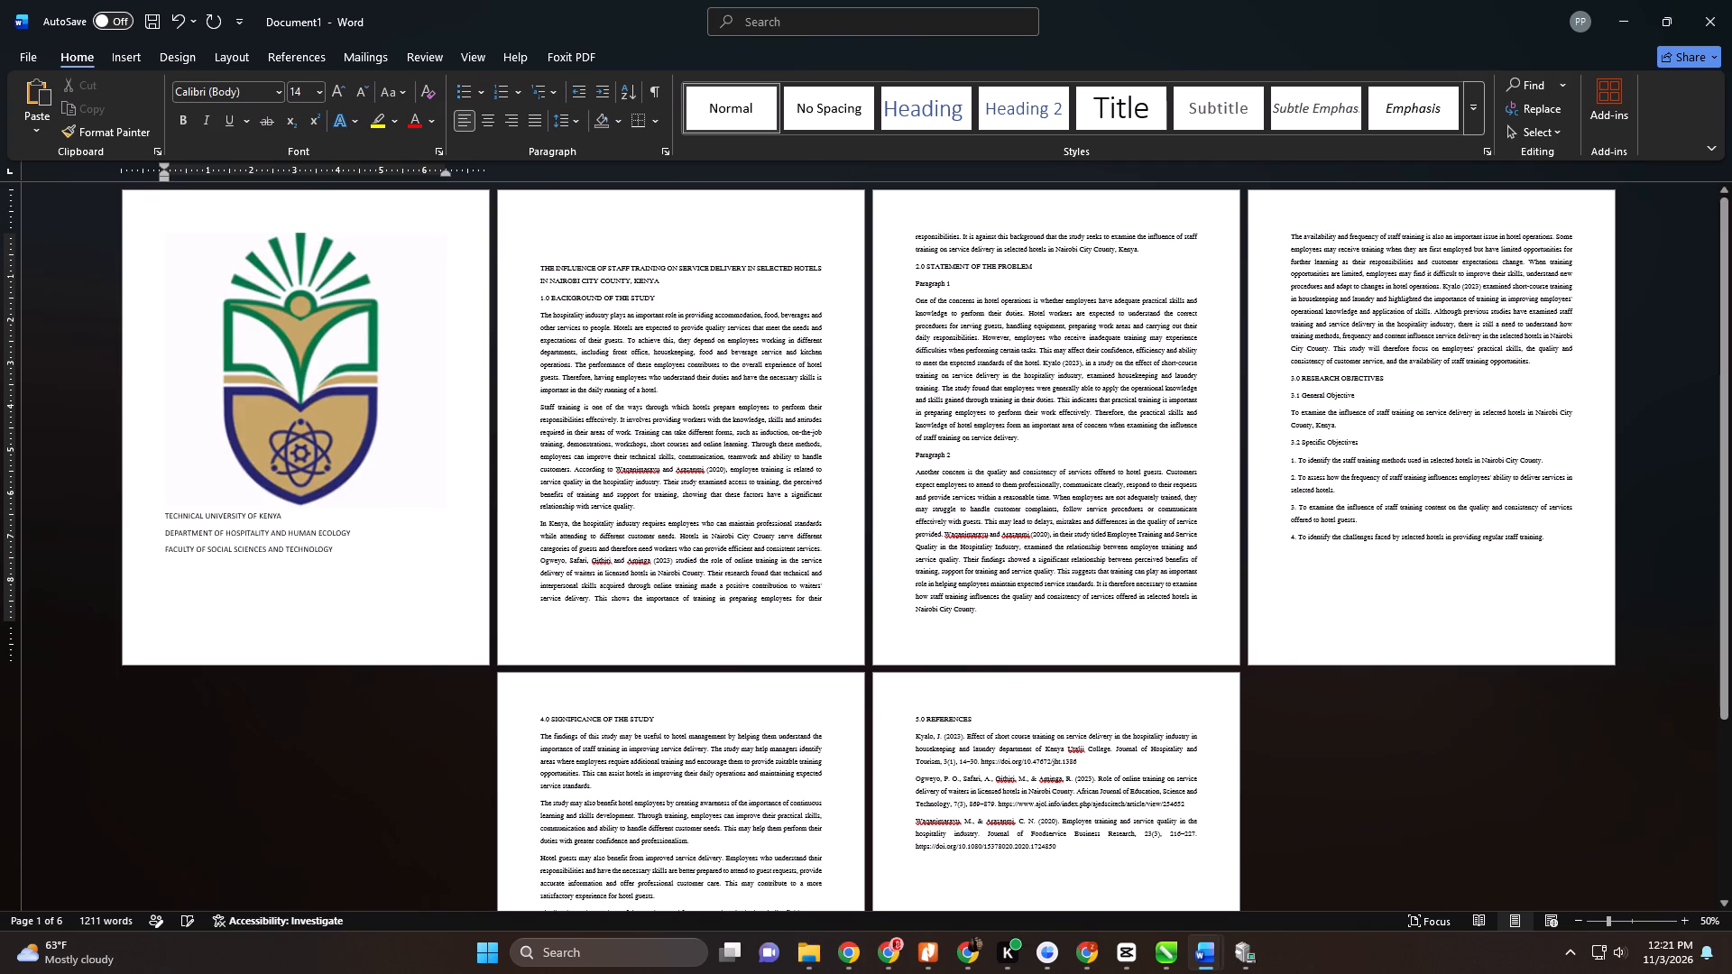
Shrink the cover page logo proportionally to about 2.5 inches wide.
click(262, 351)
drag(451, 510, 336, 325)
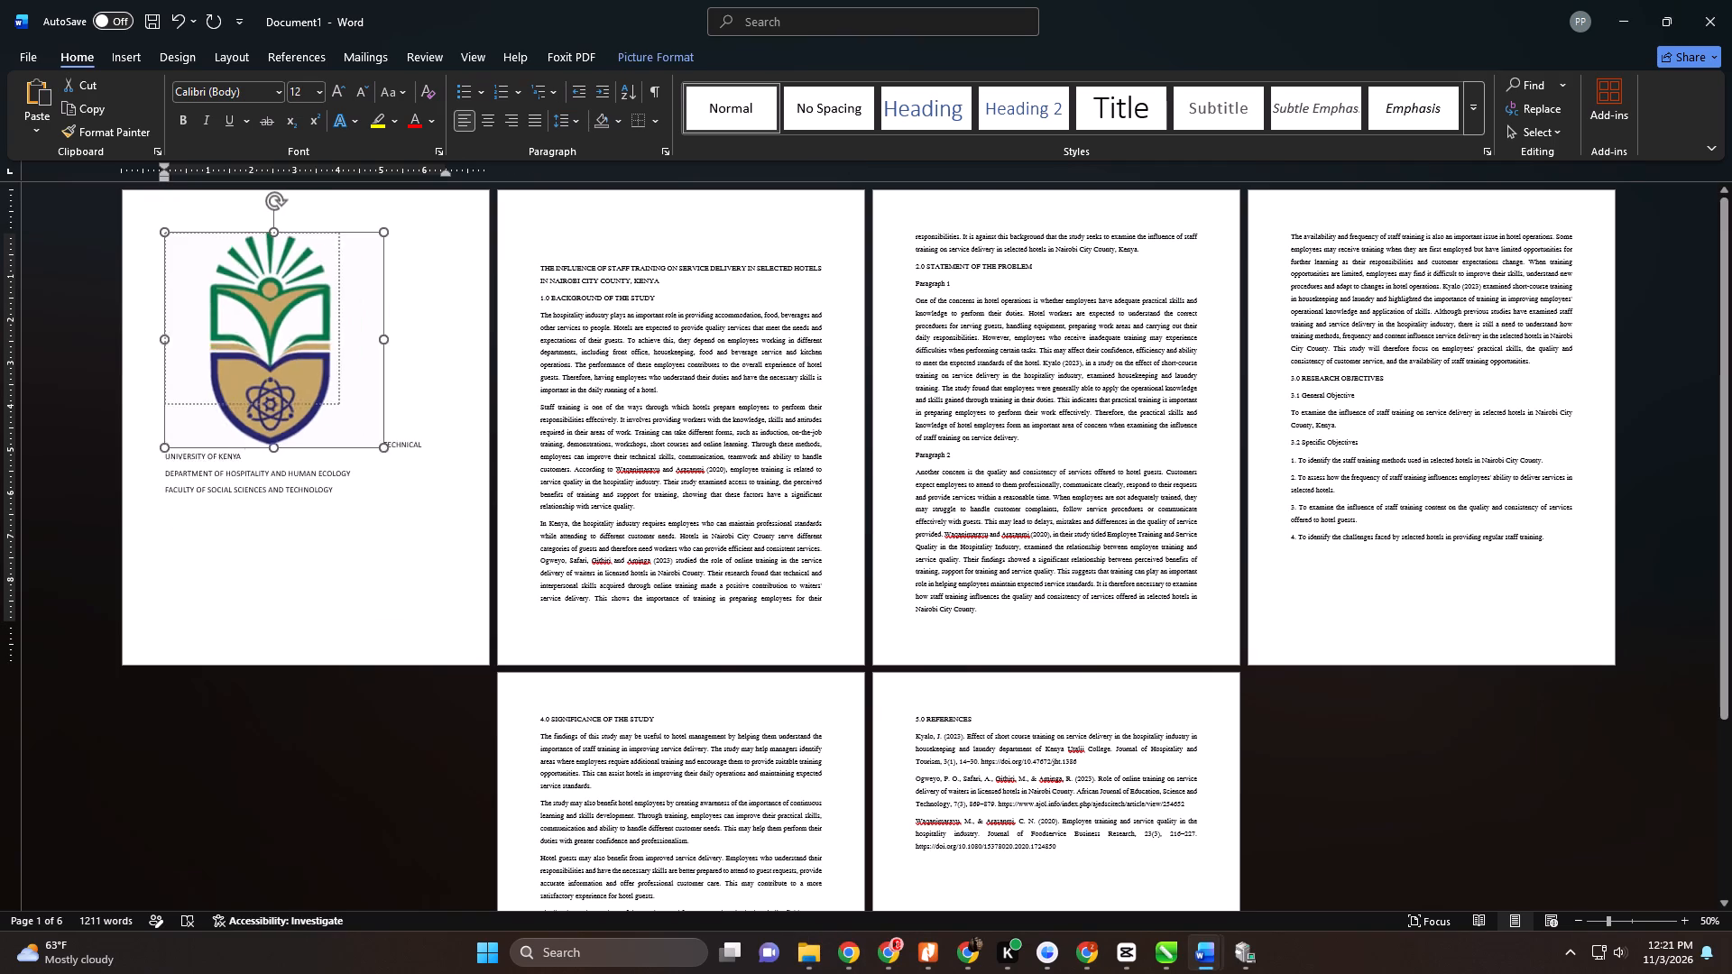
drag(336, 325, 275, 286)
click(306, 320)
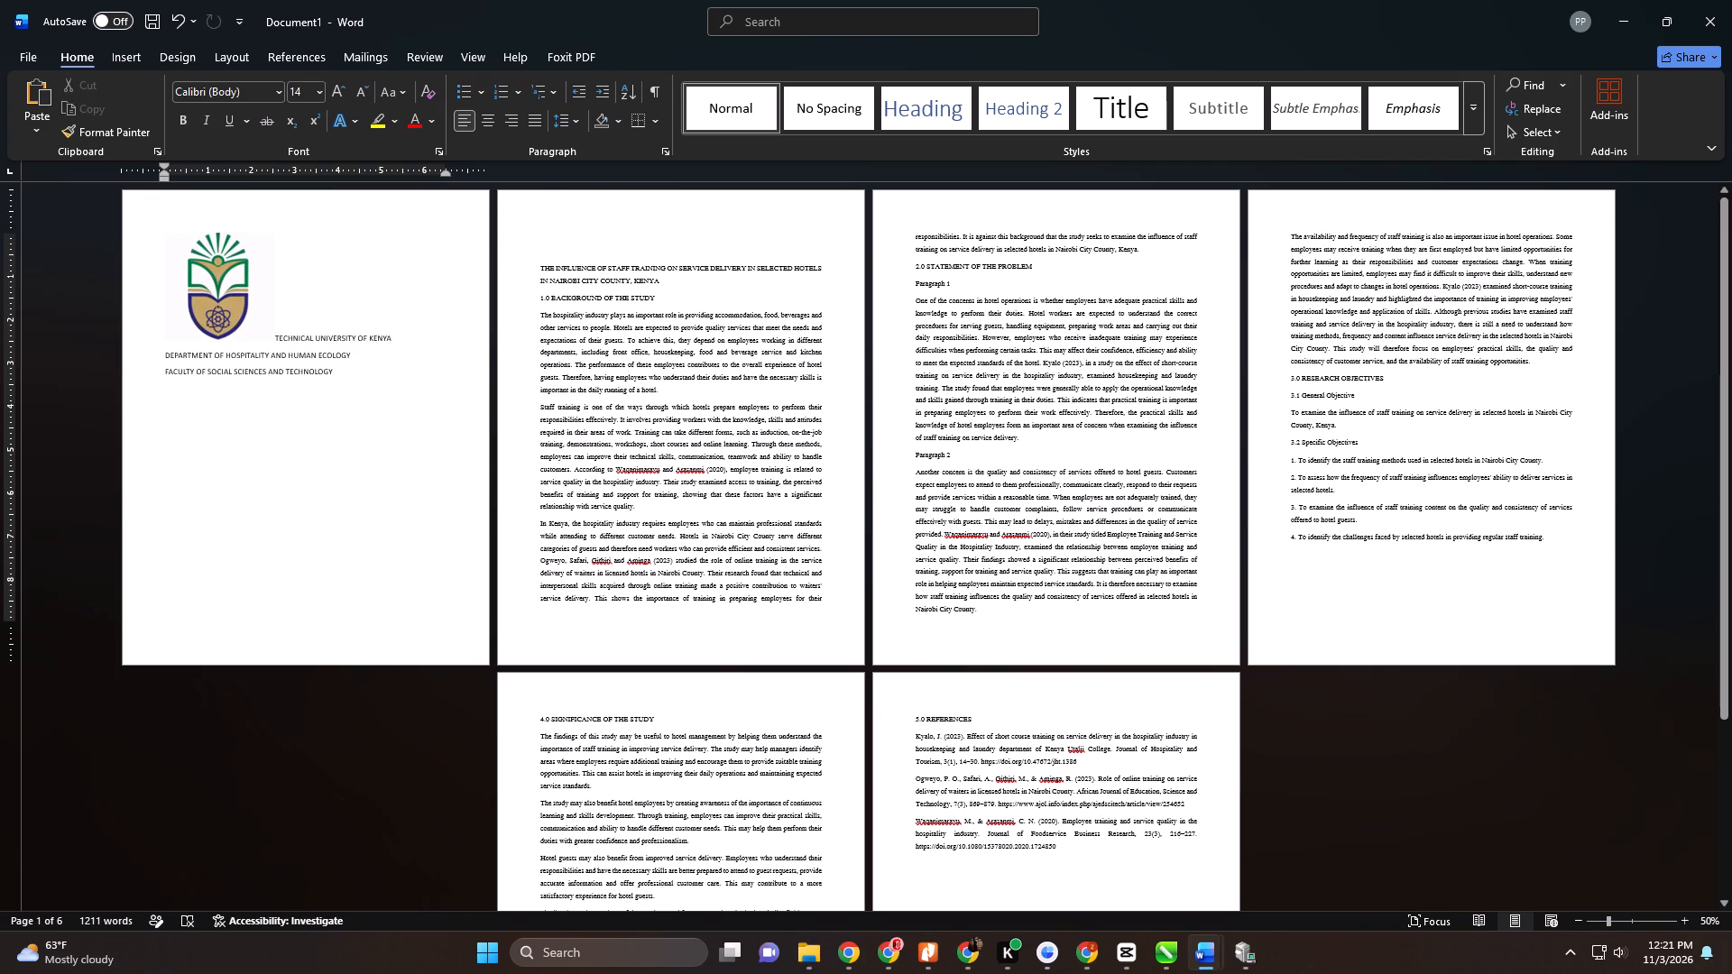
Put the TECHNICAL UNIVERSITY OF KENYA text on its own line below the logo.
click(274, 337)
click(290, 337)
key(Left)
key(Left)
key(Left)
key(Left)
key(Return)
Centre the cover page logo and institution lines and make the text bold.
drag(366, 444, 144, 269)
click(491, 124)
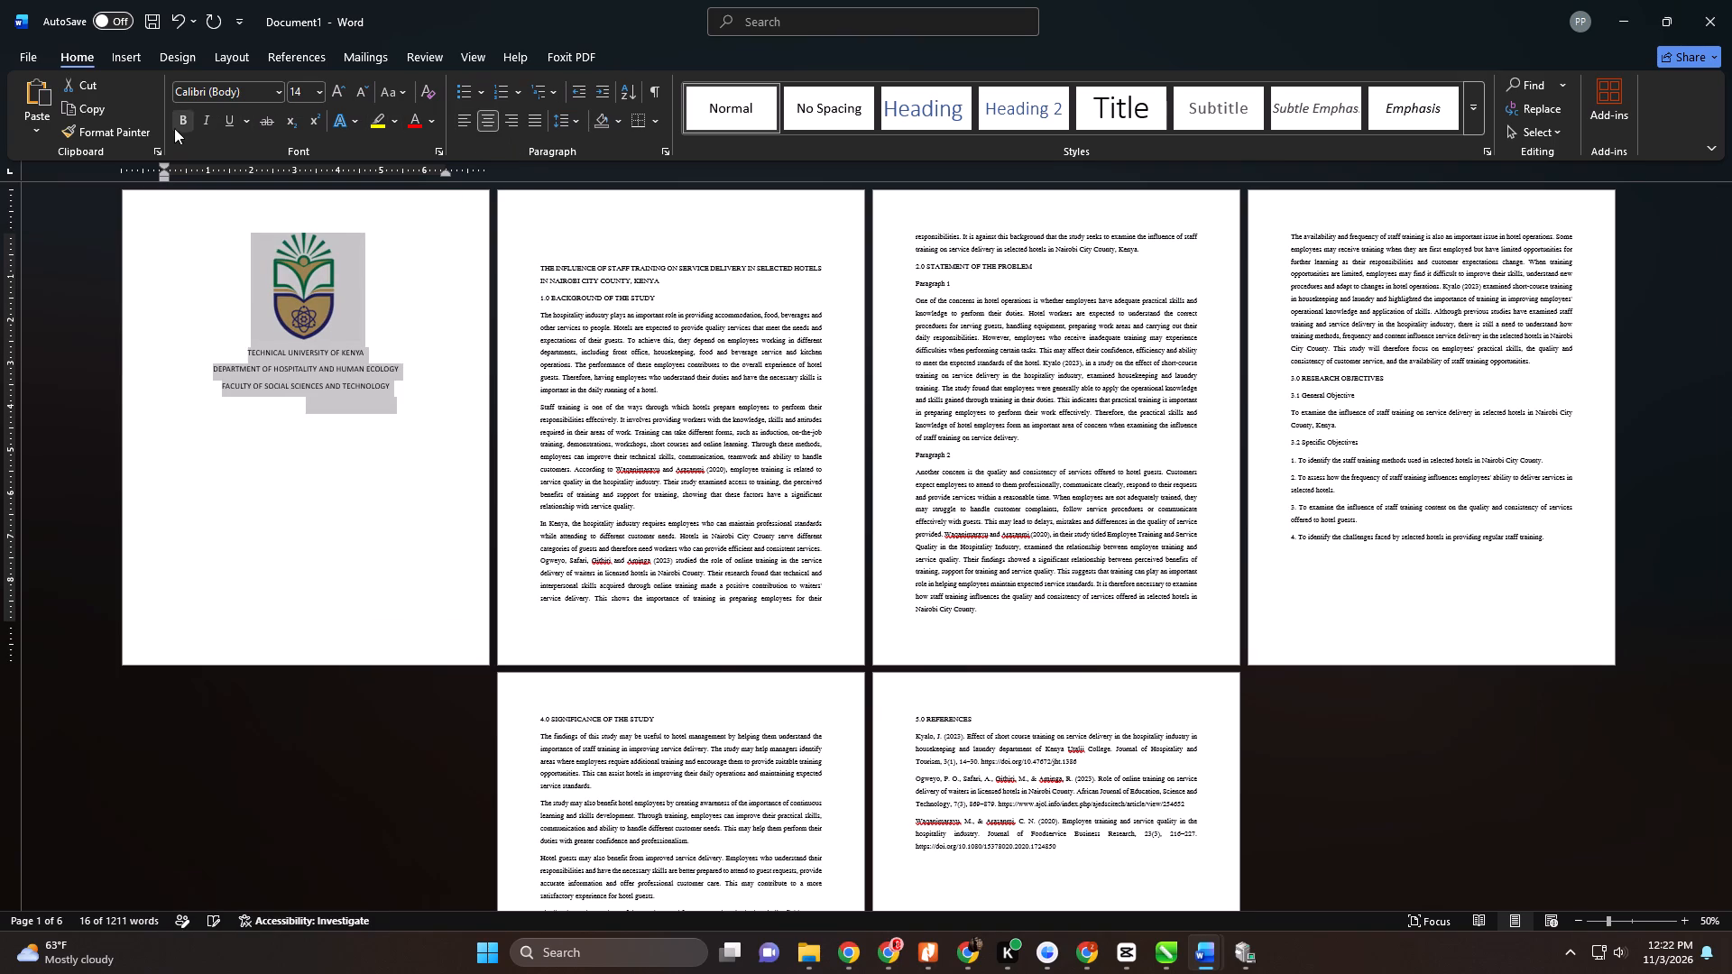
click(175, 126)
Delete the blank lines above the proposal title on the second page.
click(552, 237)
key(Delete)
key(Delete)
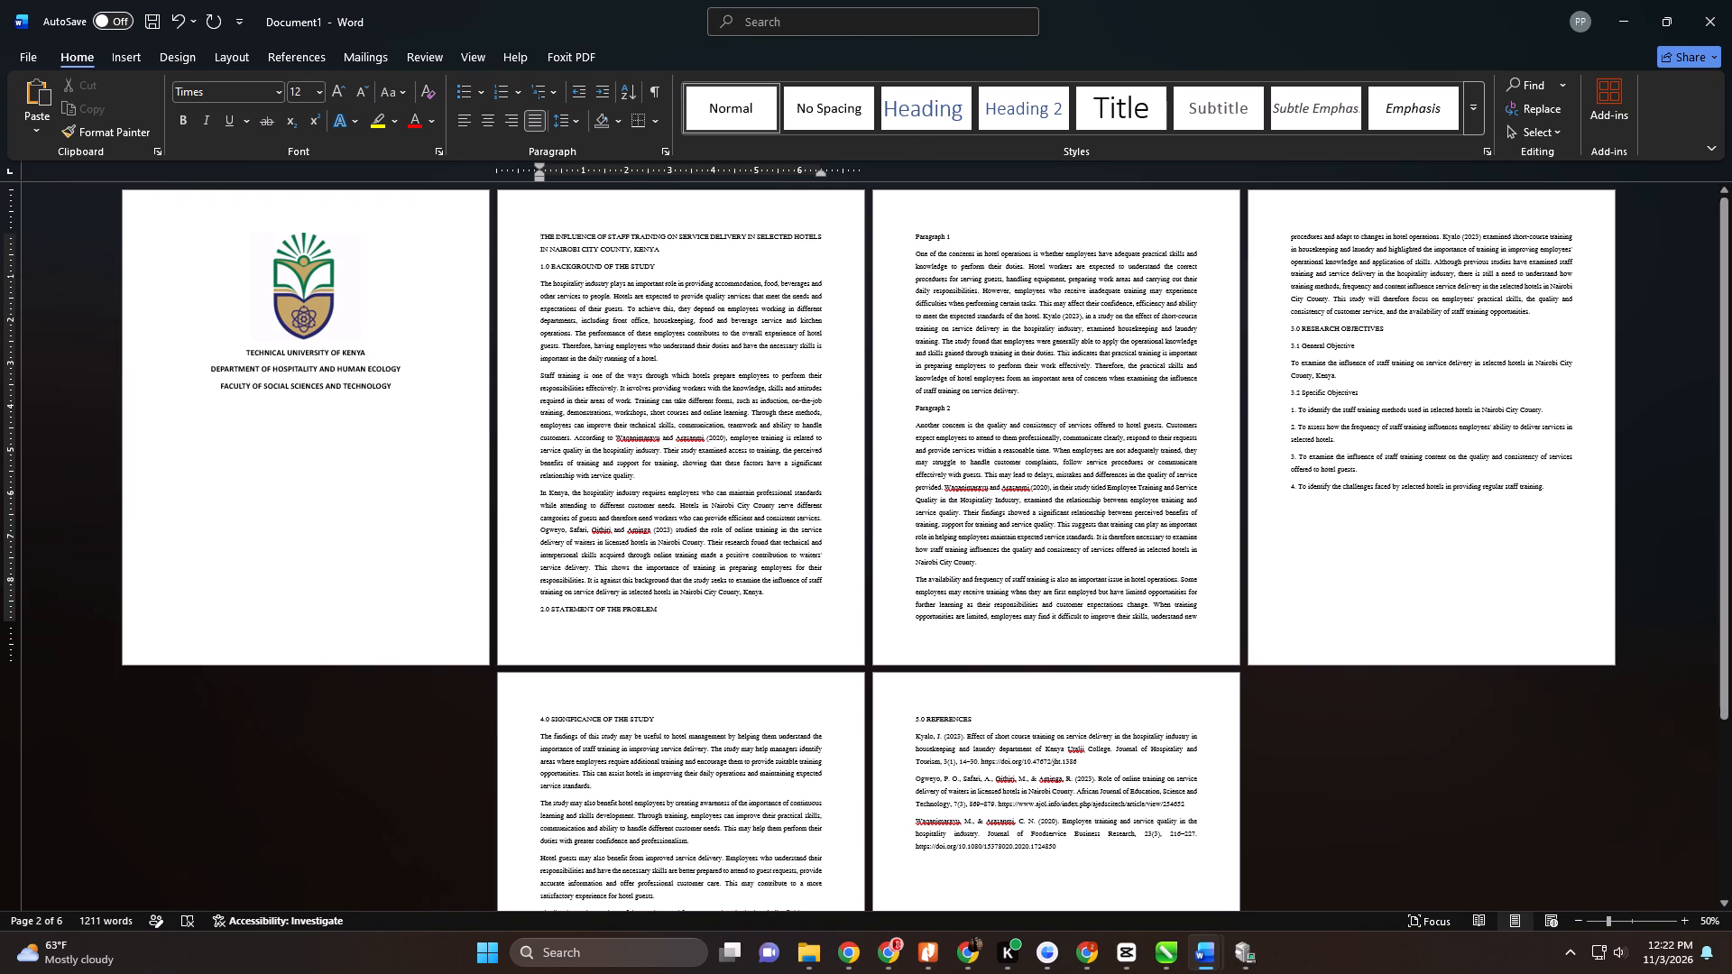
Place the text cursor at the end of the last paragraph before the 2.0 STATEMENT OF THE PROBLEM heading.
click(775, 594)
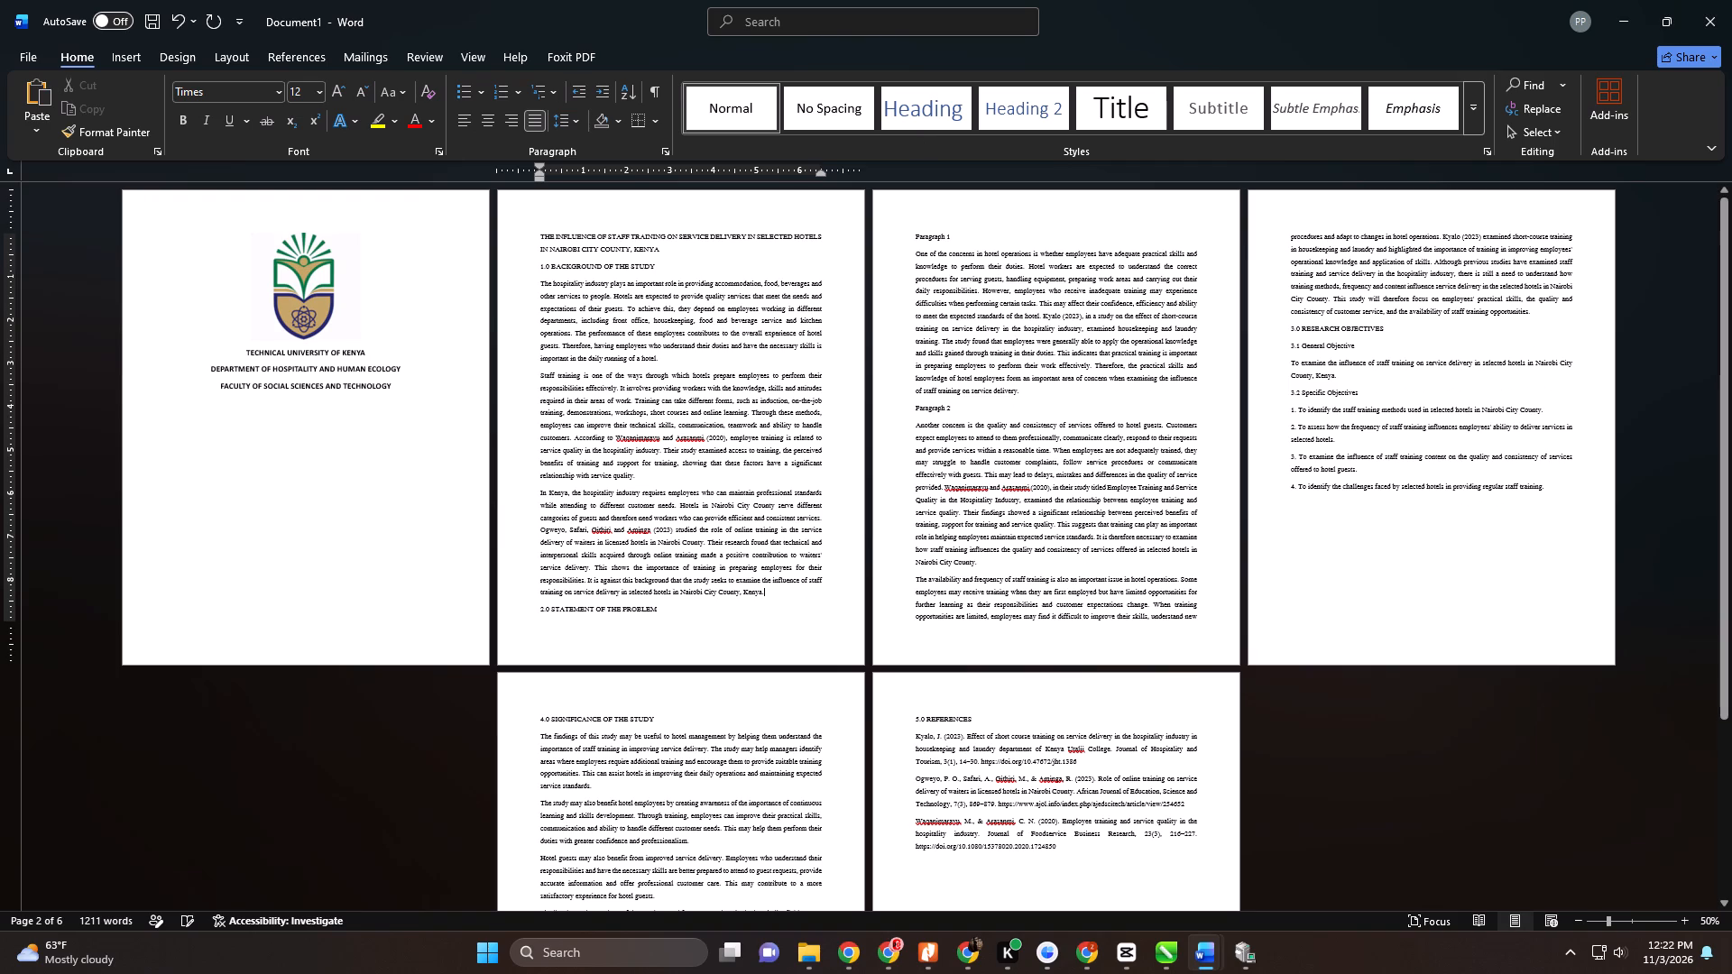
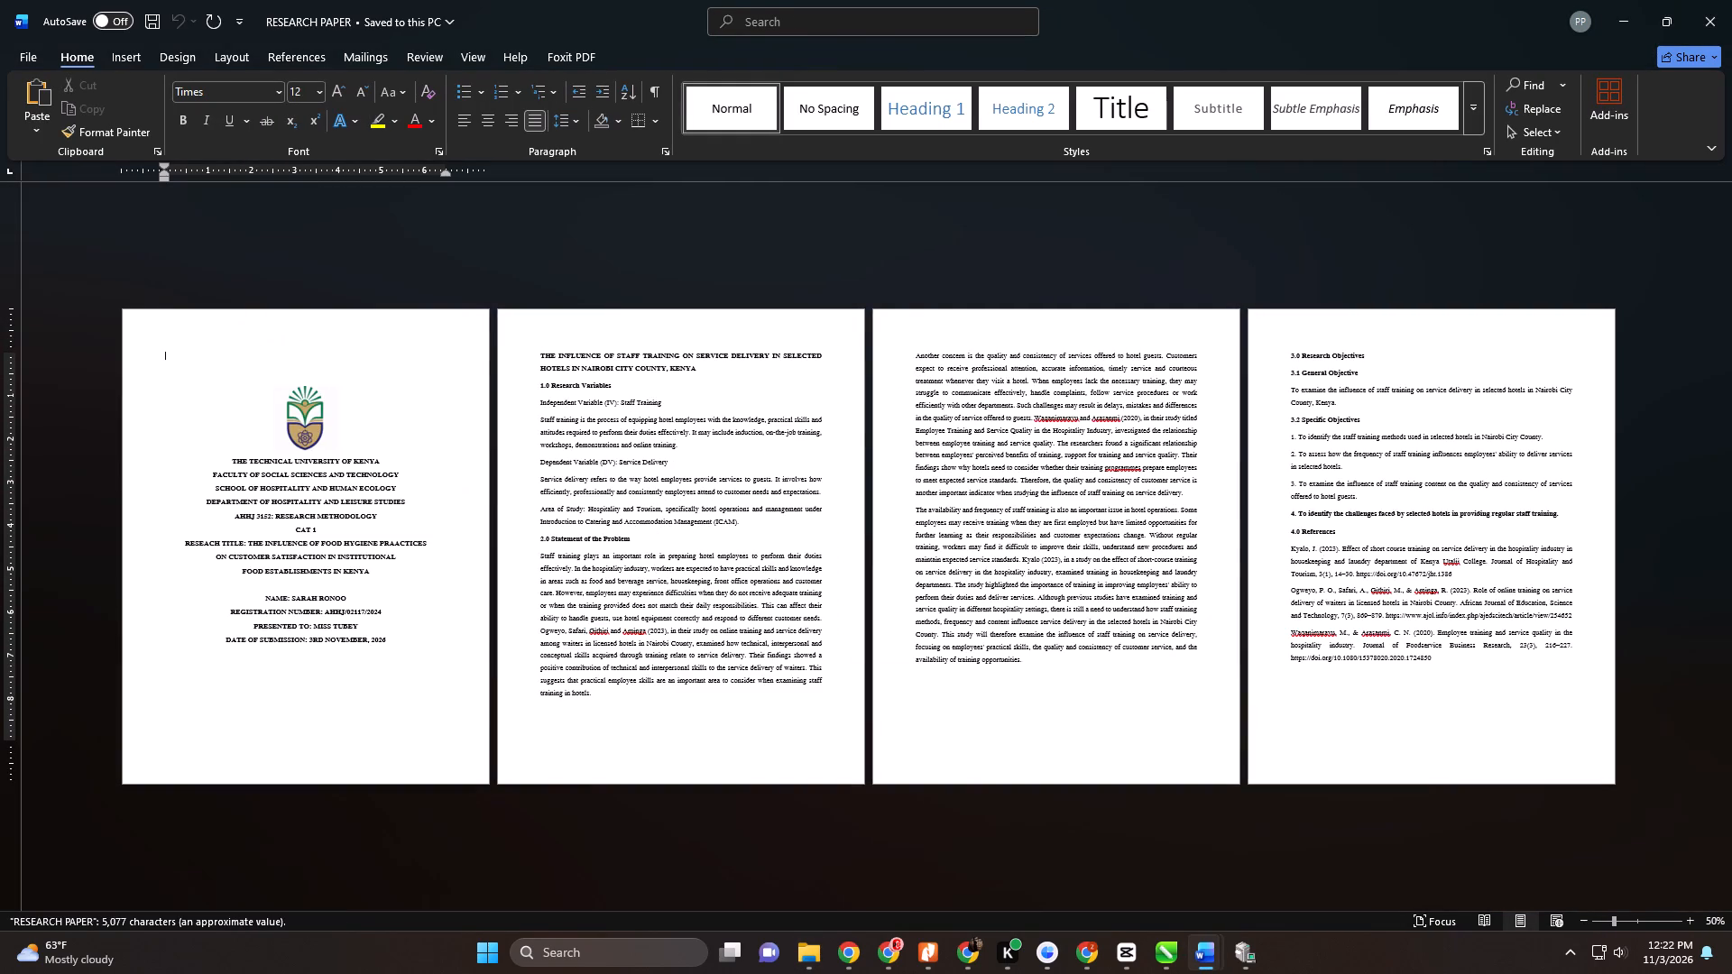
Copy the full cover page content from the RESEARCH PAPER document and paste it over the proposal's logo and institution lines in Document1.
drag(408, 657, 266, 376)
right_click(330, 488)
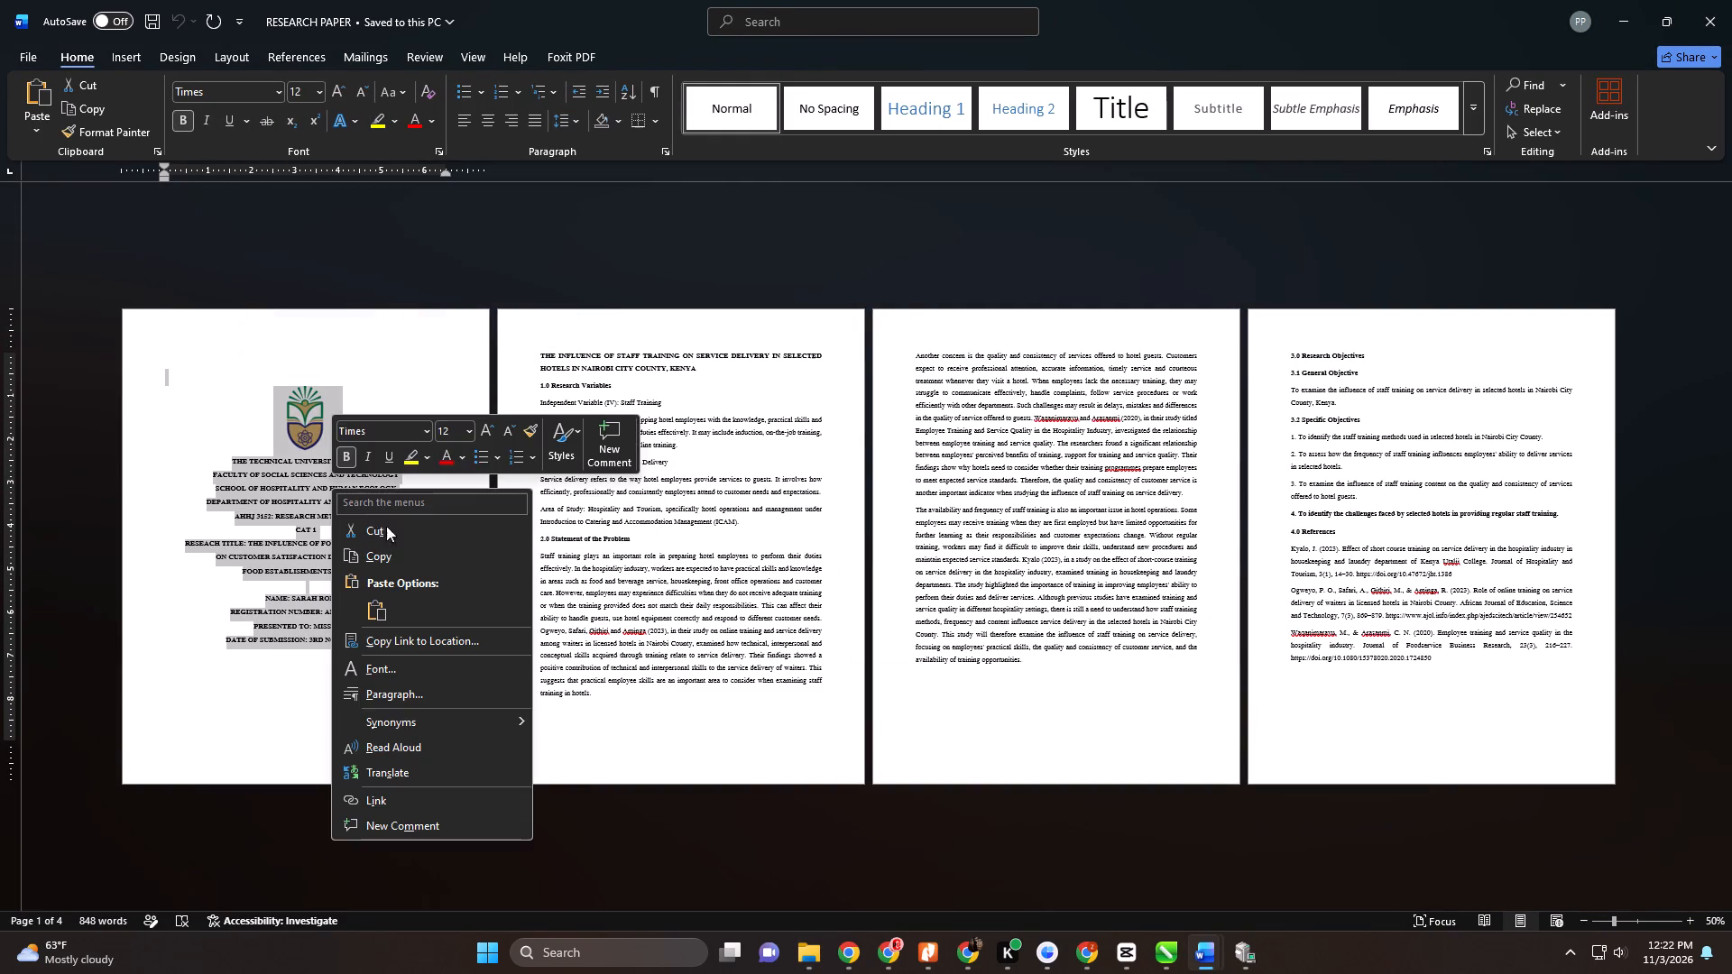
click(400, 562)
click(1635, 21)
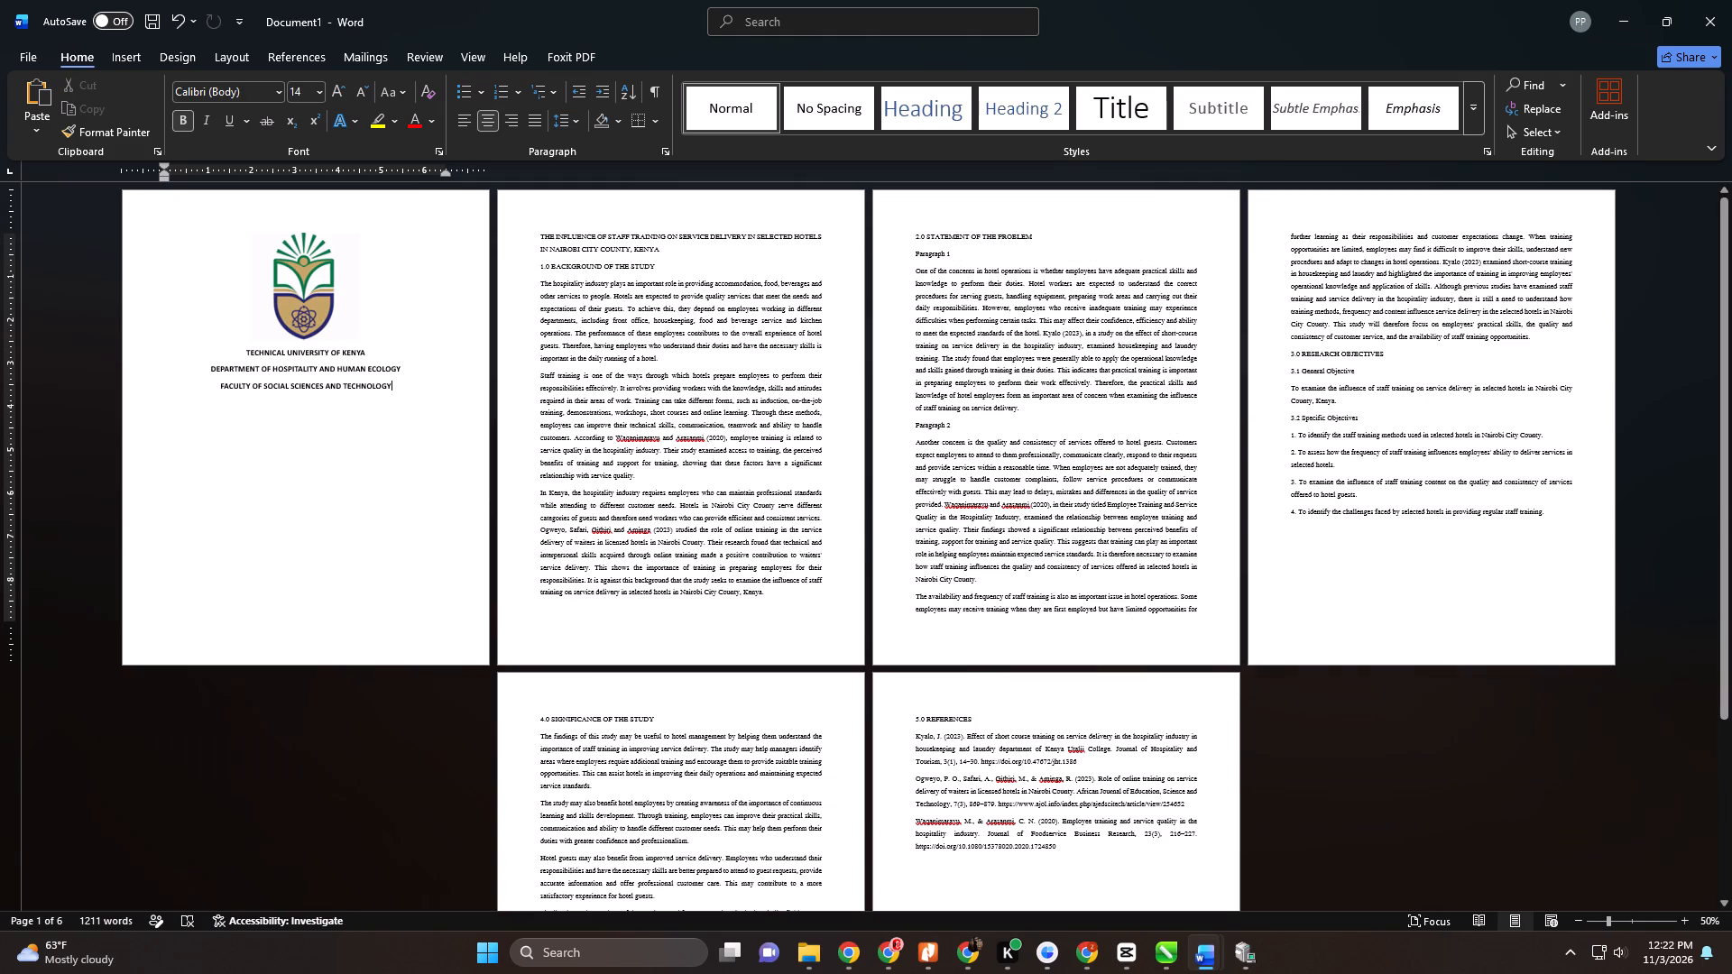
drag(426, 395, 271, 257)
key(ctrl+v)
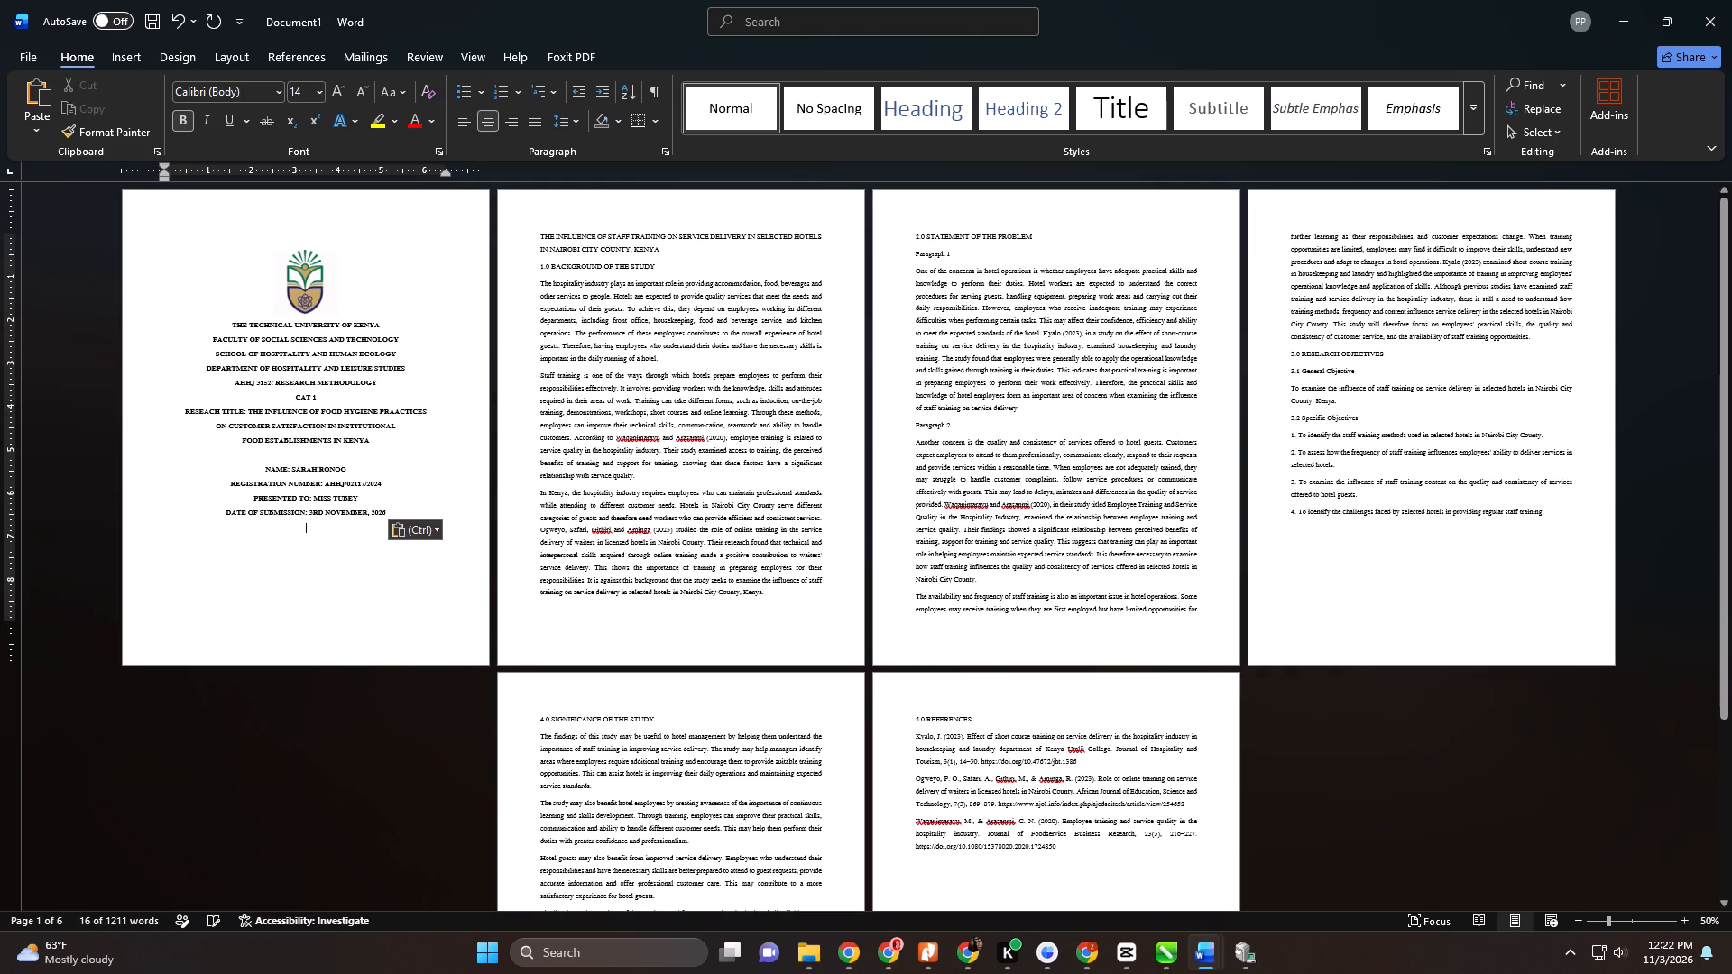
scroll(344, 503, up, 1)
scroll(344, 502, down, 1)
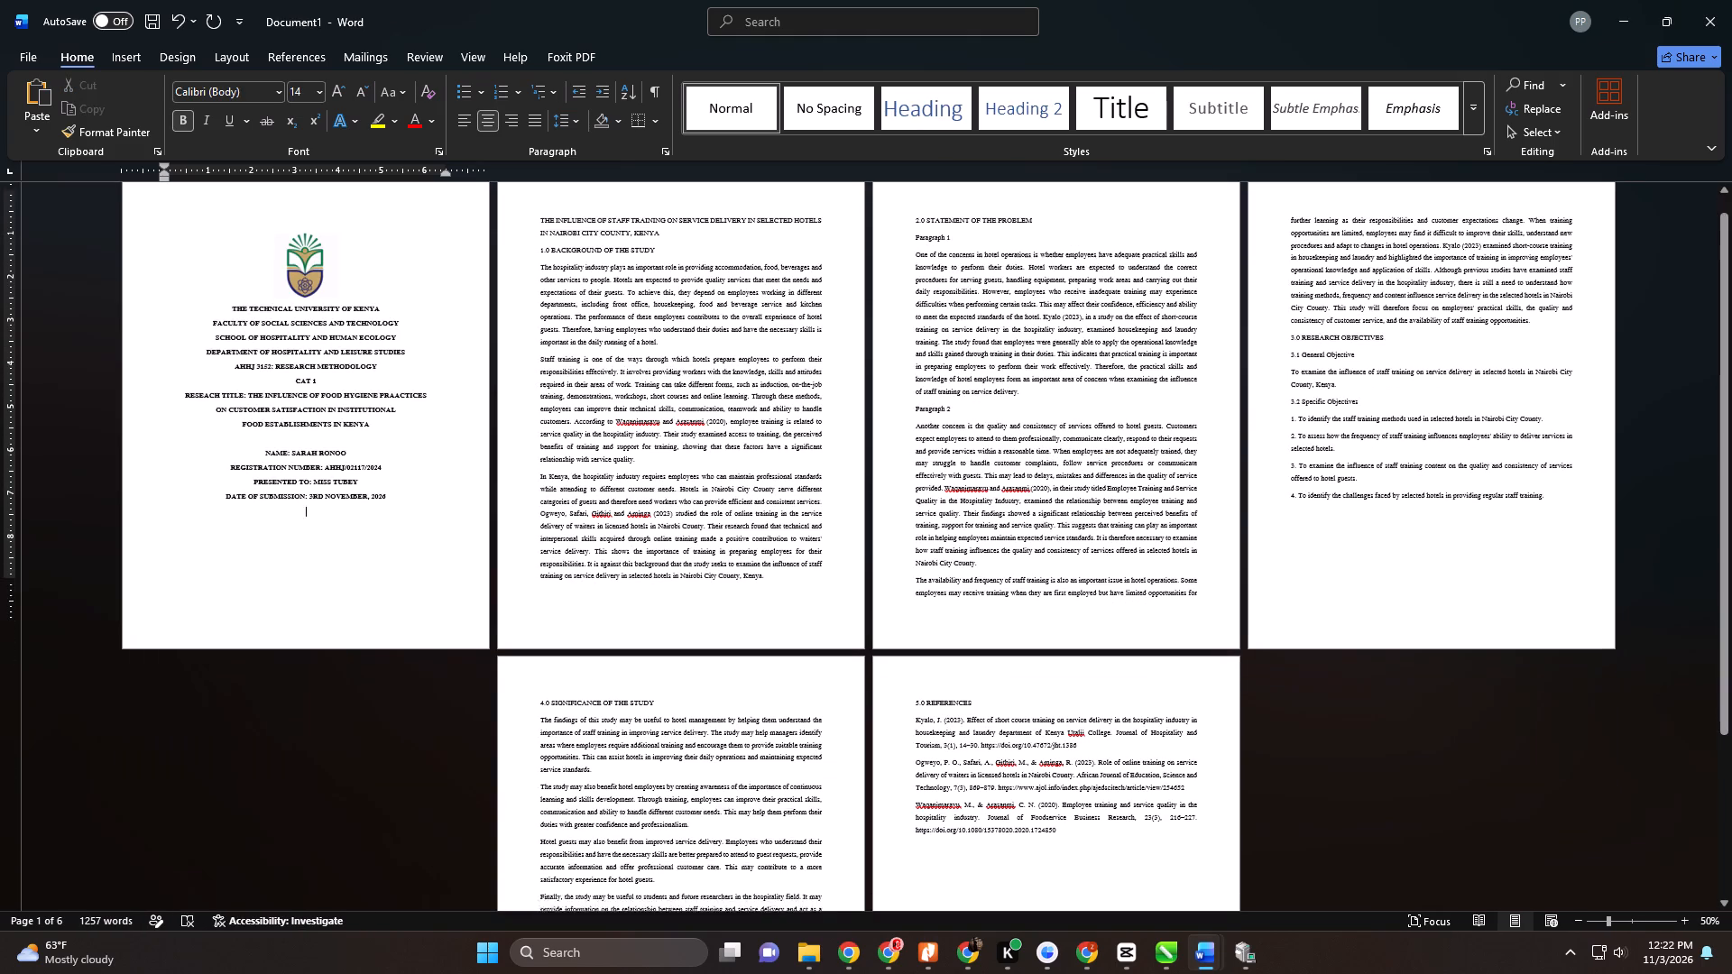
scroll(344, 502, down, 2)
scroll(344, 502, up, 1)
scroll(344, 502, down, 1)
scroll(344, 502, up, 4)
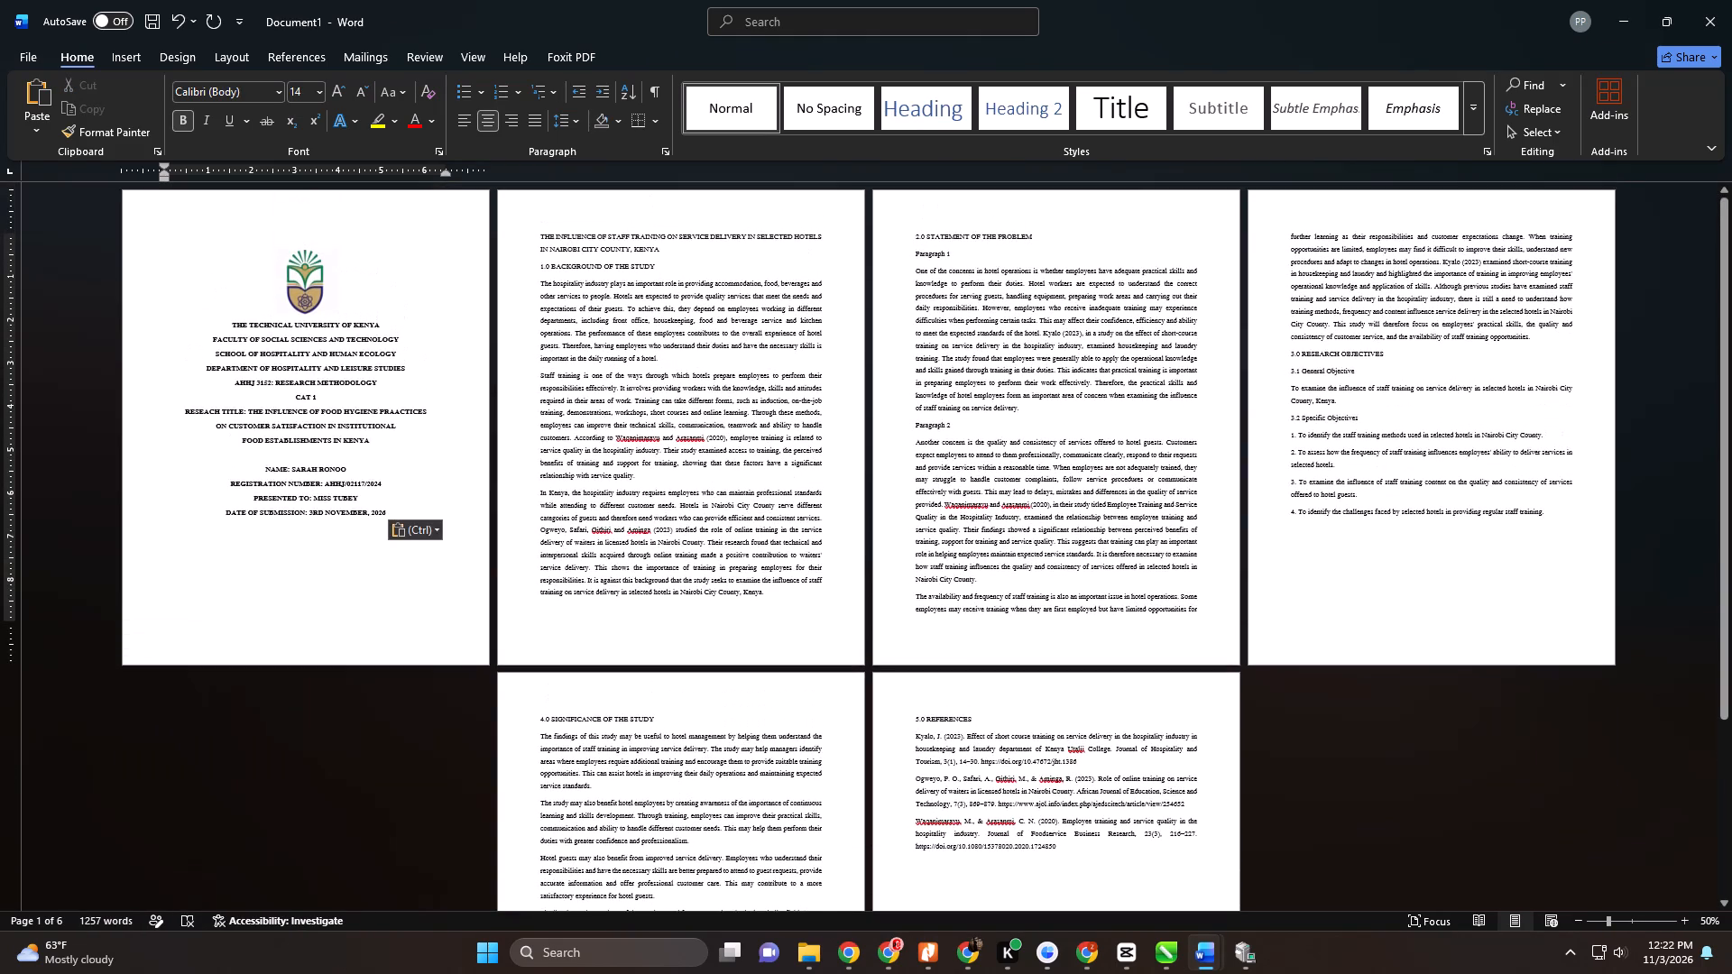
Make the proposal title and the 1.0, 2.0, 3.0, 3.1 and 3.2 headings bold.
drag(517, 264, 521, 240)
click(536, 212)
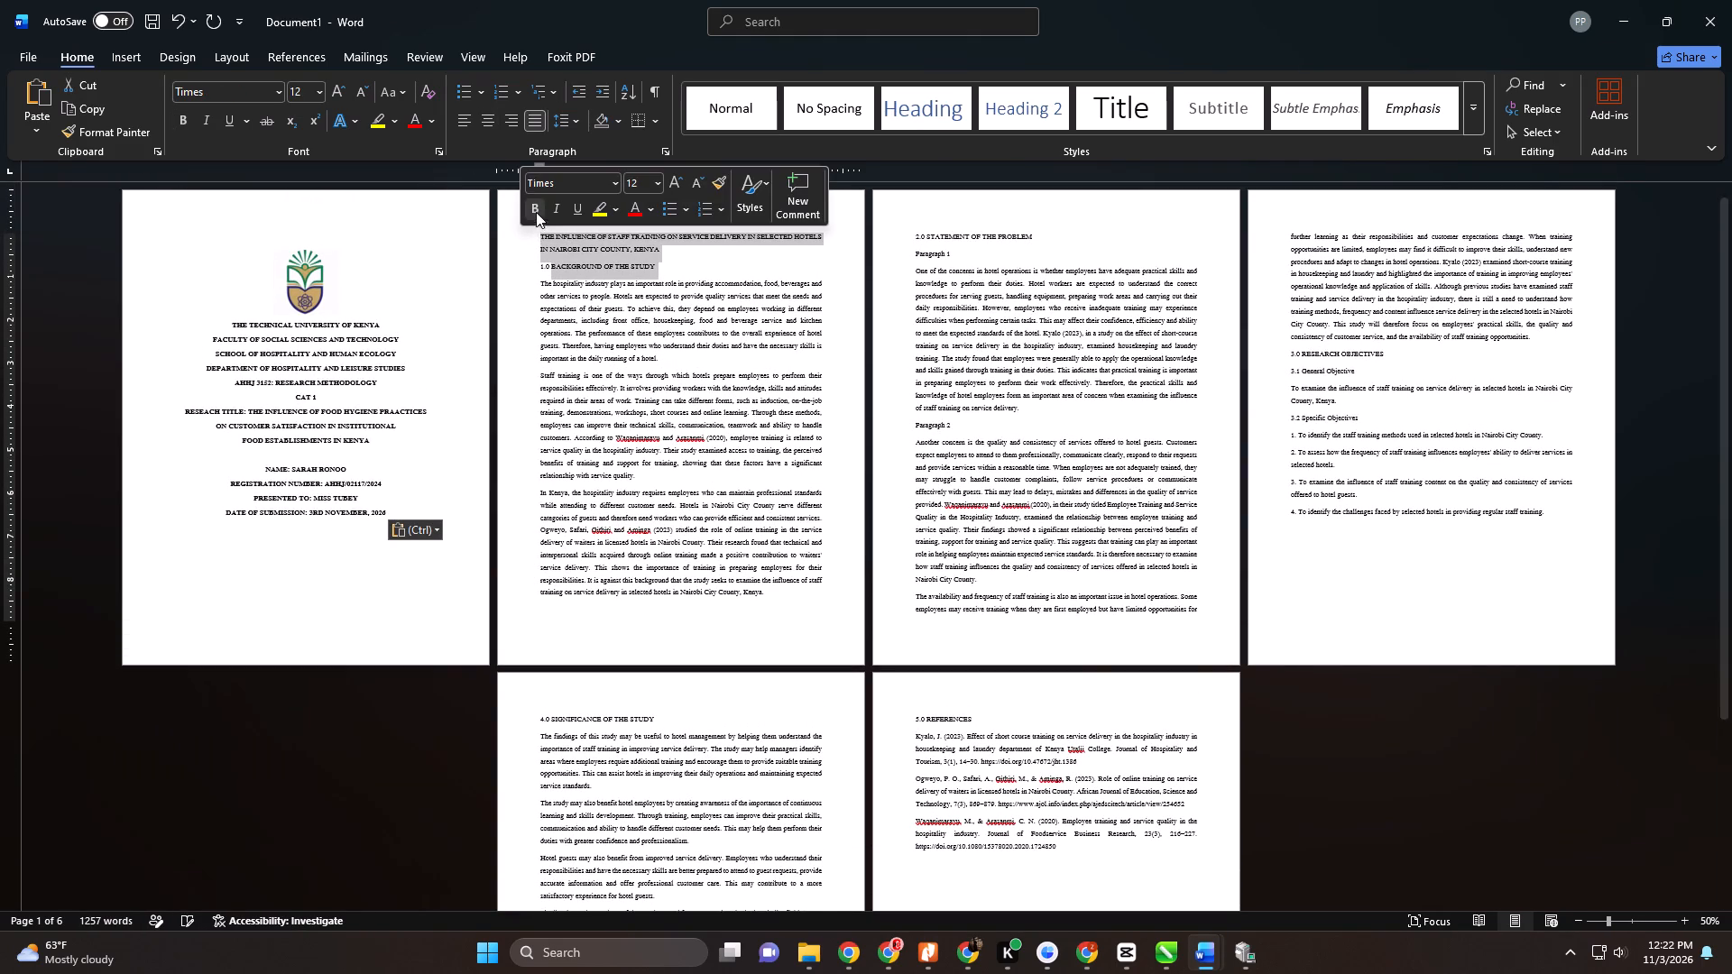
click(896, 415)
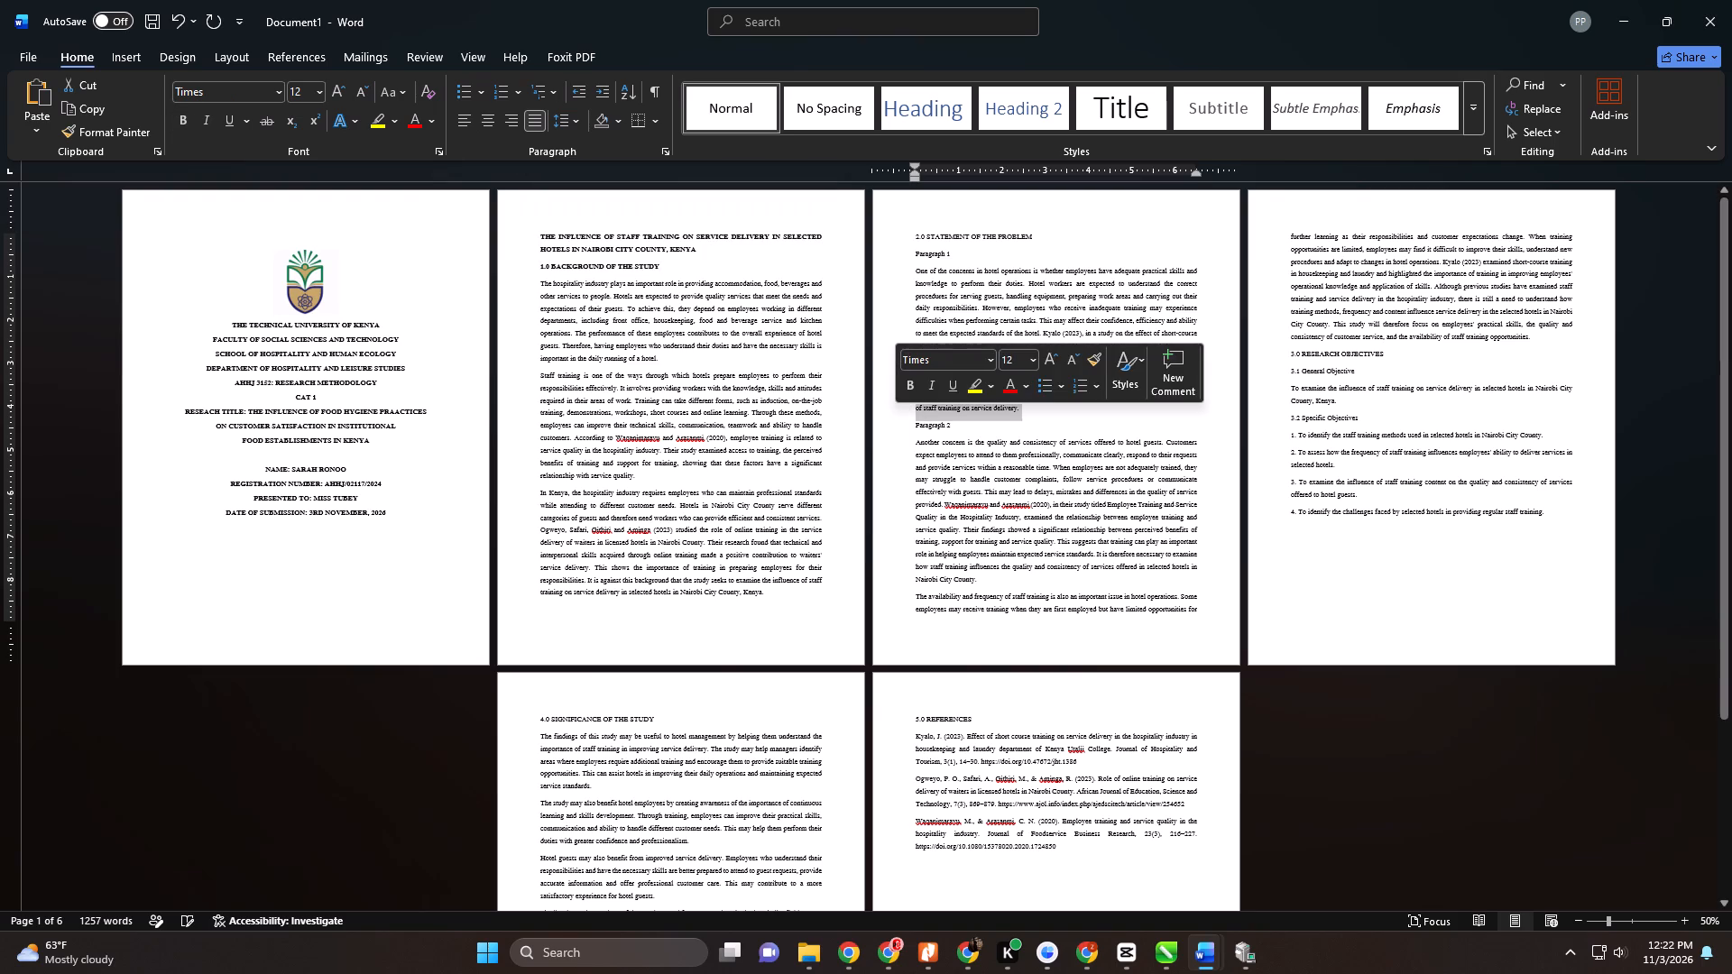
click(898, 234)
click(916, 201)
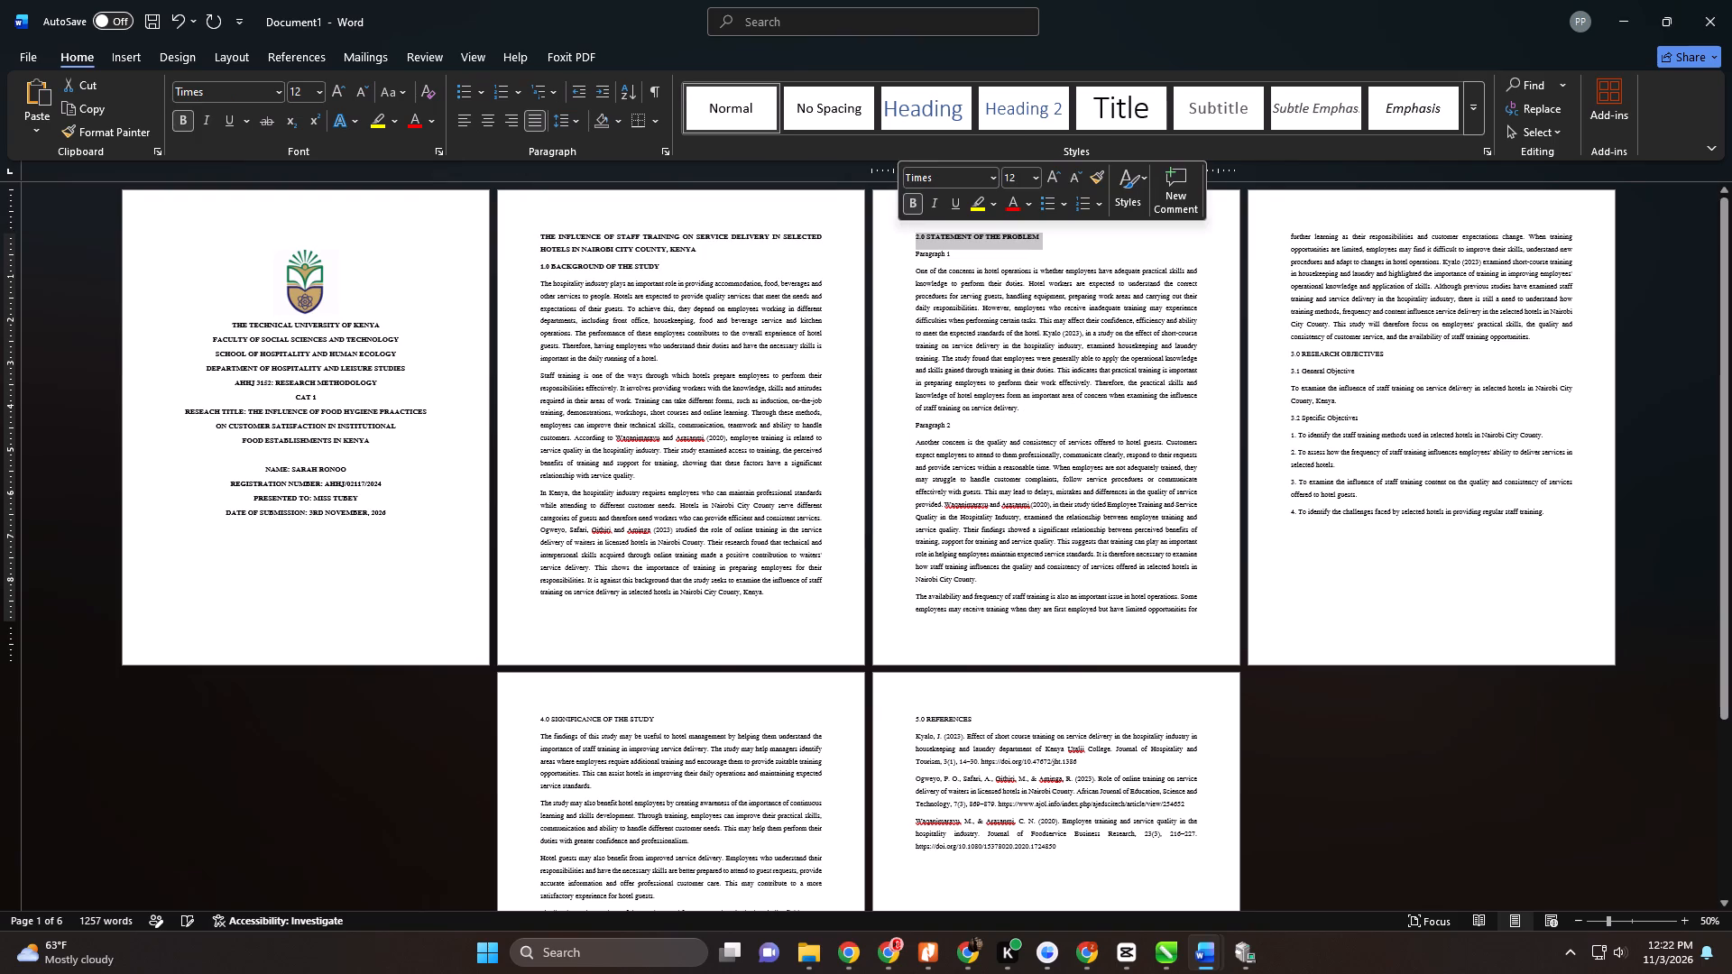
drag(1273, 372, 1273, 353)
click(1285, 324)
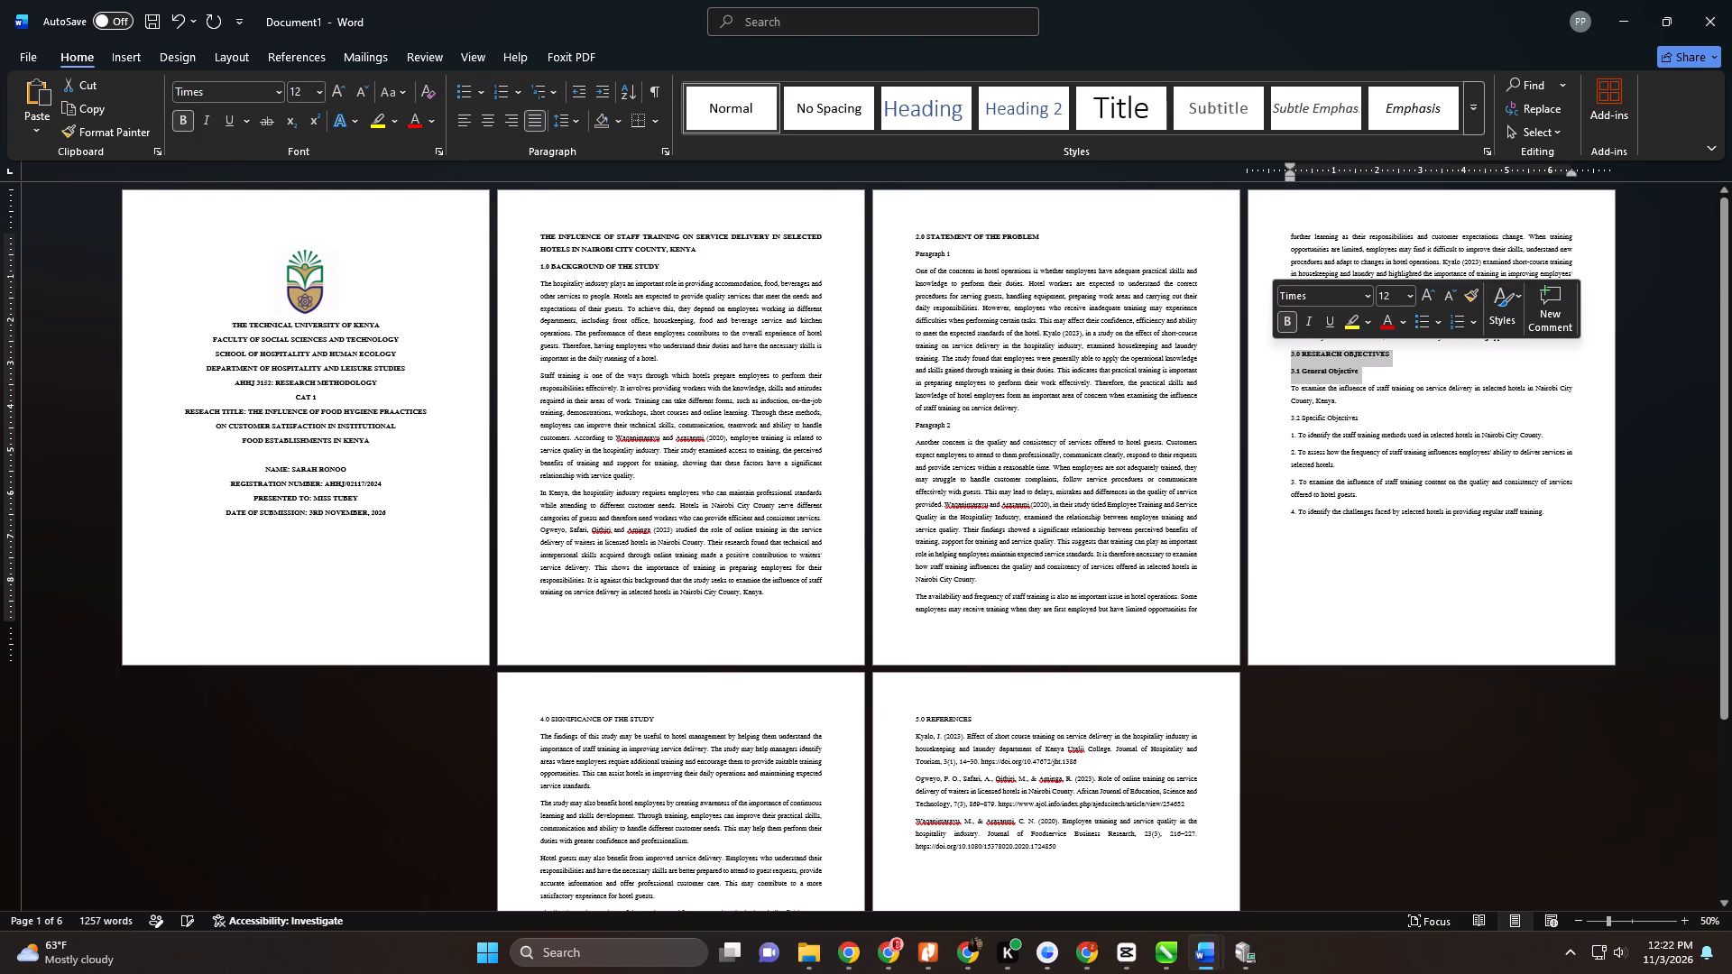
click(1272, 415)
click(1285, 383)
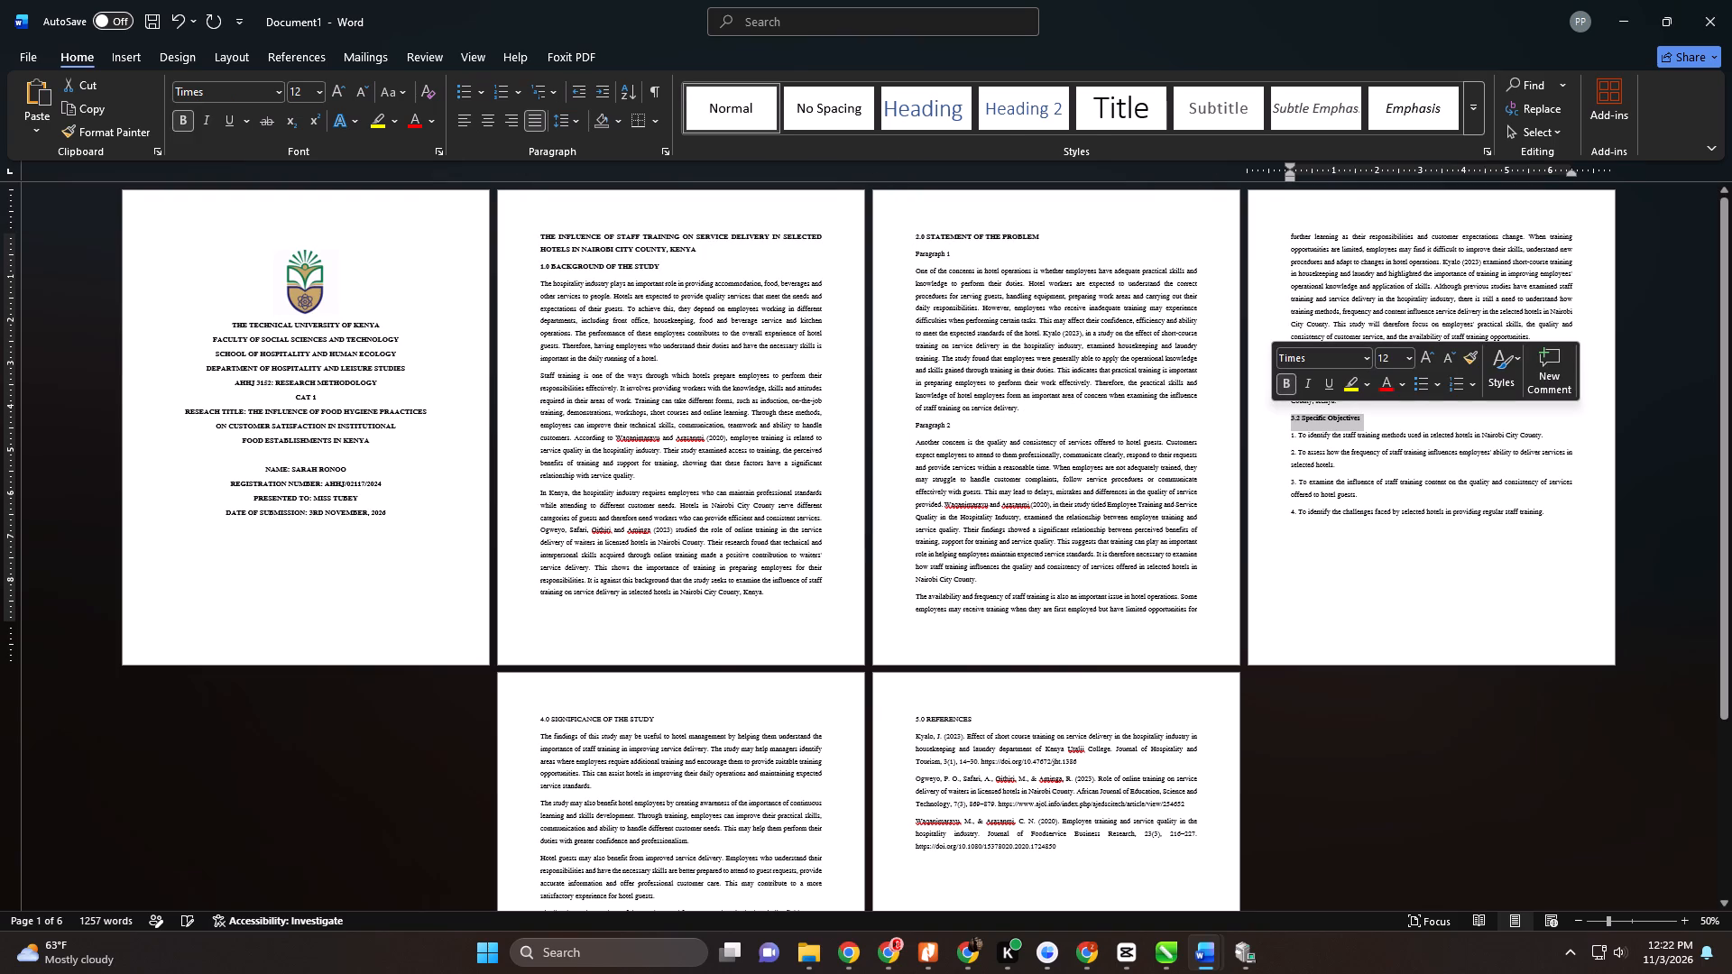
Make the 4.0 SIGNIFICANCE OF THE STUDY and 5.0 REFERENCES headings bold.
click(520, 719)
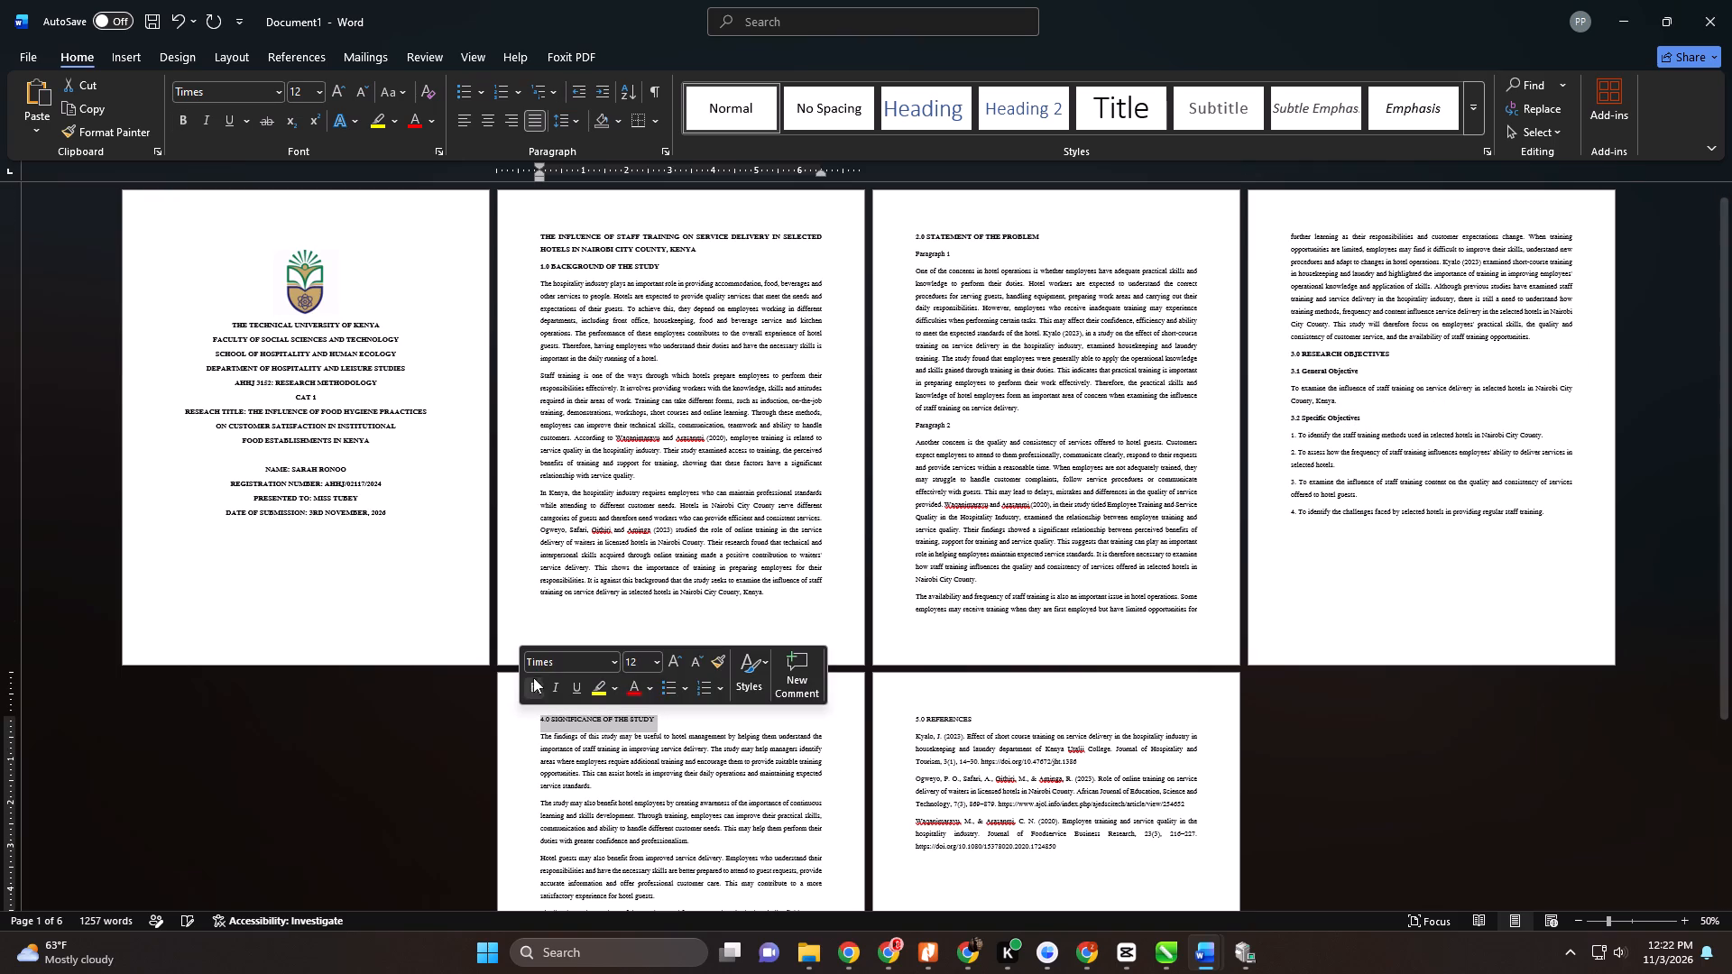
click(534, 675)
click(534, 684)
scroll(581, 750, down, 4)
scroll(581, 756, up, 1)
scroll(581, 756, down, 1)
scroll(581, 758, up, 1)
scroll(581, 758, down, 1)
scroll(581, 758, up, 1)
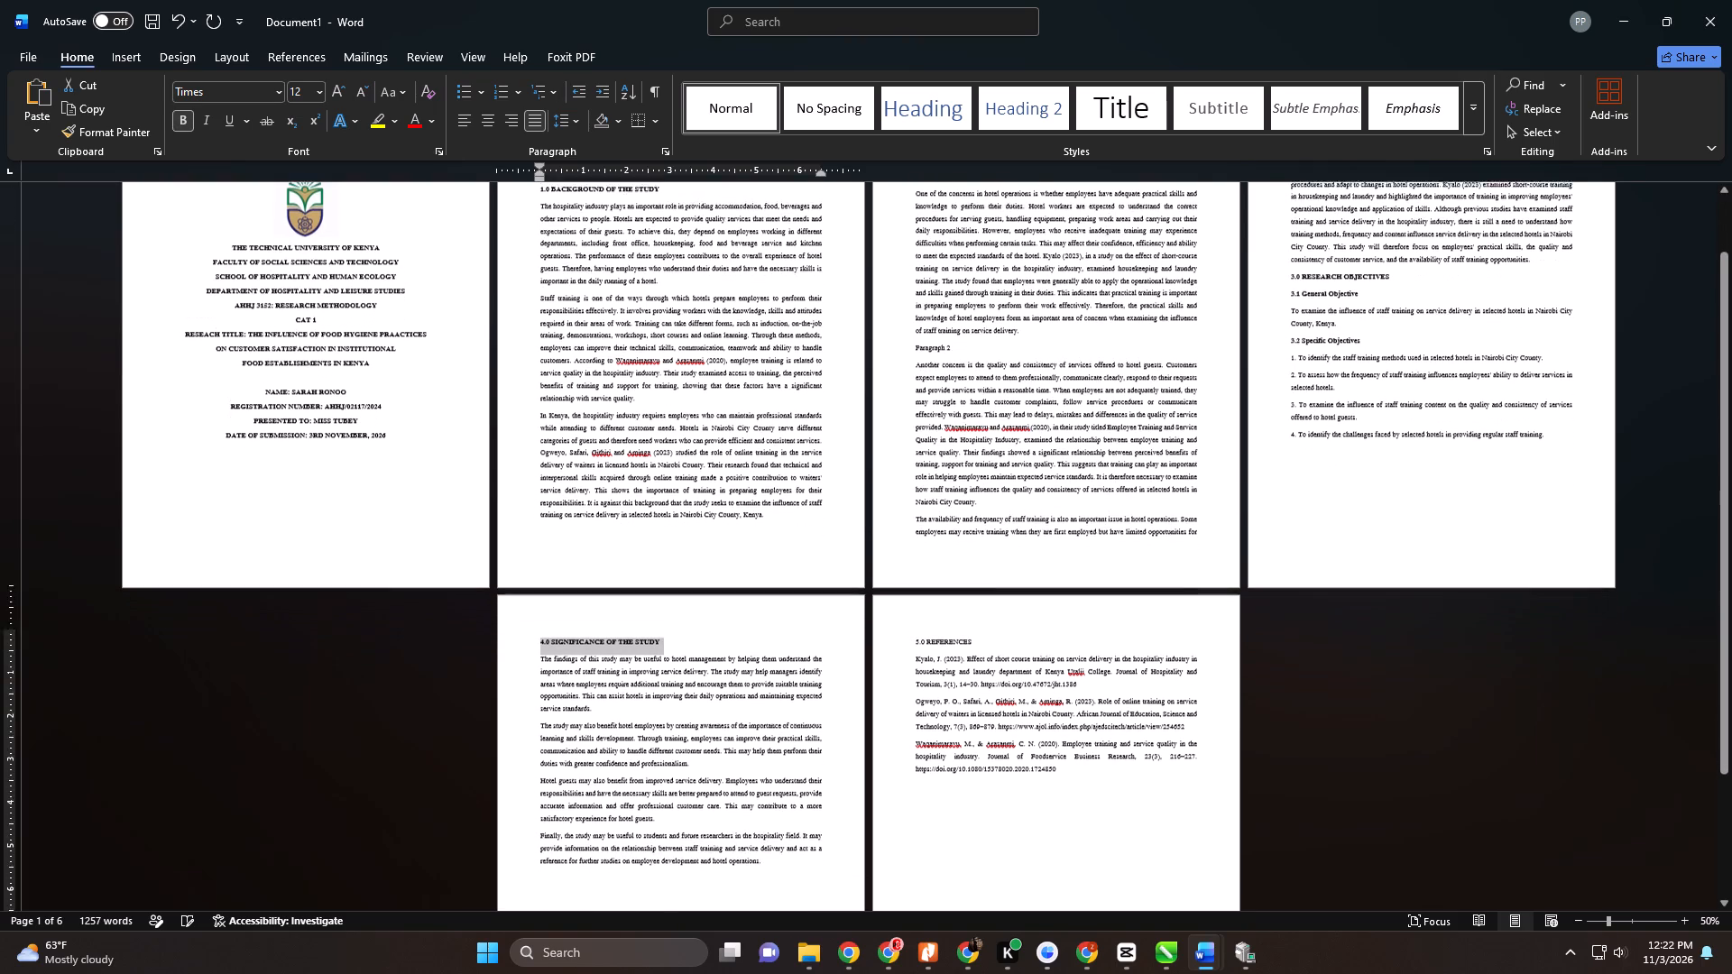
scroll(581, 758, down, 2)
click(889, 611)
click(905, 581)
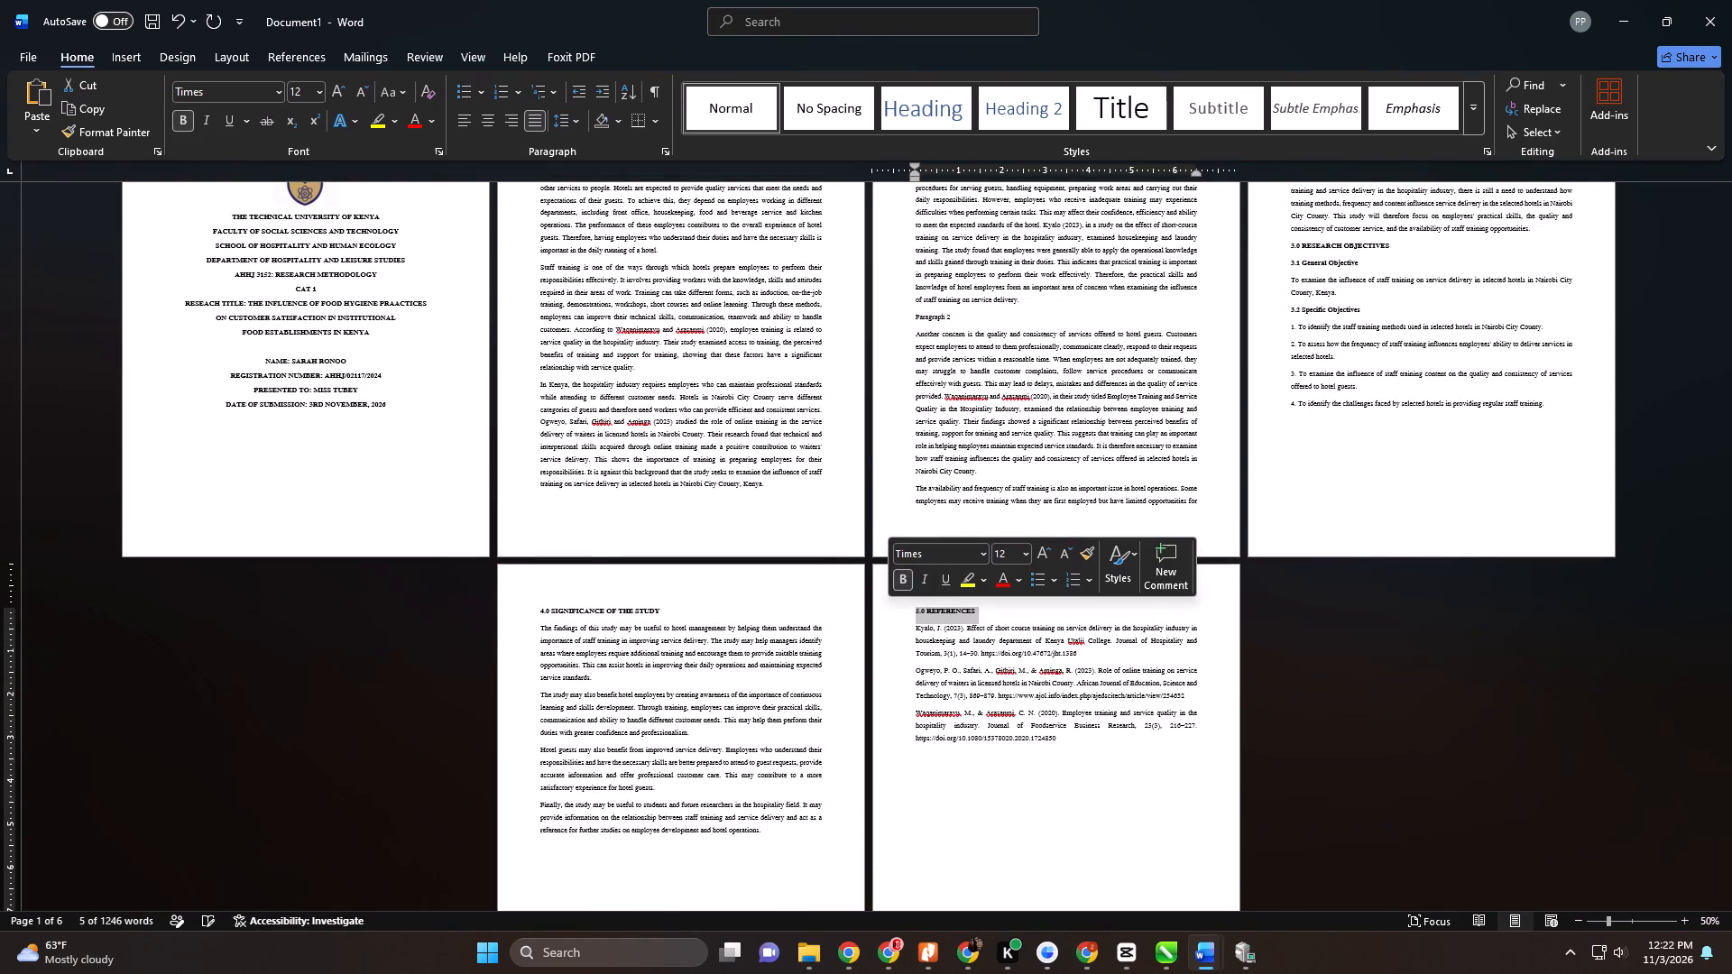
Review the layout of the whole proposal from the cover page to the references page.
scroll(774, 614, up, 10)
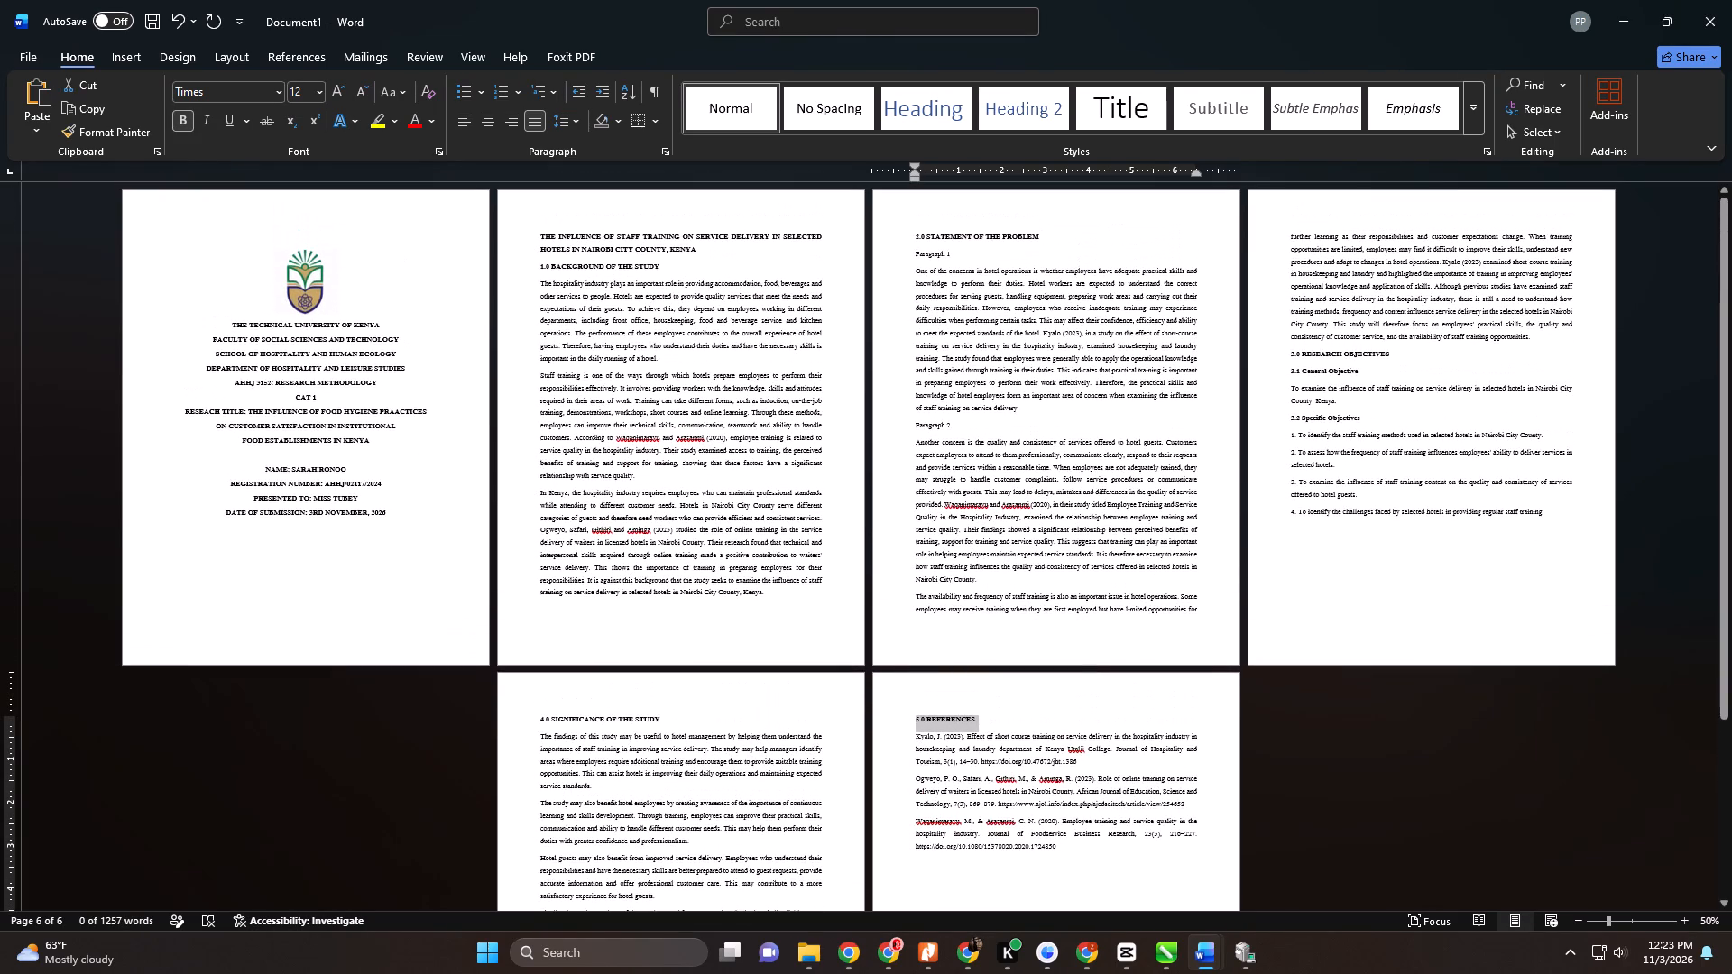
scroll(759, 598, down, 5)
scroll(758, 602, up, 1)
scroll(758, 602, down, 1)
scroll(758, 602, up, 1)
scroll(758, 602, down, 1)
scroll(758, 602, up, 1)
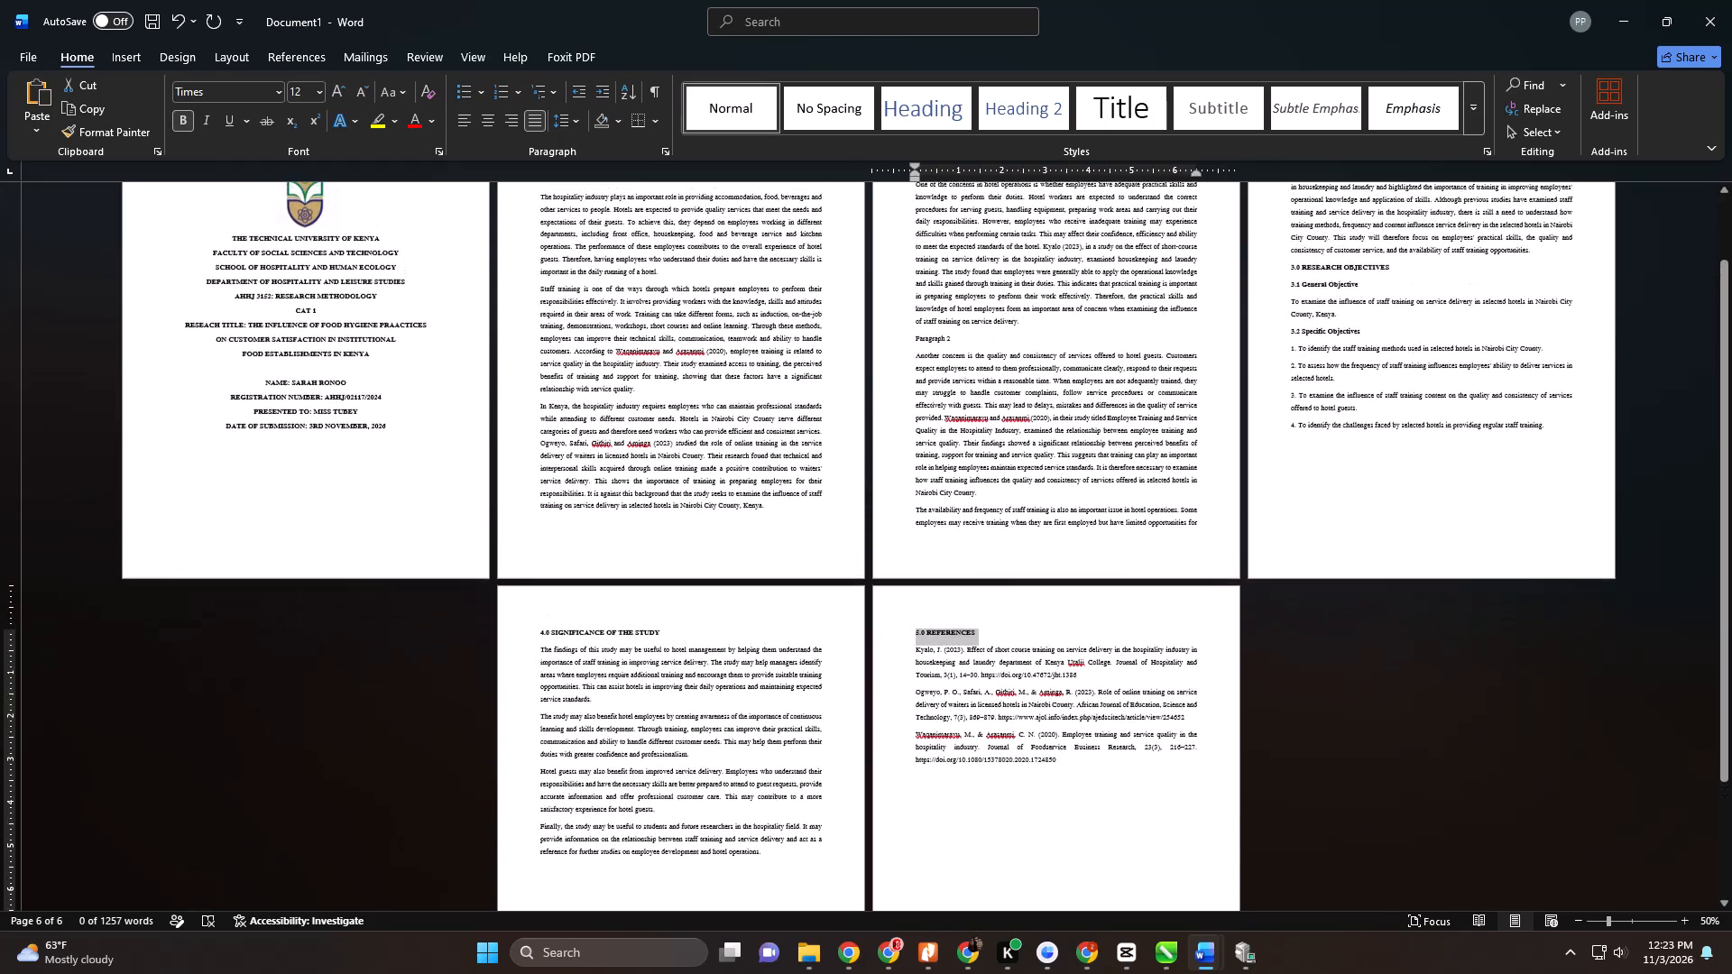
Print all pages of the proposal on the EPSON L365 Series printer.
key(ctrl+p)
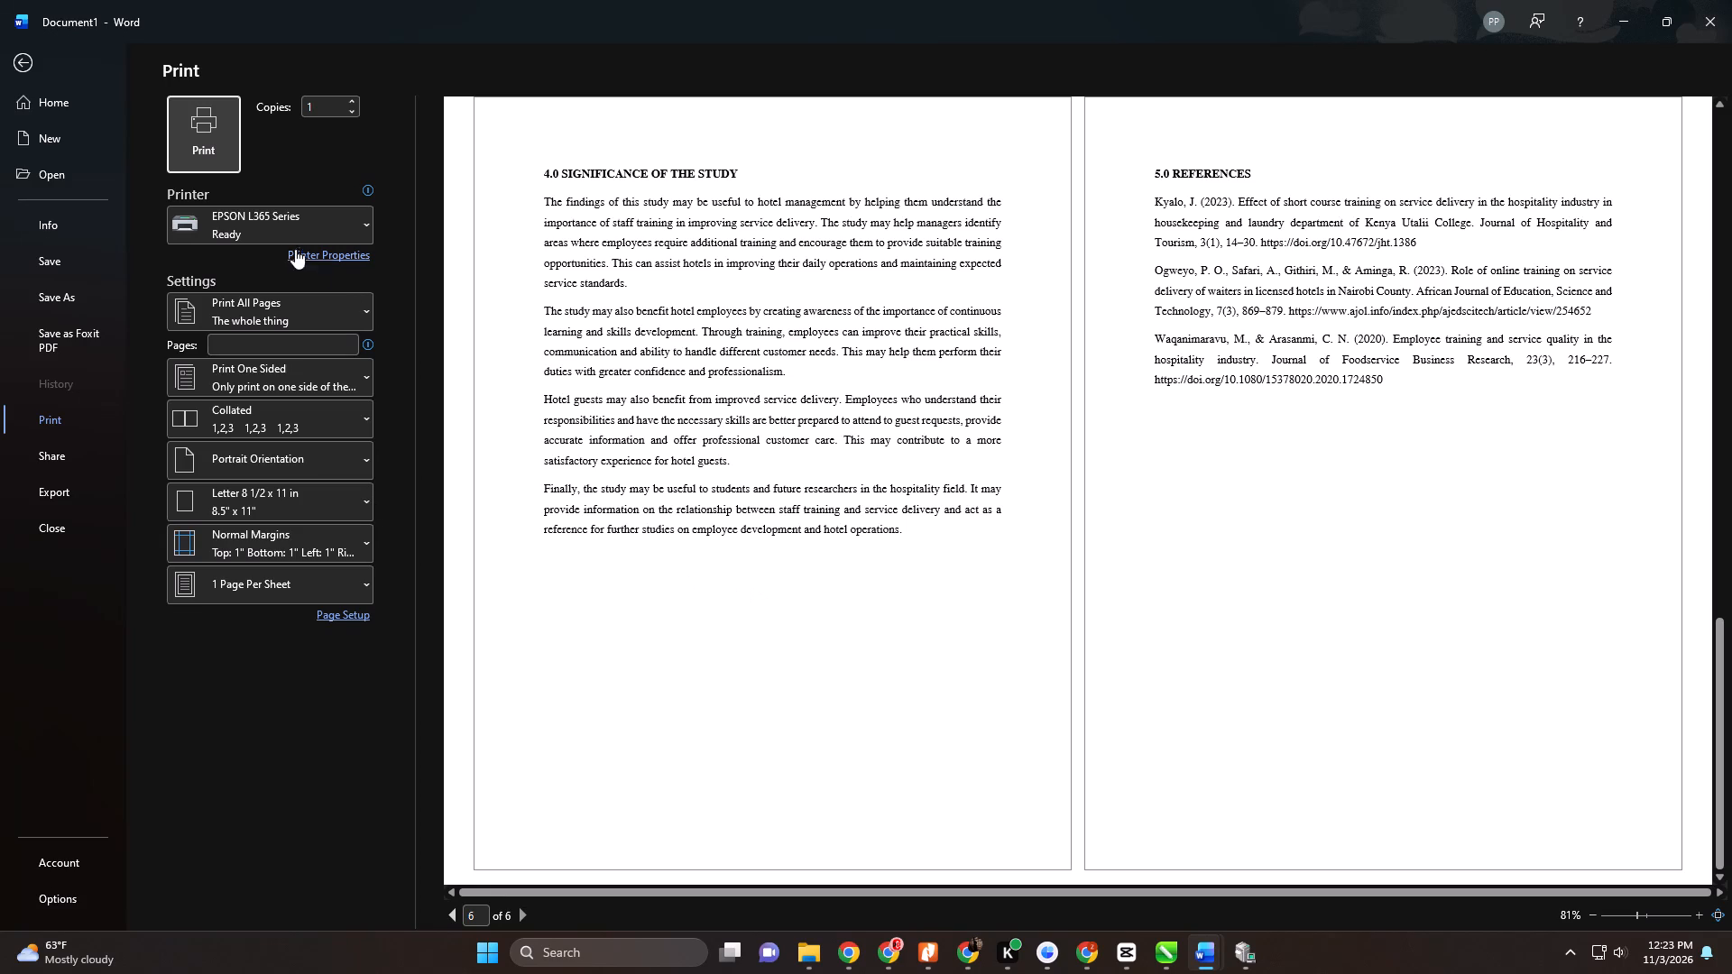
click(190, 123)
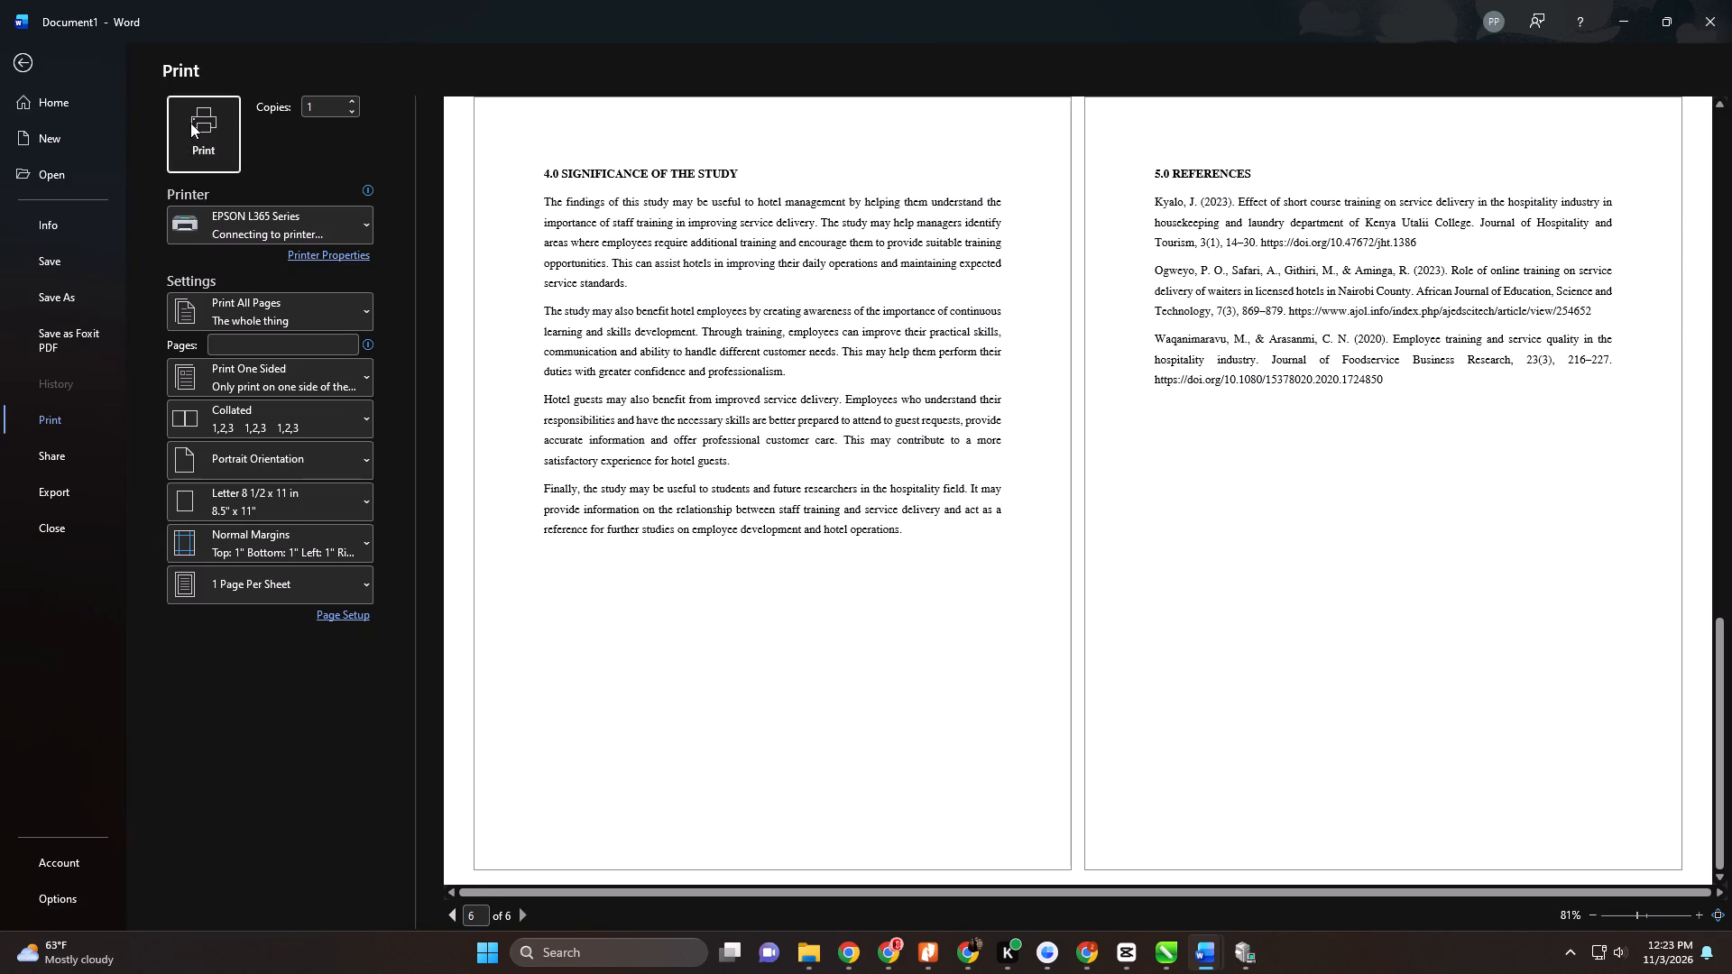
Switch to Nitro Pro 8 and go to page 111 of the open PDF.
click(934, 944)
scroll(865, 871, down, 1)
scroll(855, 802, up, 1)
scroll(881, 782, down, 1)
scroll(929, 758, up, 1)
click(852, 921)
text(11)
key(1)
key(Return)
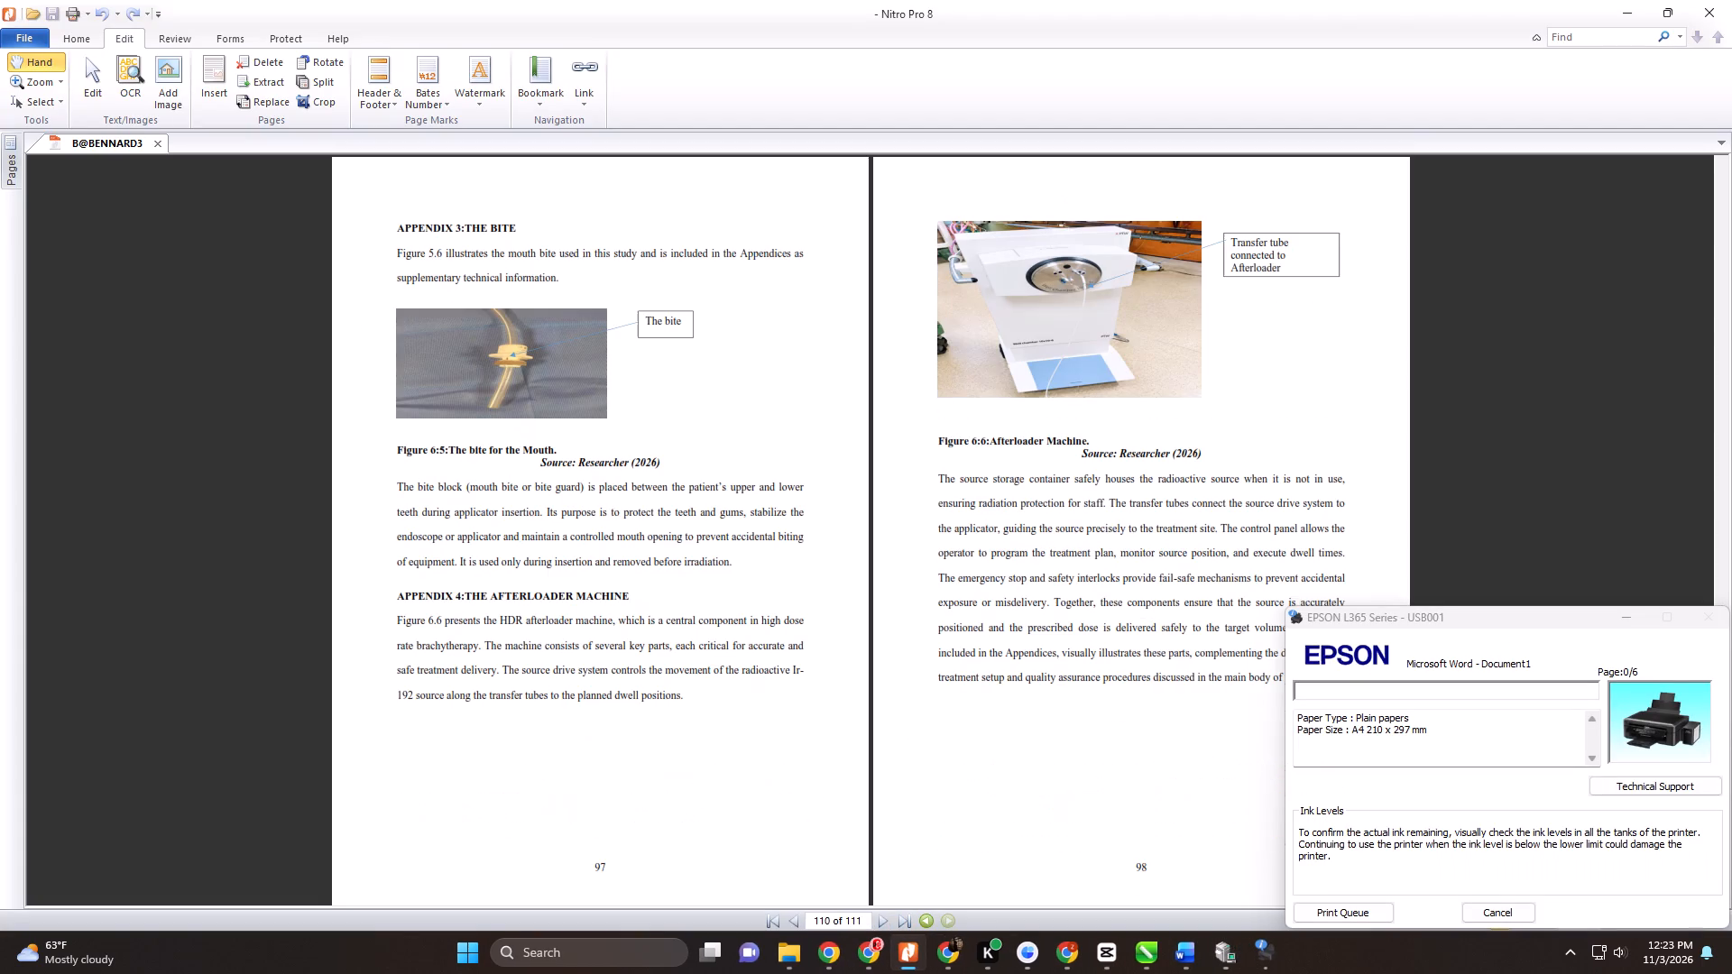
Look over the appendix pages and minimise the EPSON L365 Series status window covering them.
scroll(861, 805, down, 3)
scroll(859, 787, up, 1)
scroll(859, 787, down, 1)
scroll(859, 787, up, 1)
scroll(861, 786, down, 1)
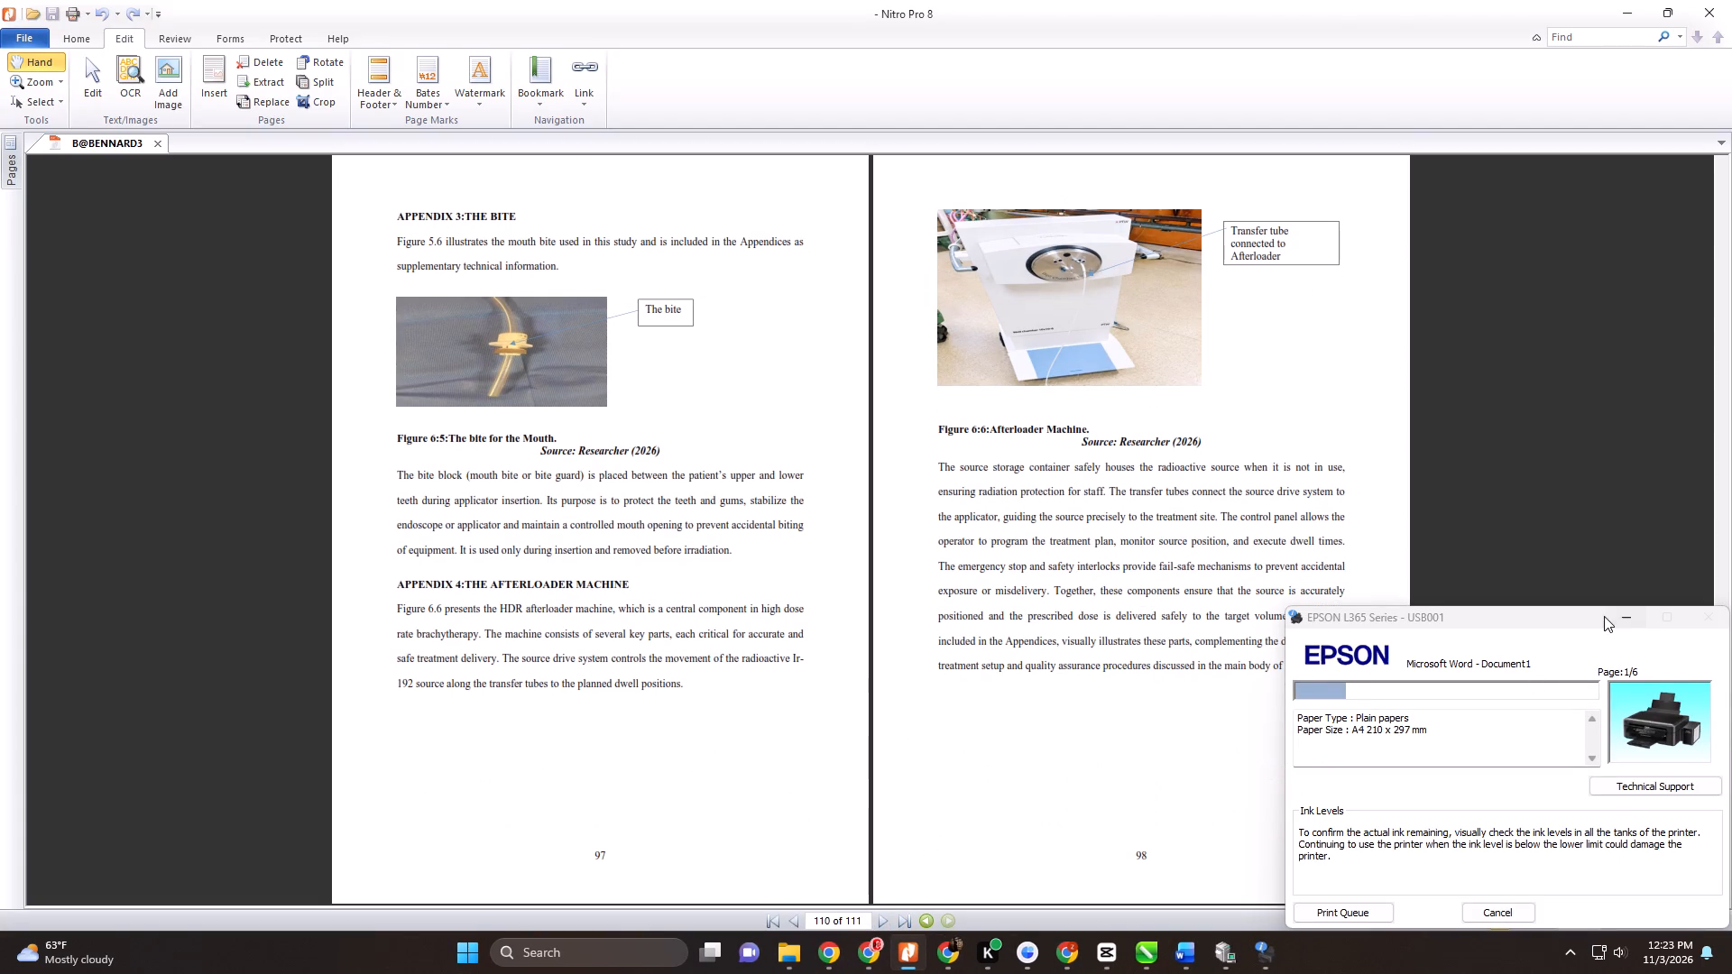
click(1612, 616)
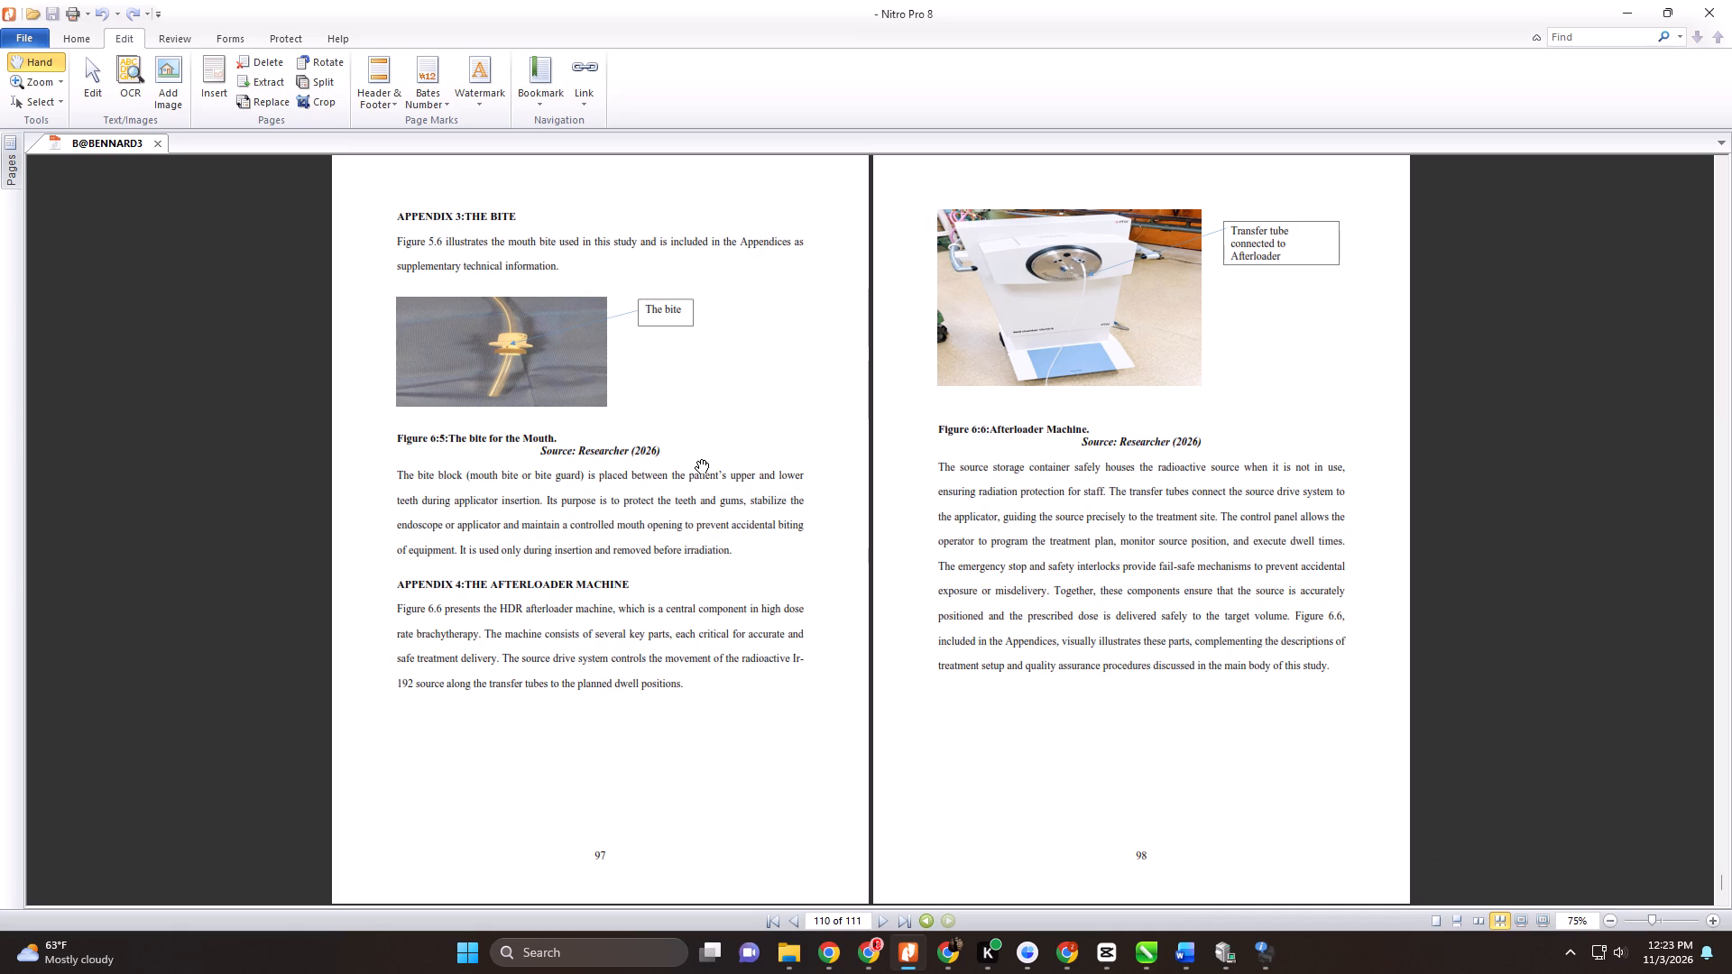
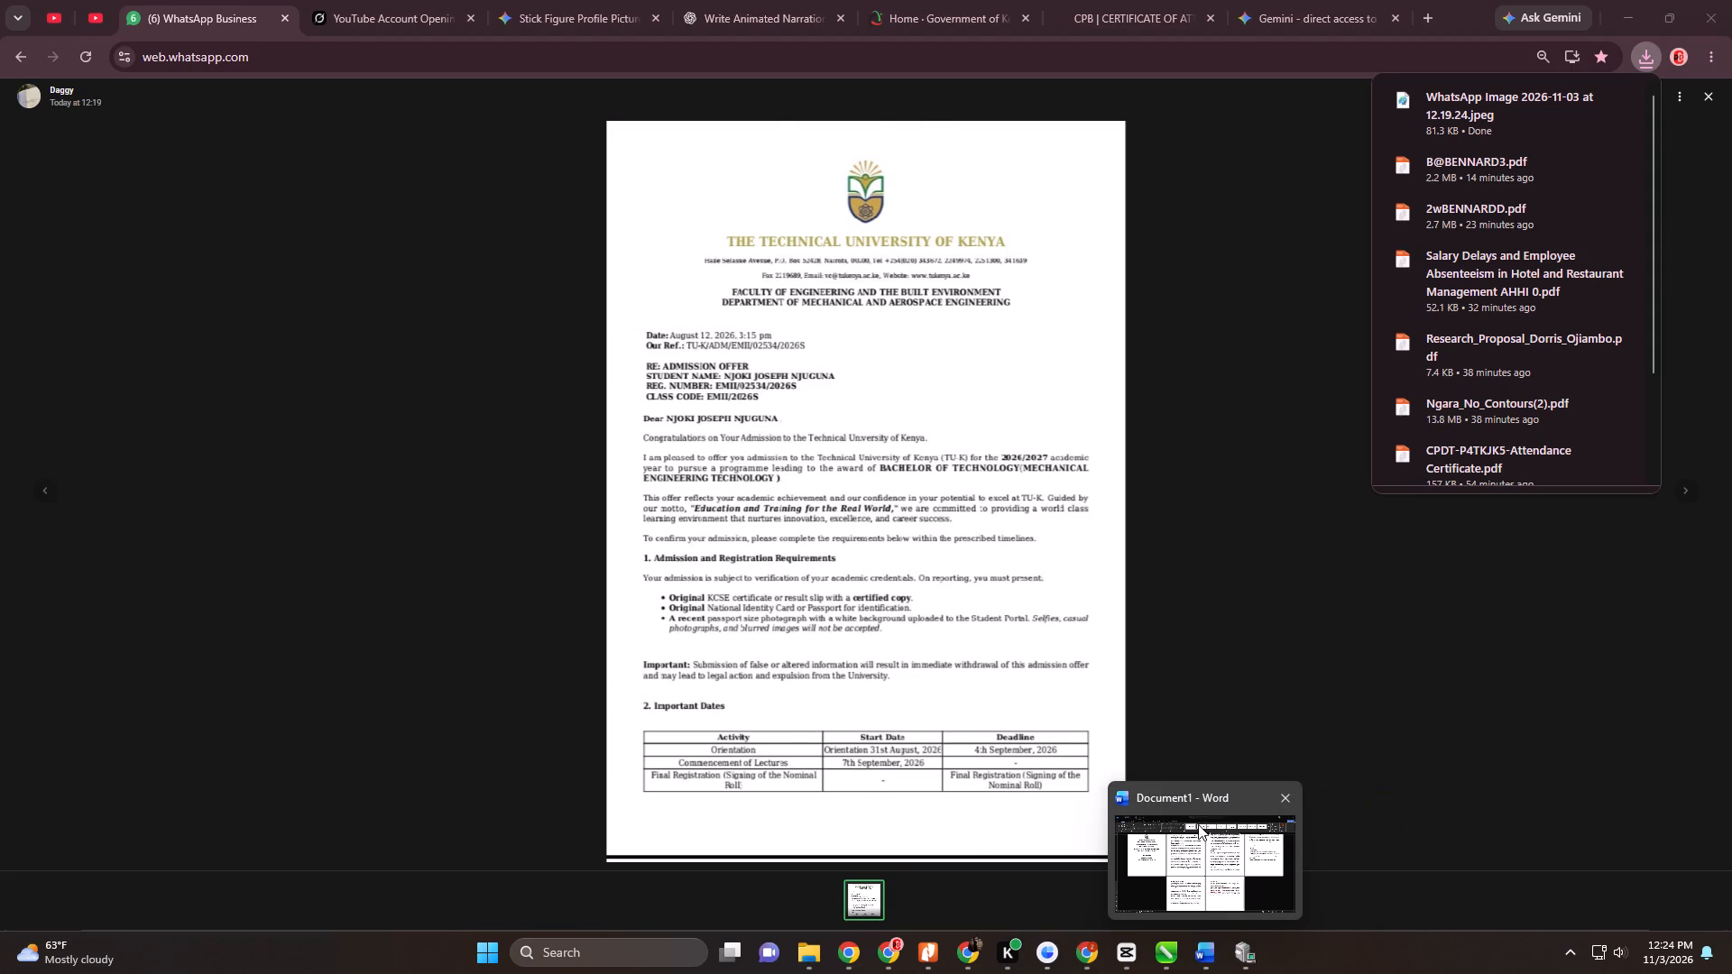
Switch to Word and create a new blank document.
click(1208, 842)
click(4, 48)
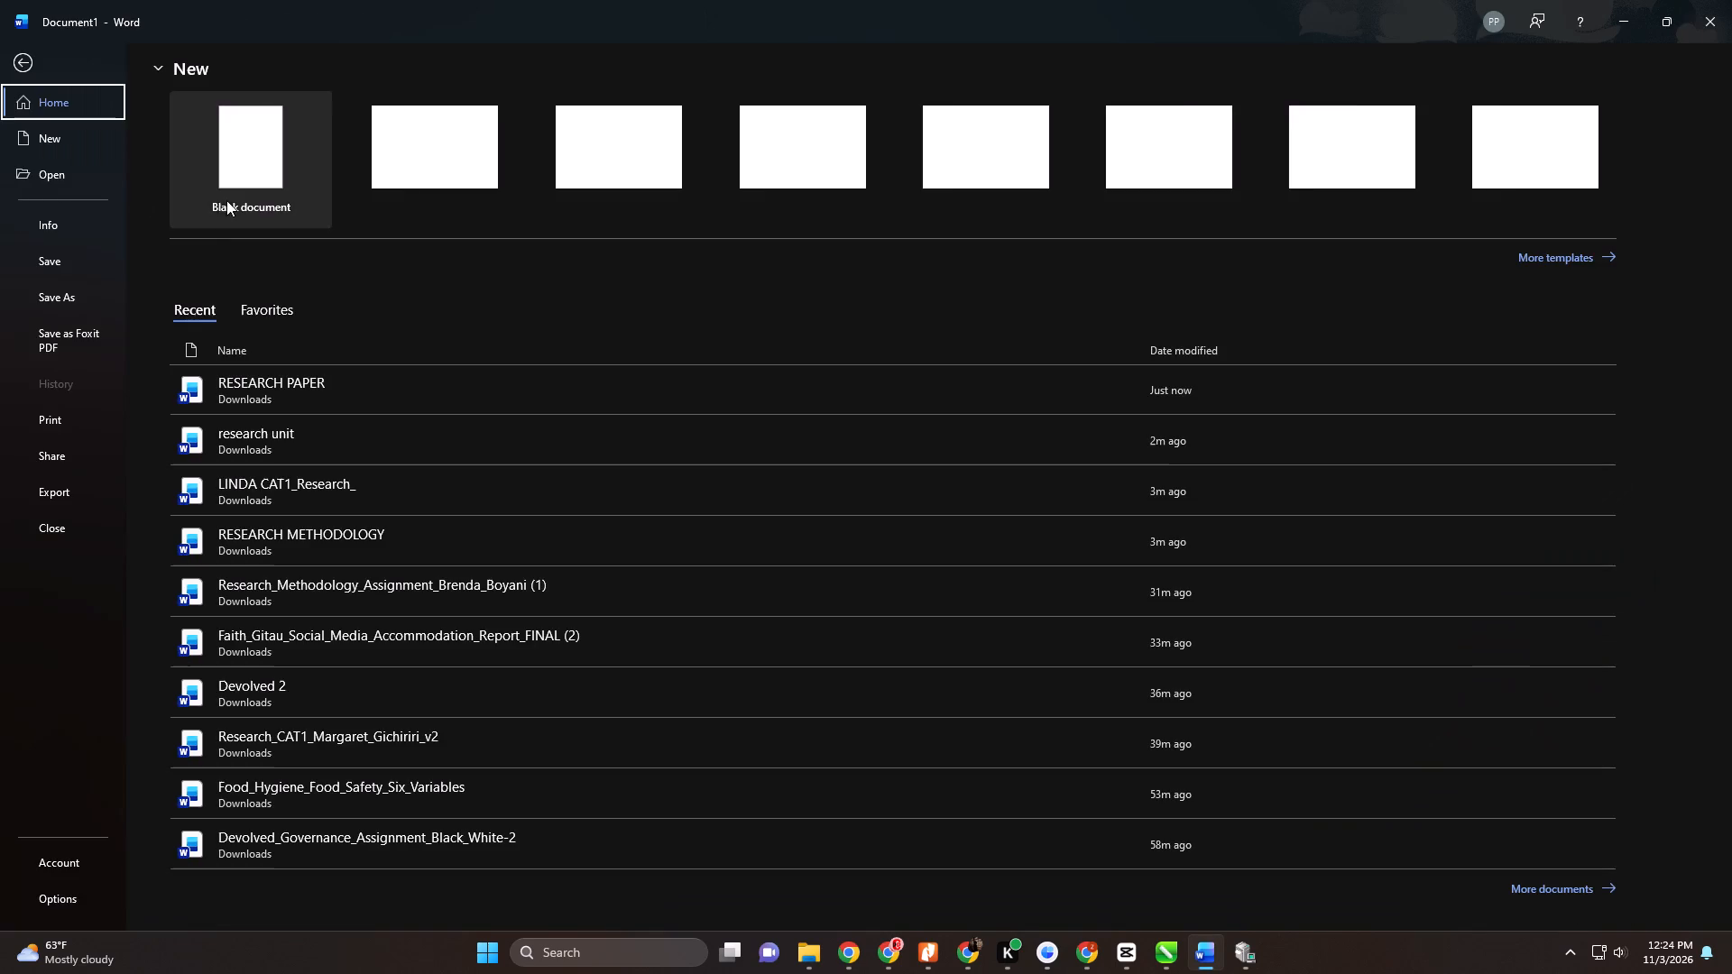
click(237, 176)
Insert the image "WhatsApp Image 2026-11-03 at 12.19.24" from the Downloads folder into the blank Word document.
click(795, 958)
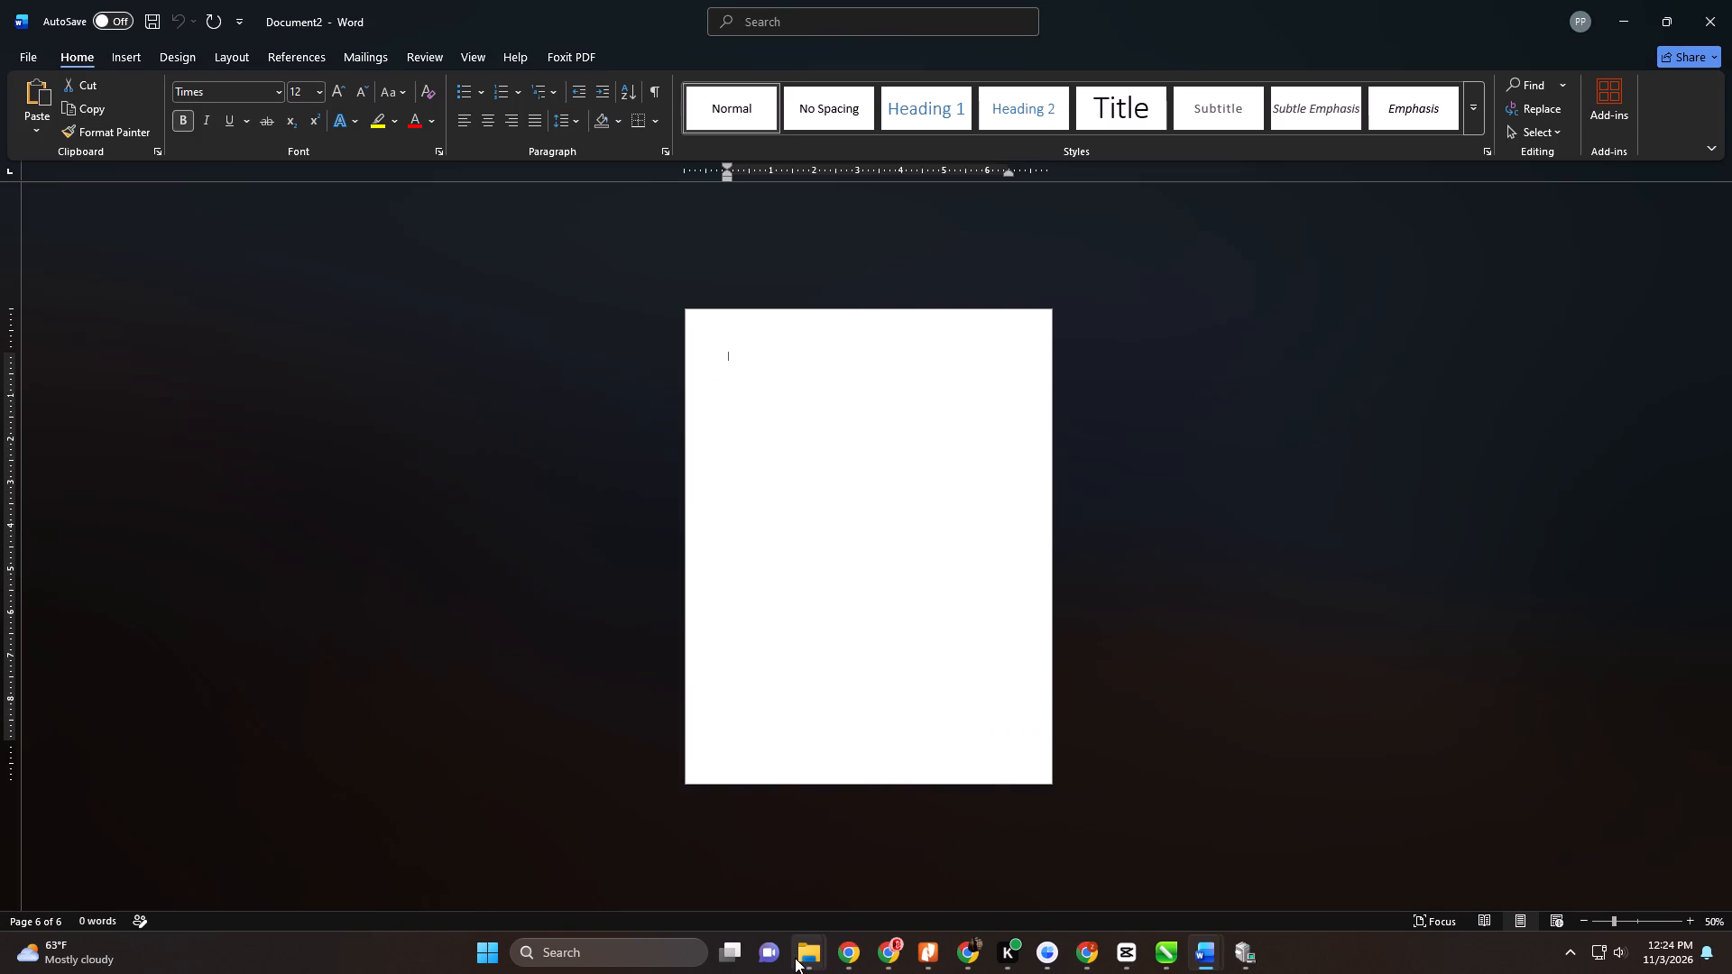
click(744, 878)
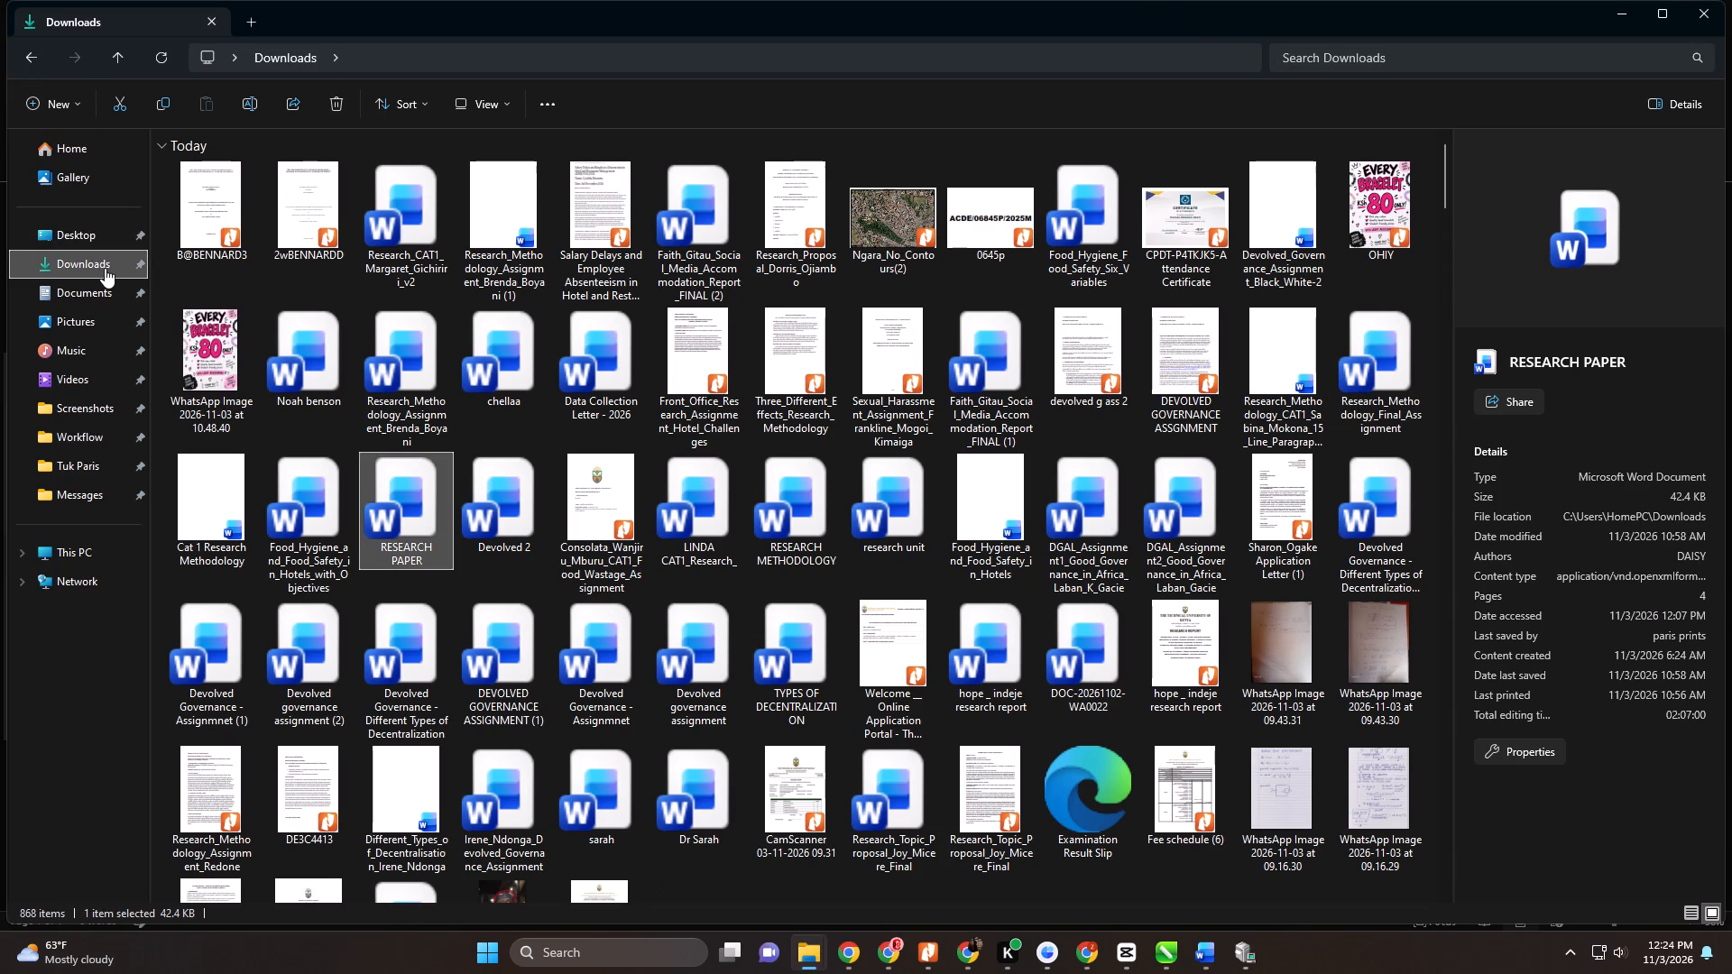
click(105, 268)
drag(221, 246, 812, 553)
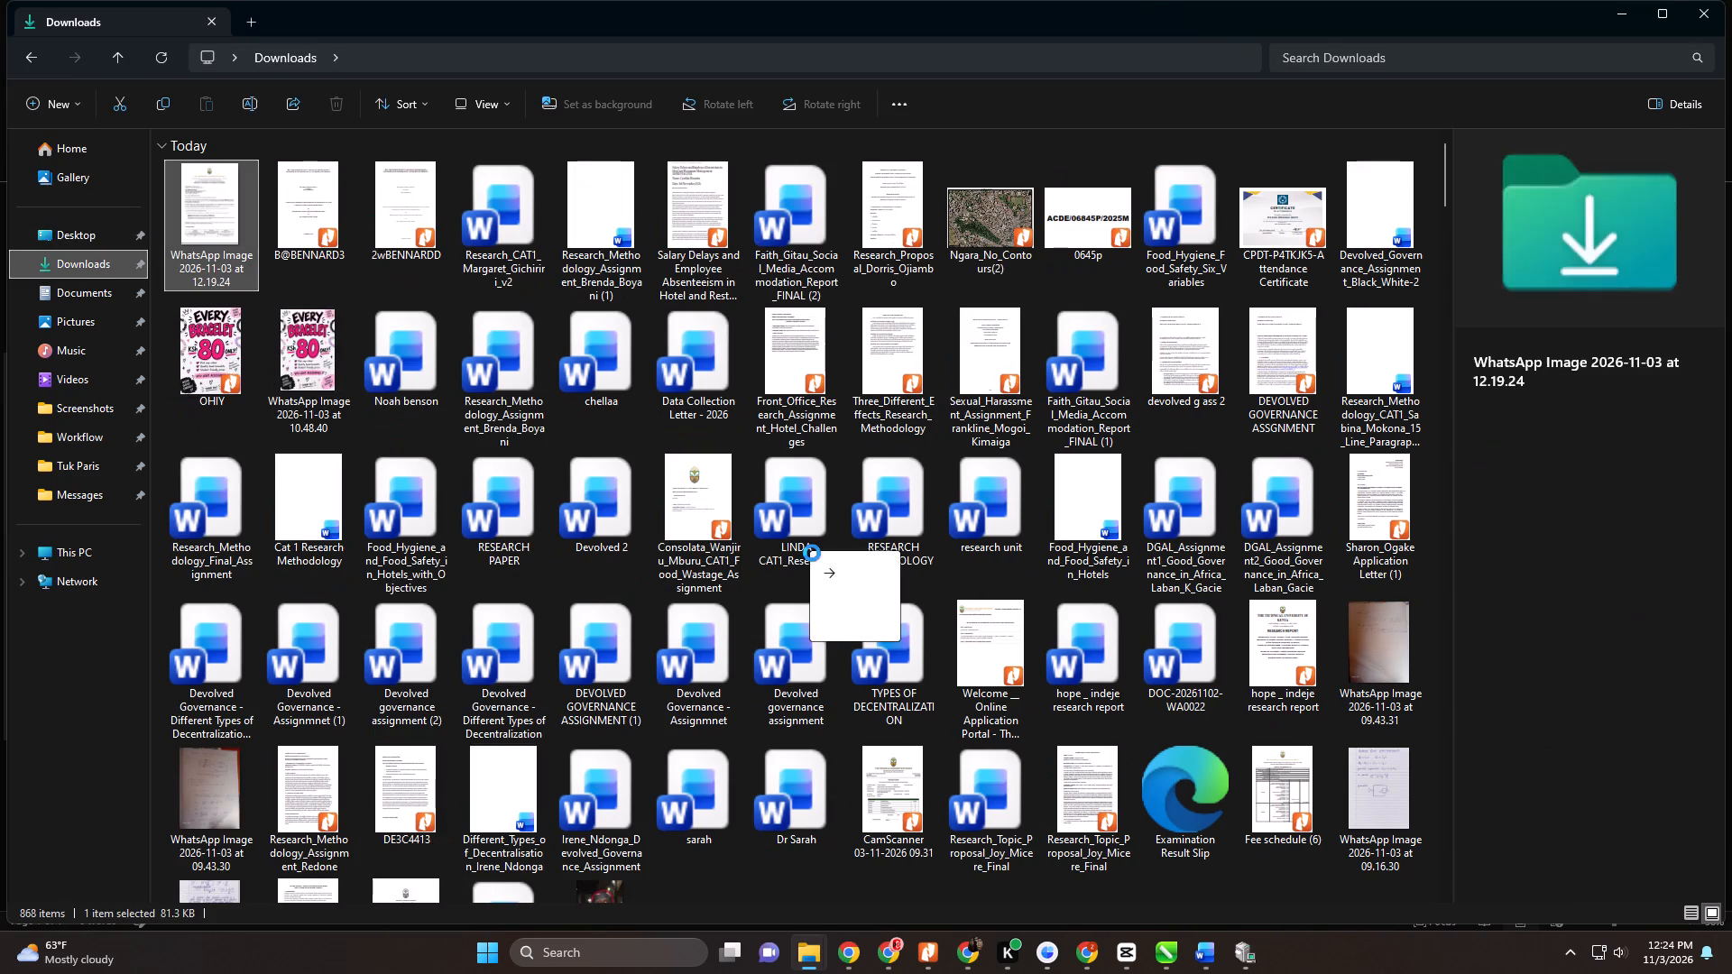
drag(812, 553, 1002, 822)
click(264, 227)
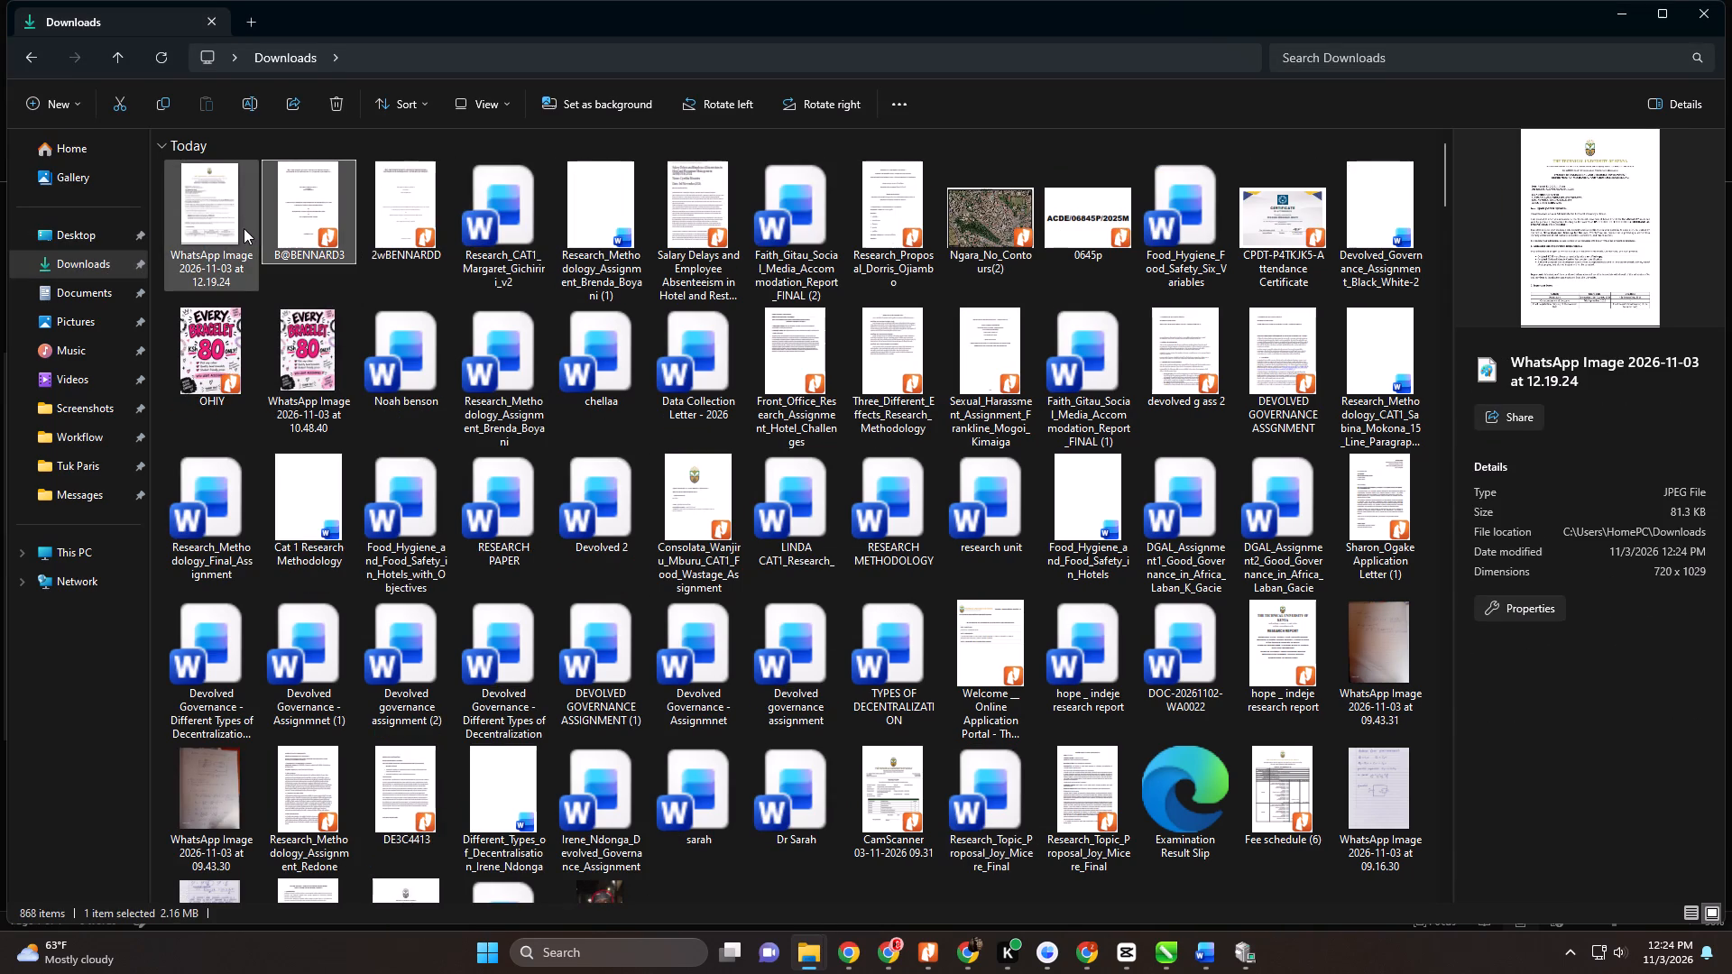
click(244, 228)
drag(223, 245, 1151, 938)
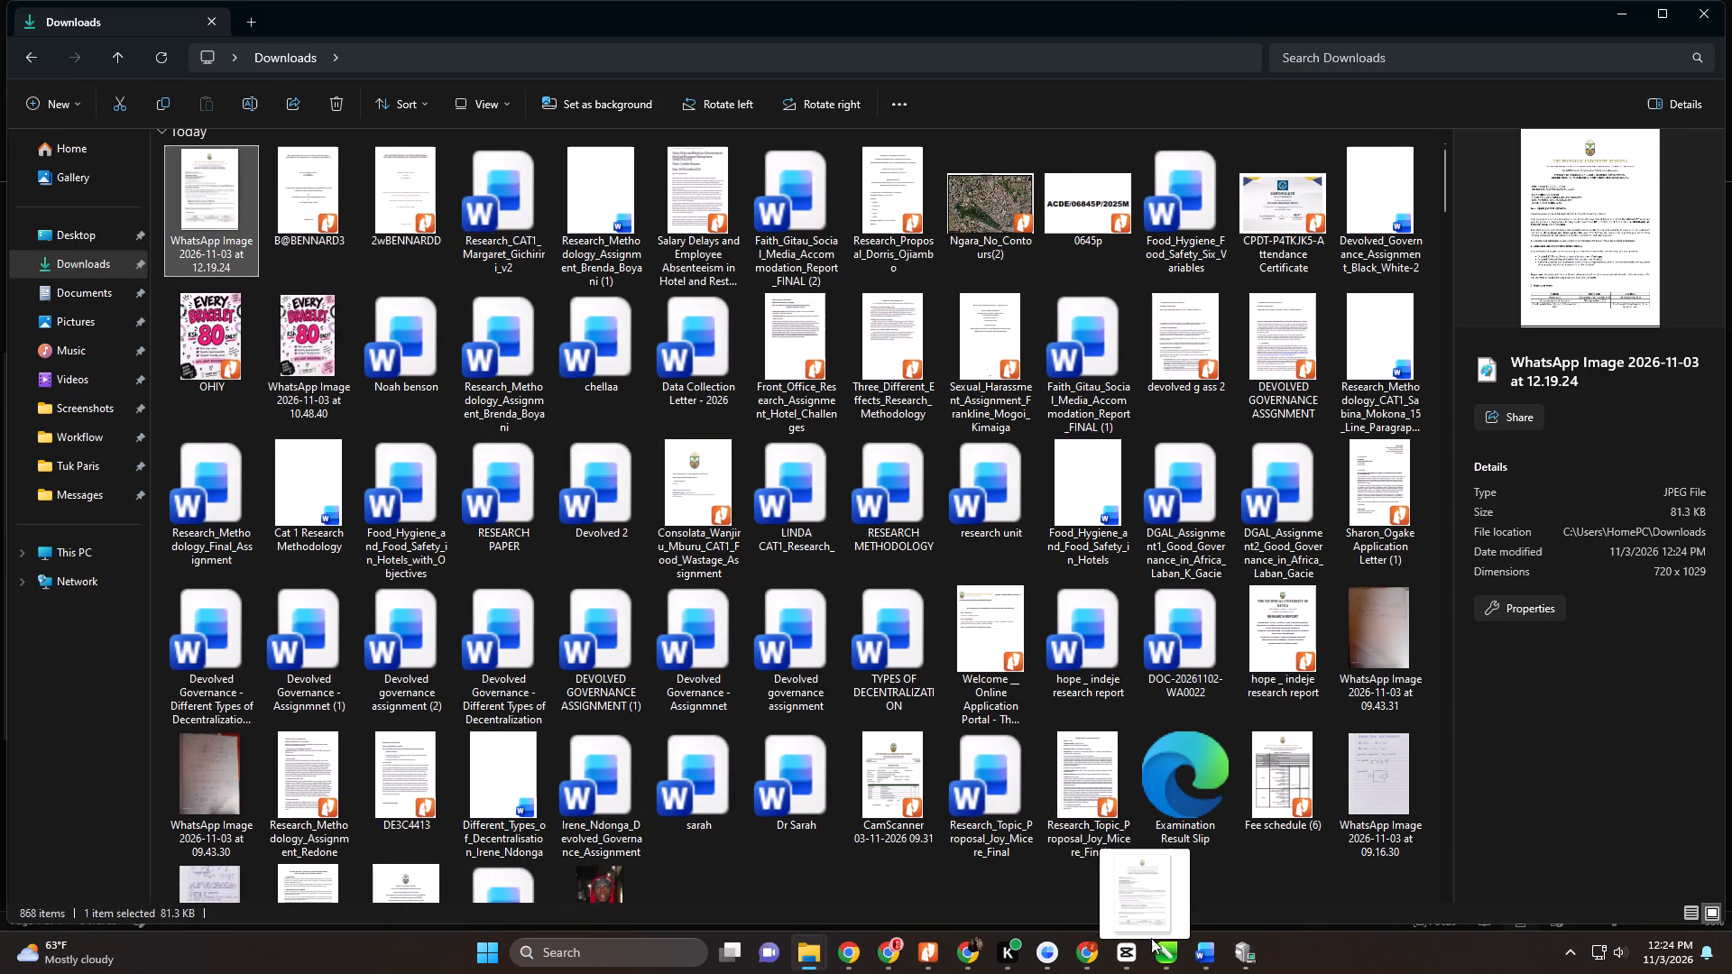
drag(1151, 938, 1321, 871)
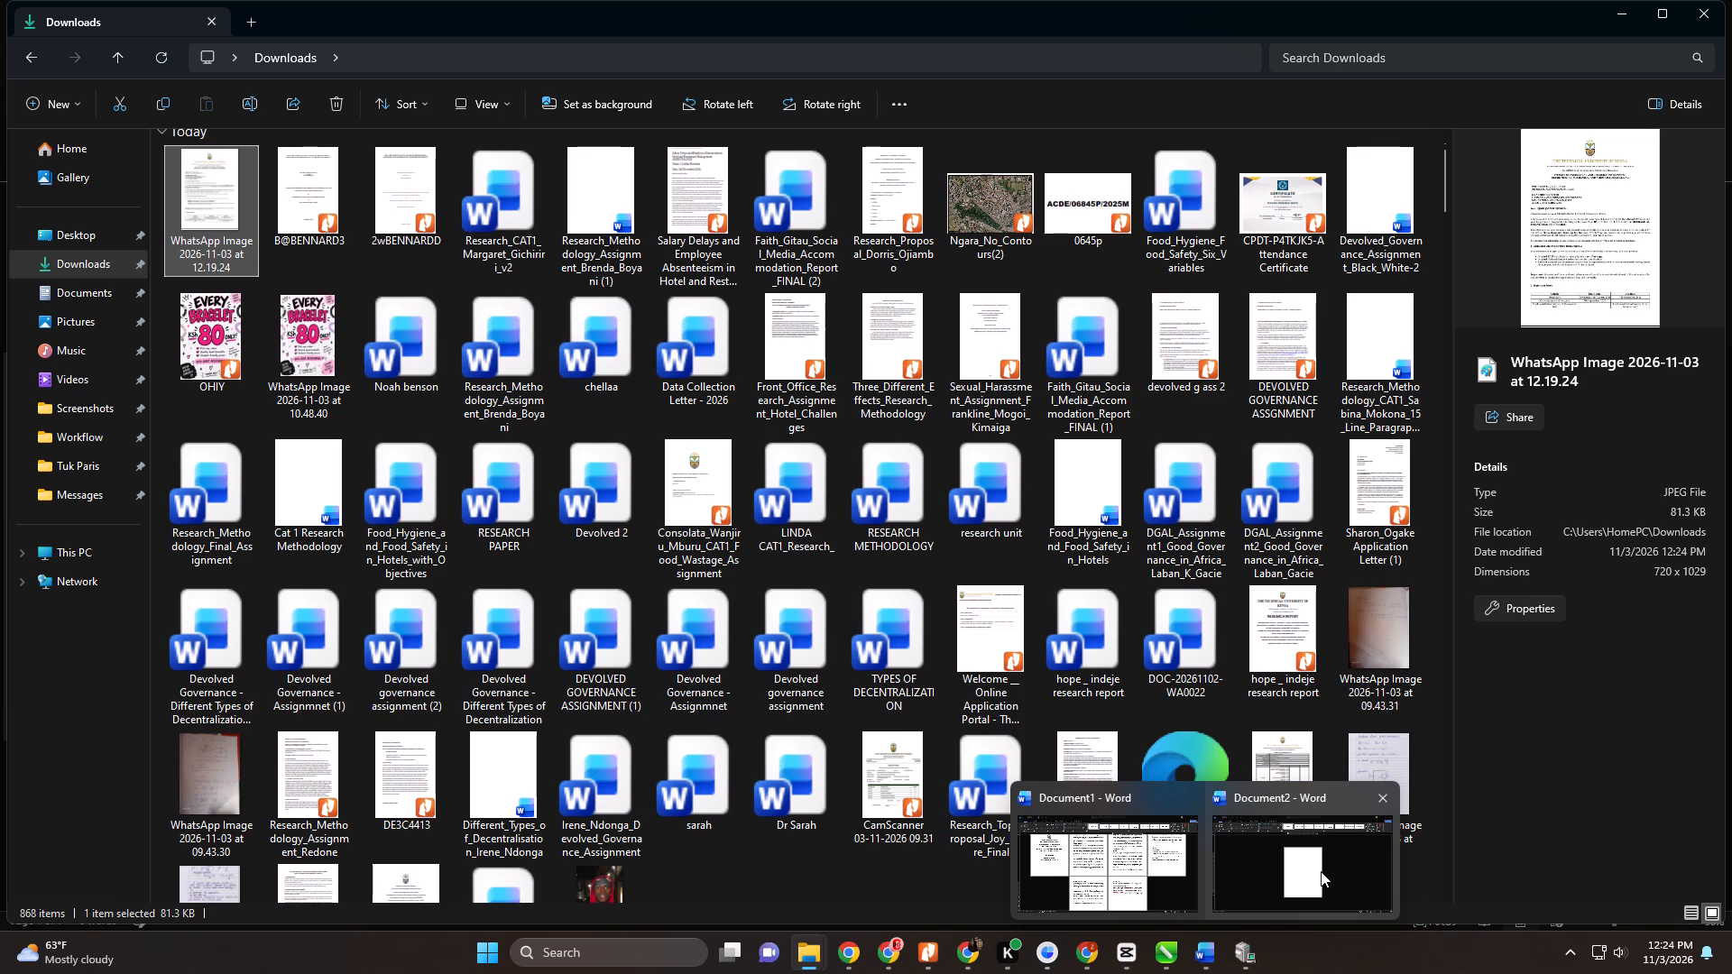
drag(1321, 871, 961, 432)
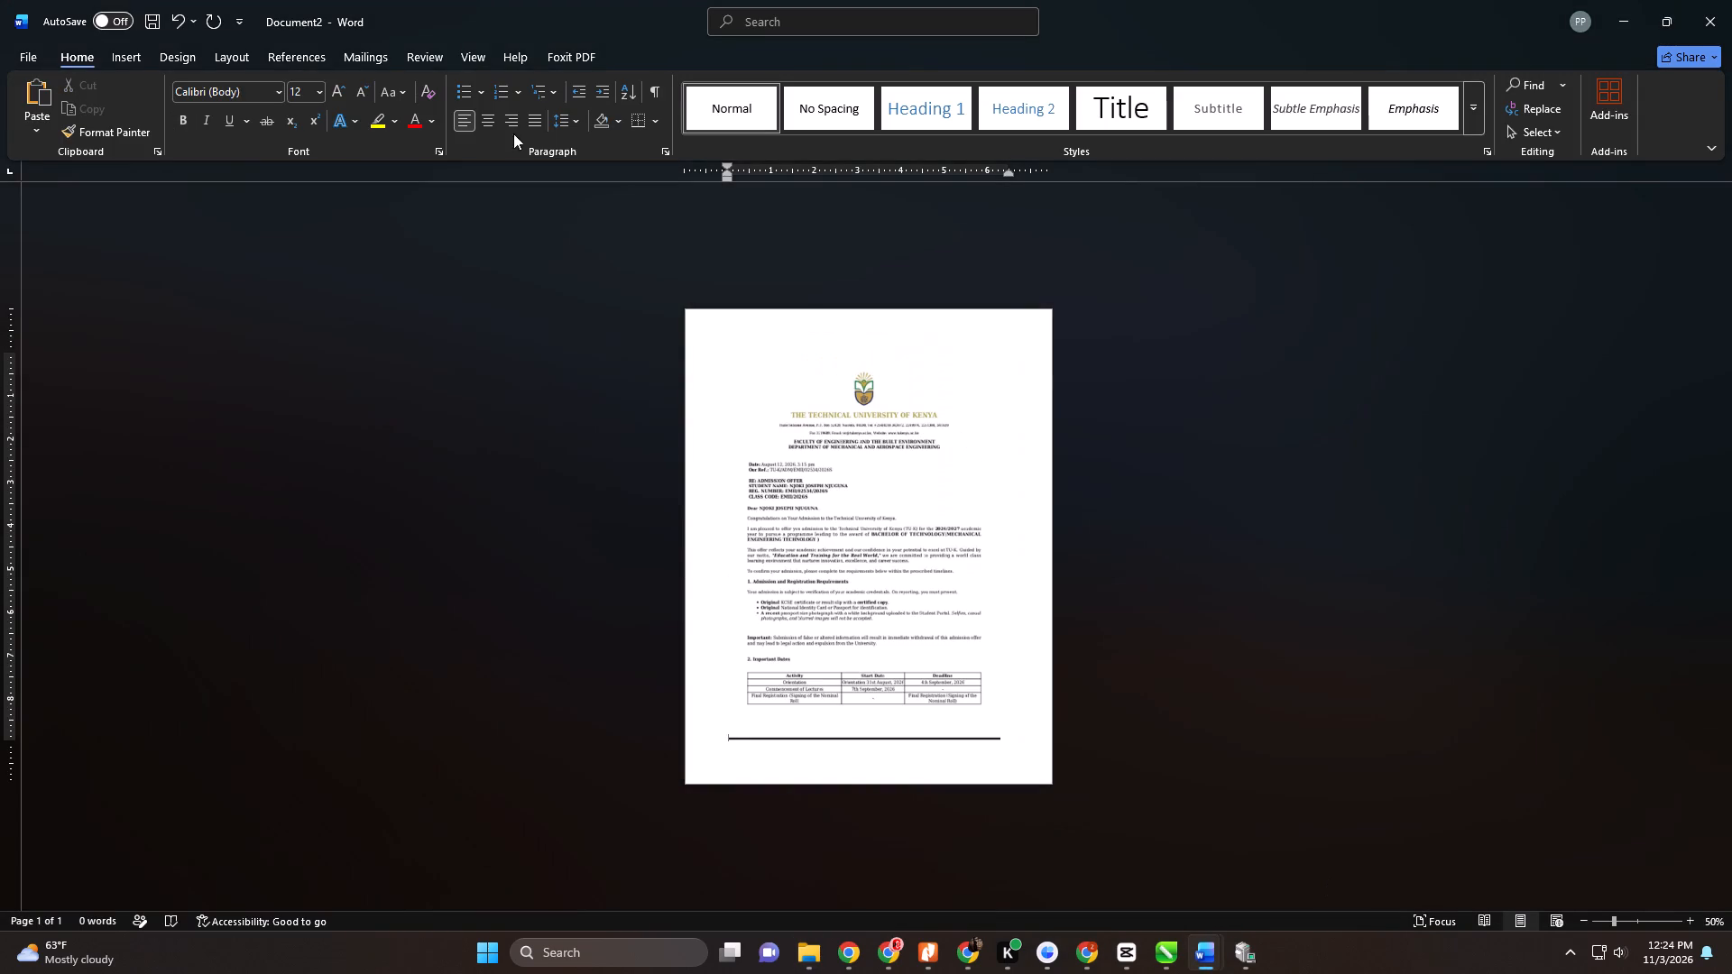
Open the print settings for the document containing the admission letter image.
click(30, 54)
click(47, 427)
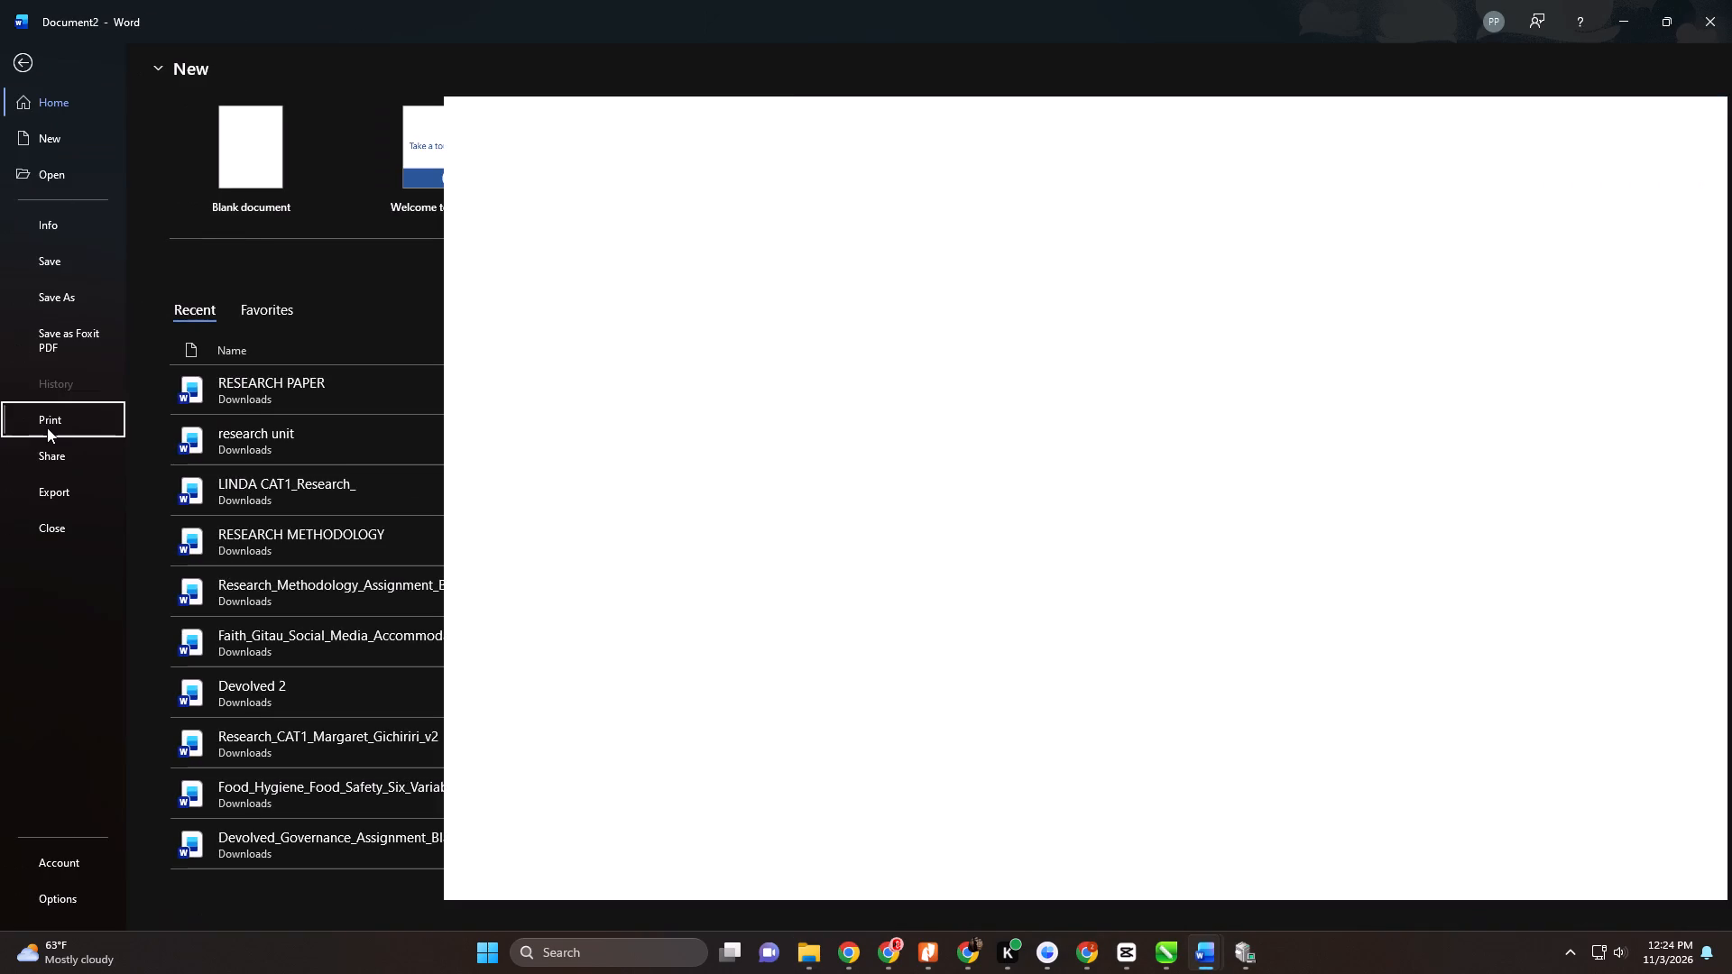
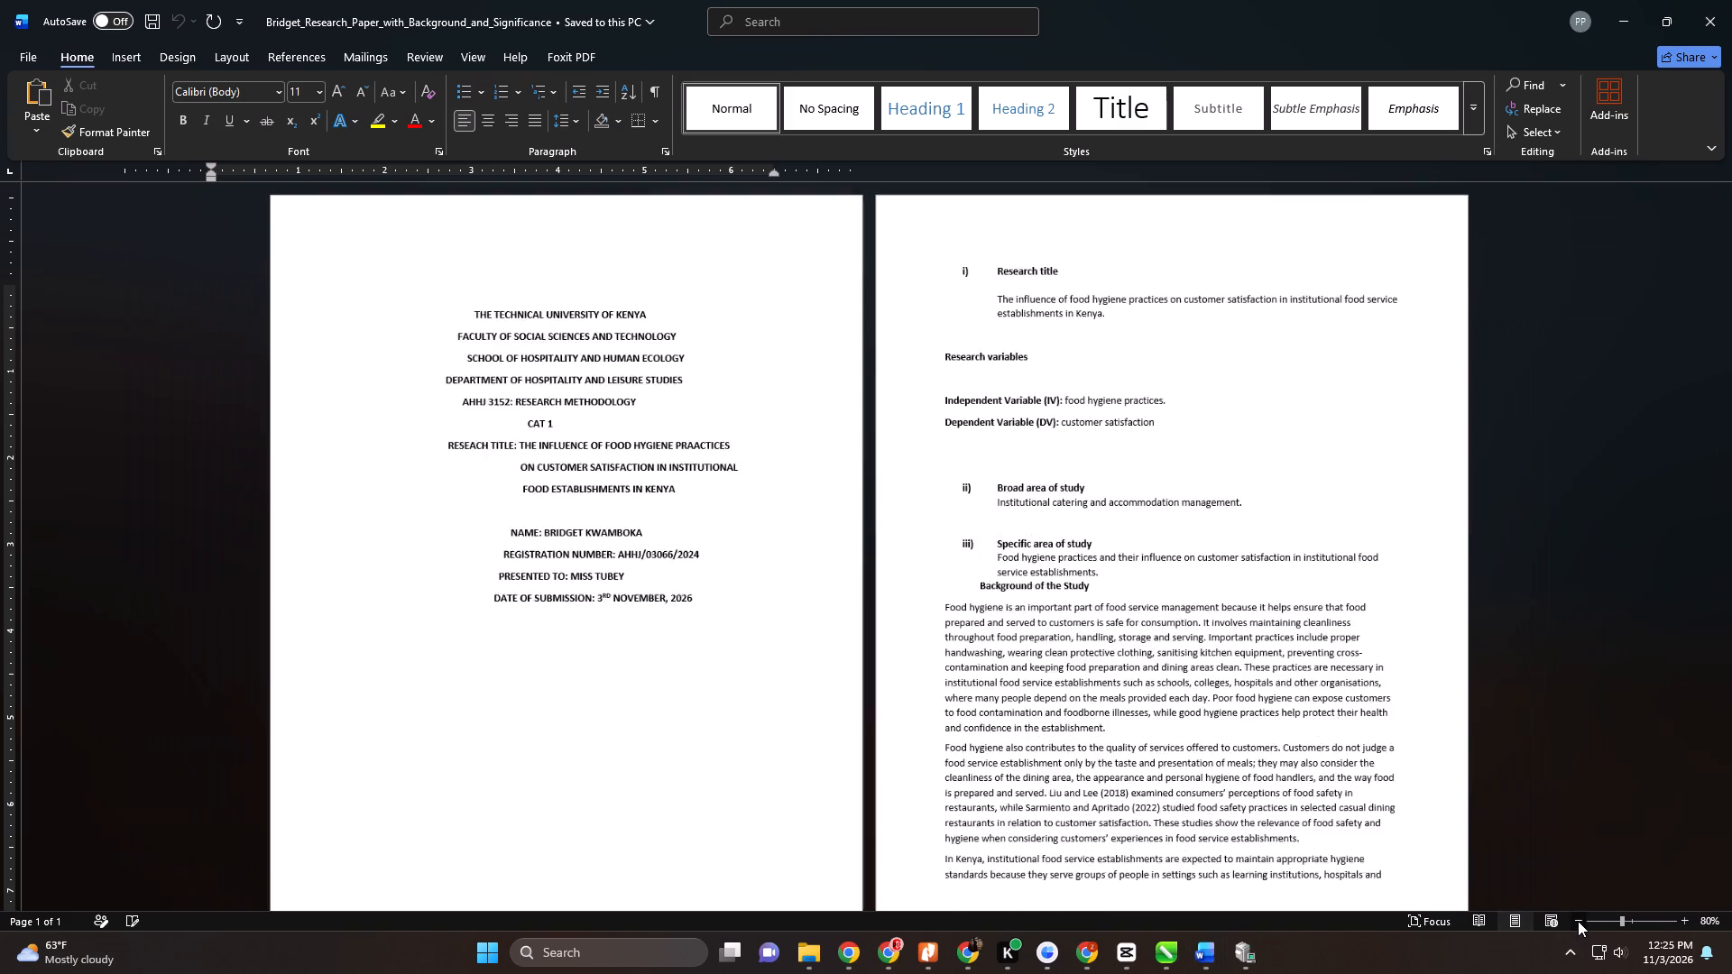
Zoom out to 40% and delete the blank space above the Research objectives heading.
click(1578, 921)
double_click(1578, 921)
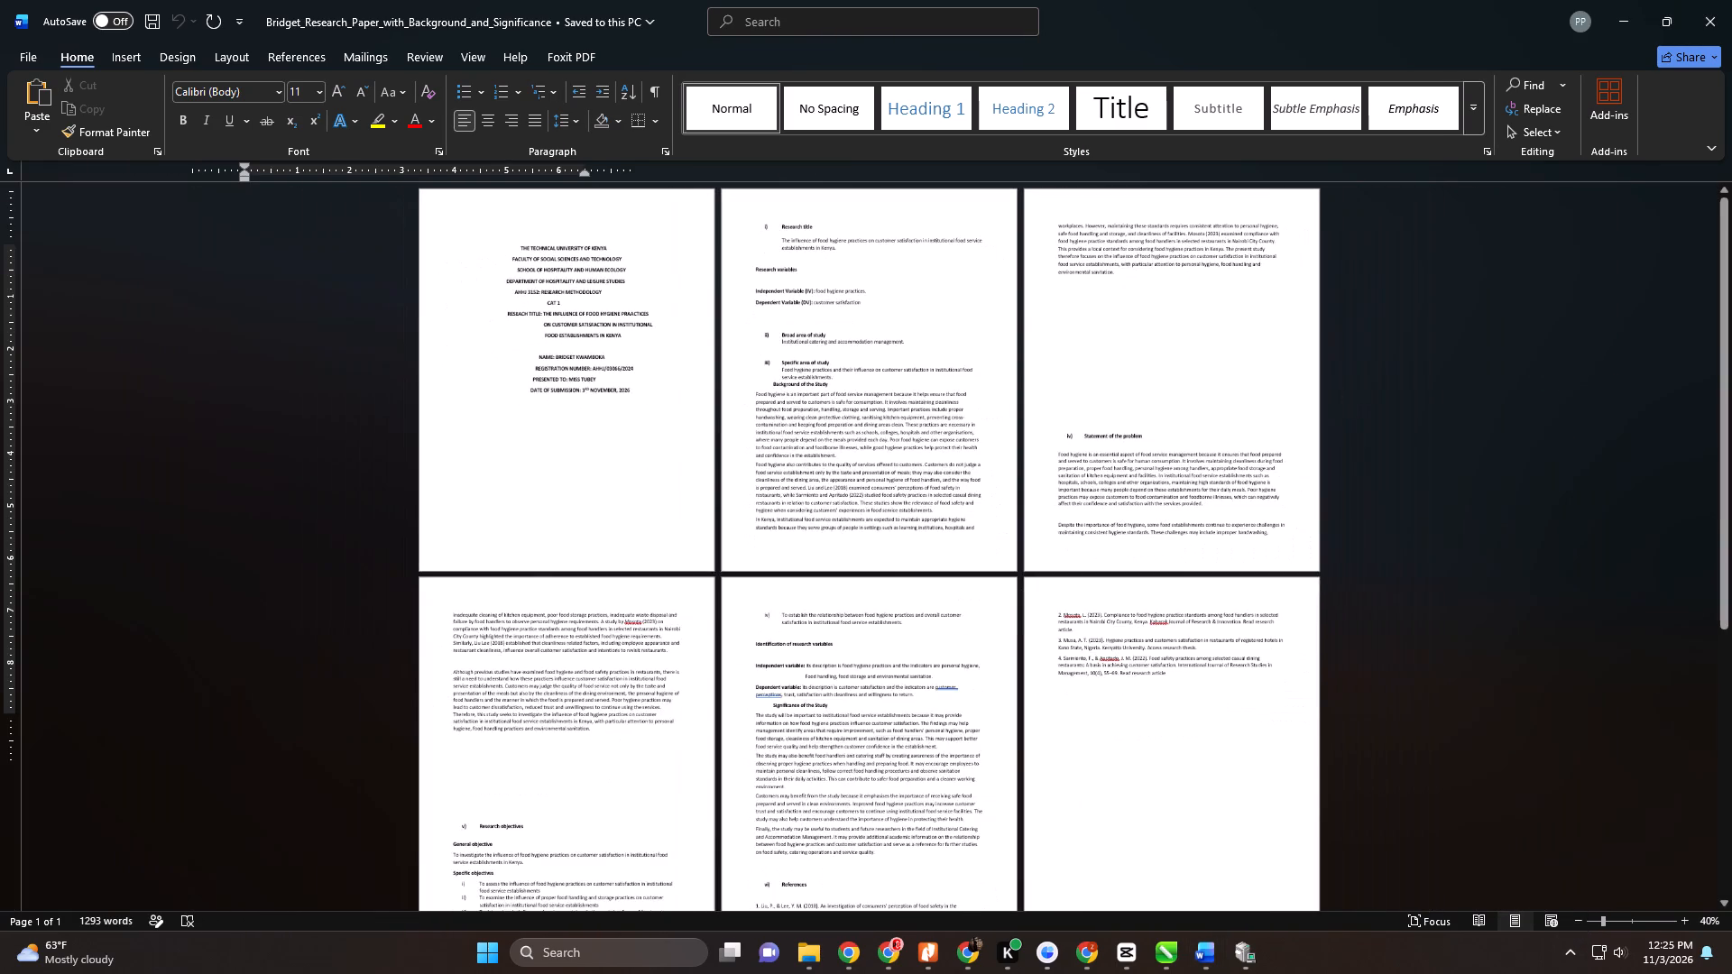
drag(1075, 369, 1095, 421)
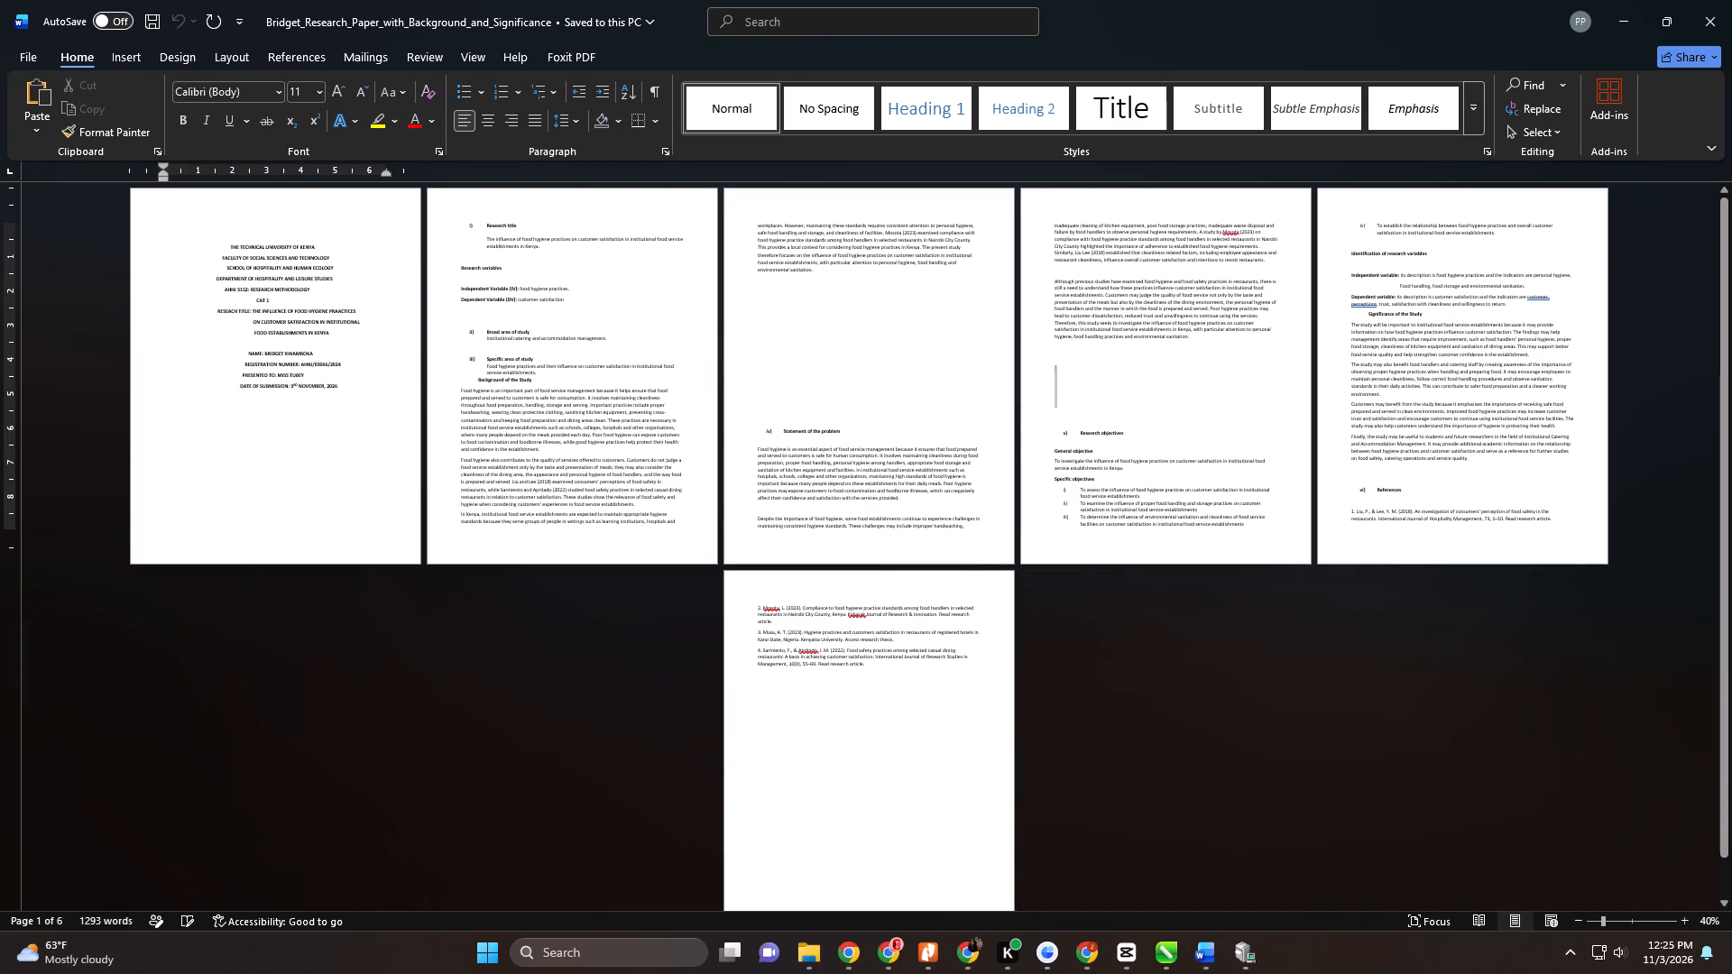
drag(1095, 421, 1094, 417)
key(Delete)
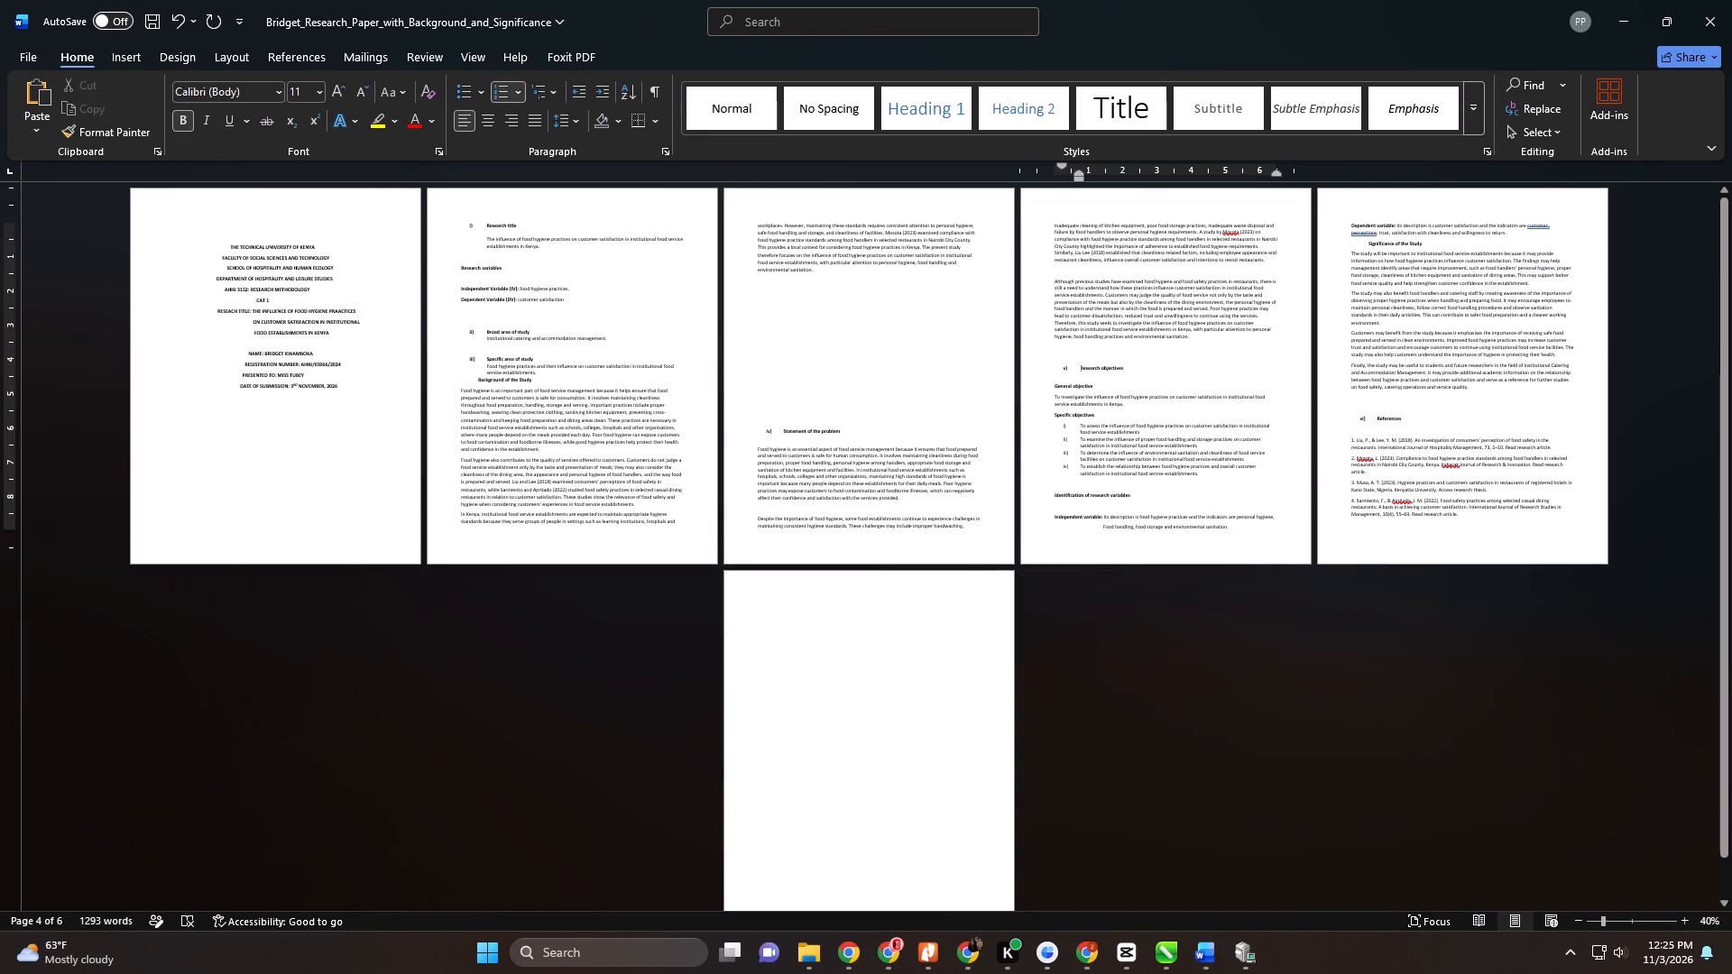
click(1036, 351)
key(Delete)
key(Delete)
Delete the blank lines between the end of the background text and the Statement of the problem heading.
drag(764, 295, 783, 308)
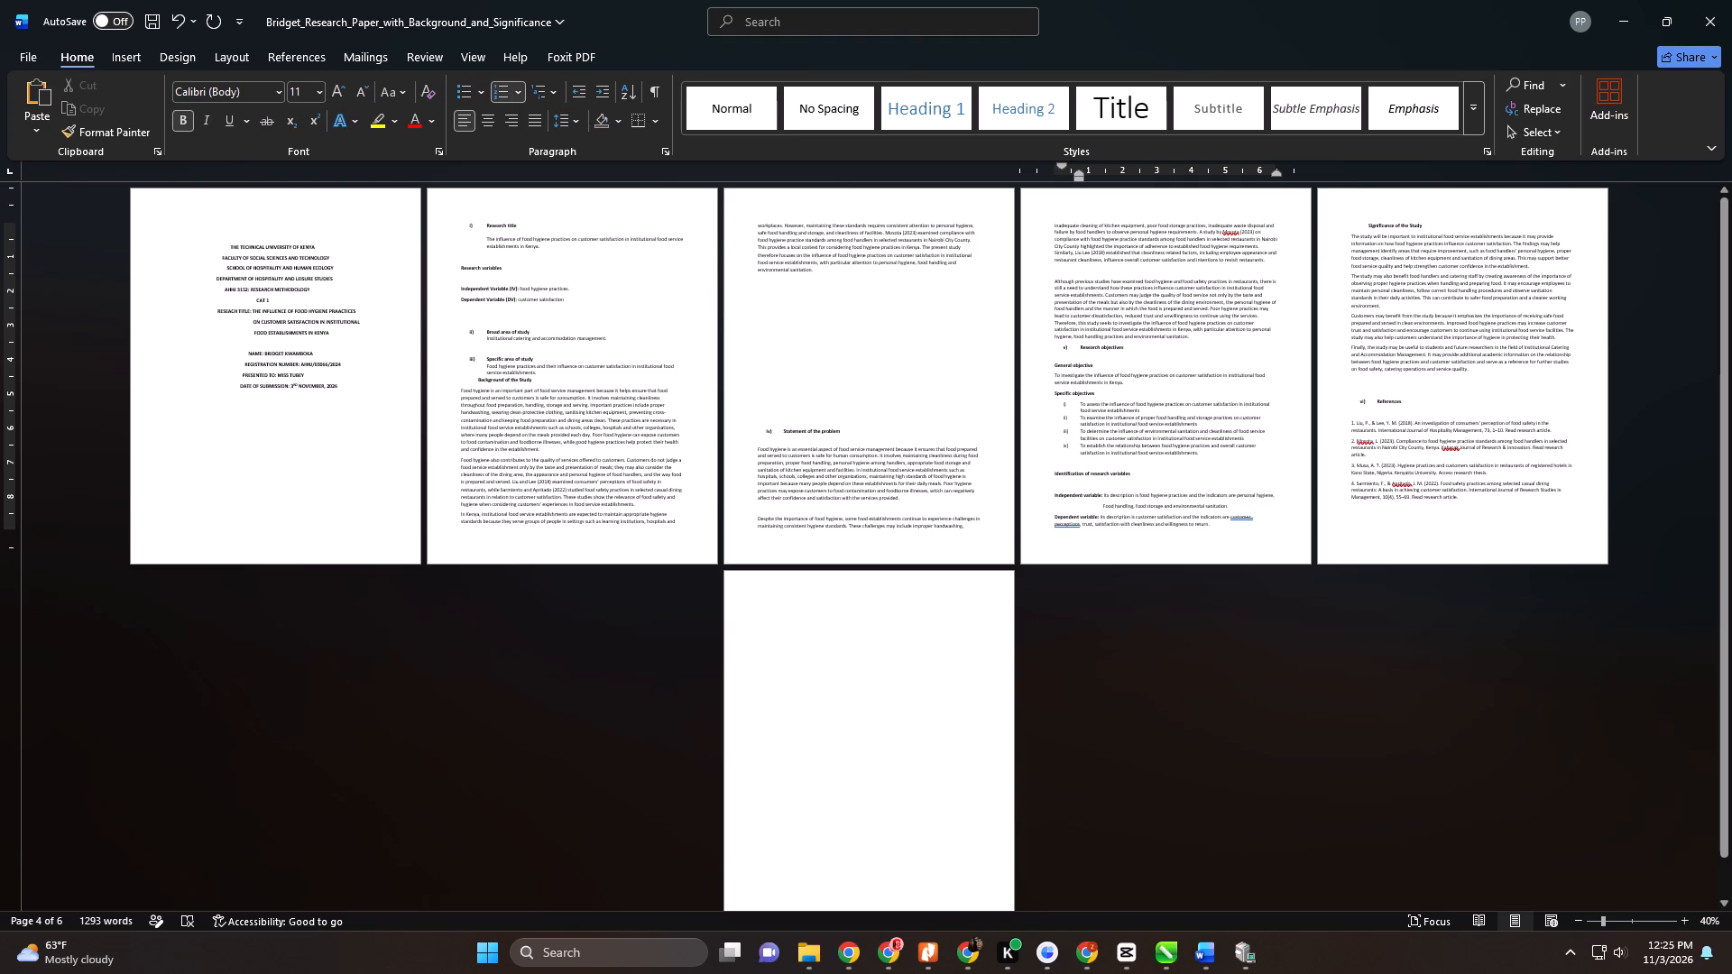
drag(783, 308, 861, 410)
key(Delete)
key(Delete)
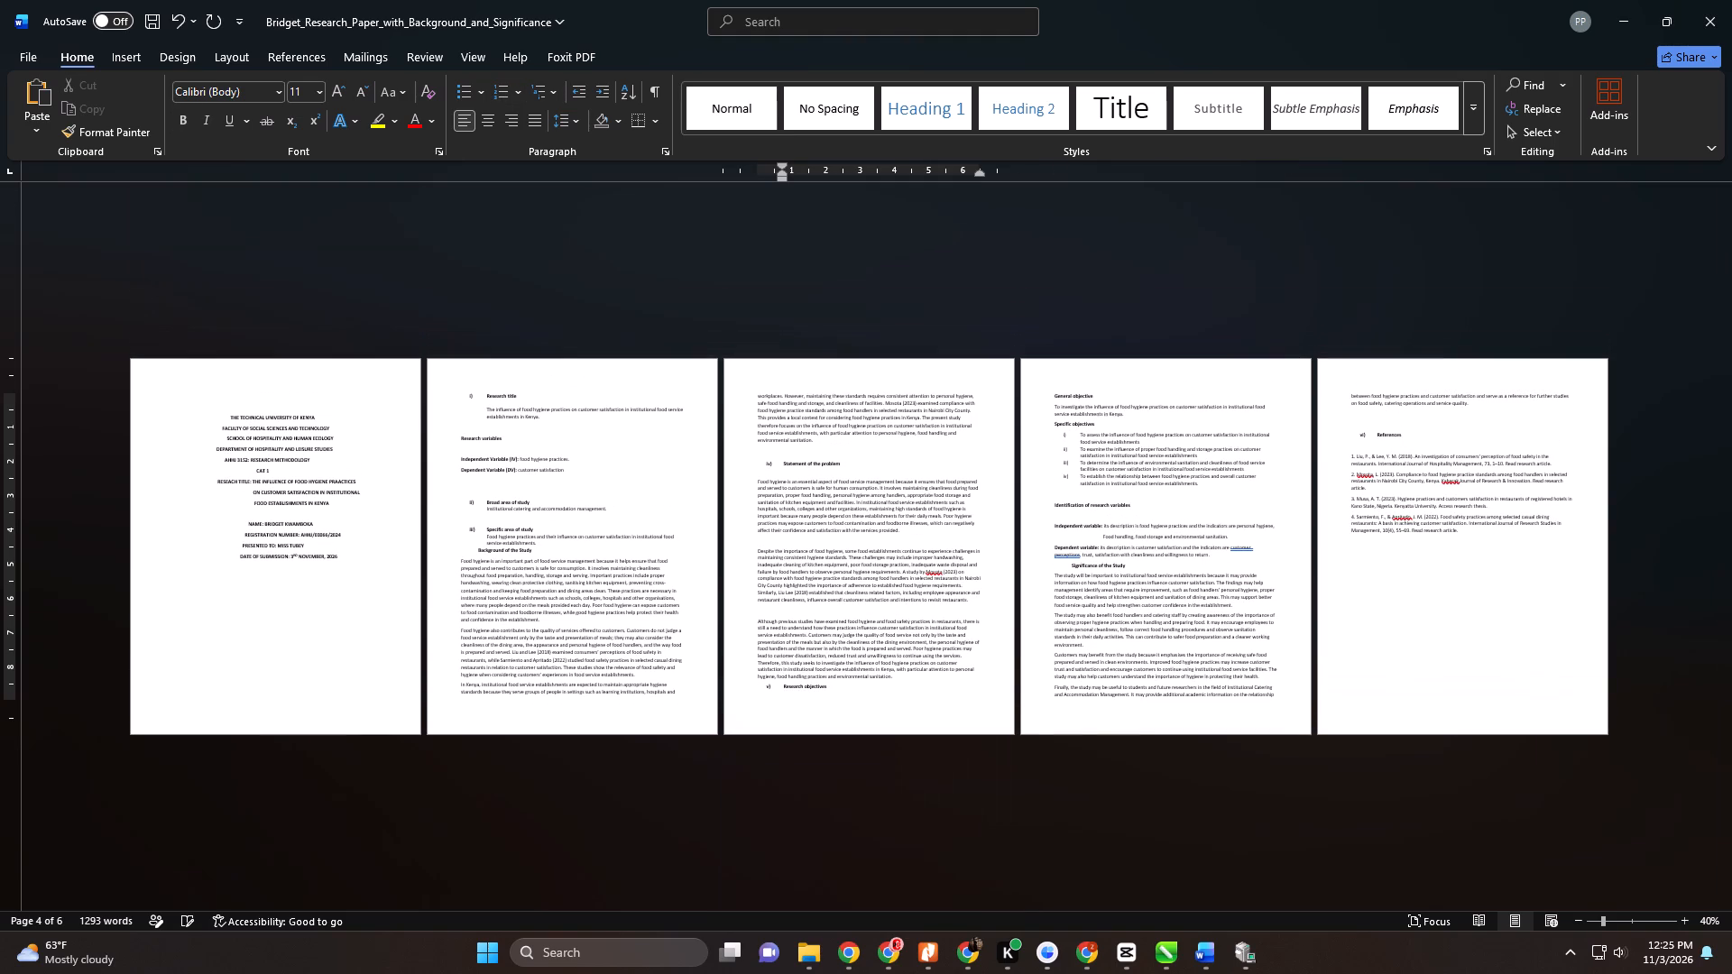
click(788, 452)
key(Delete)
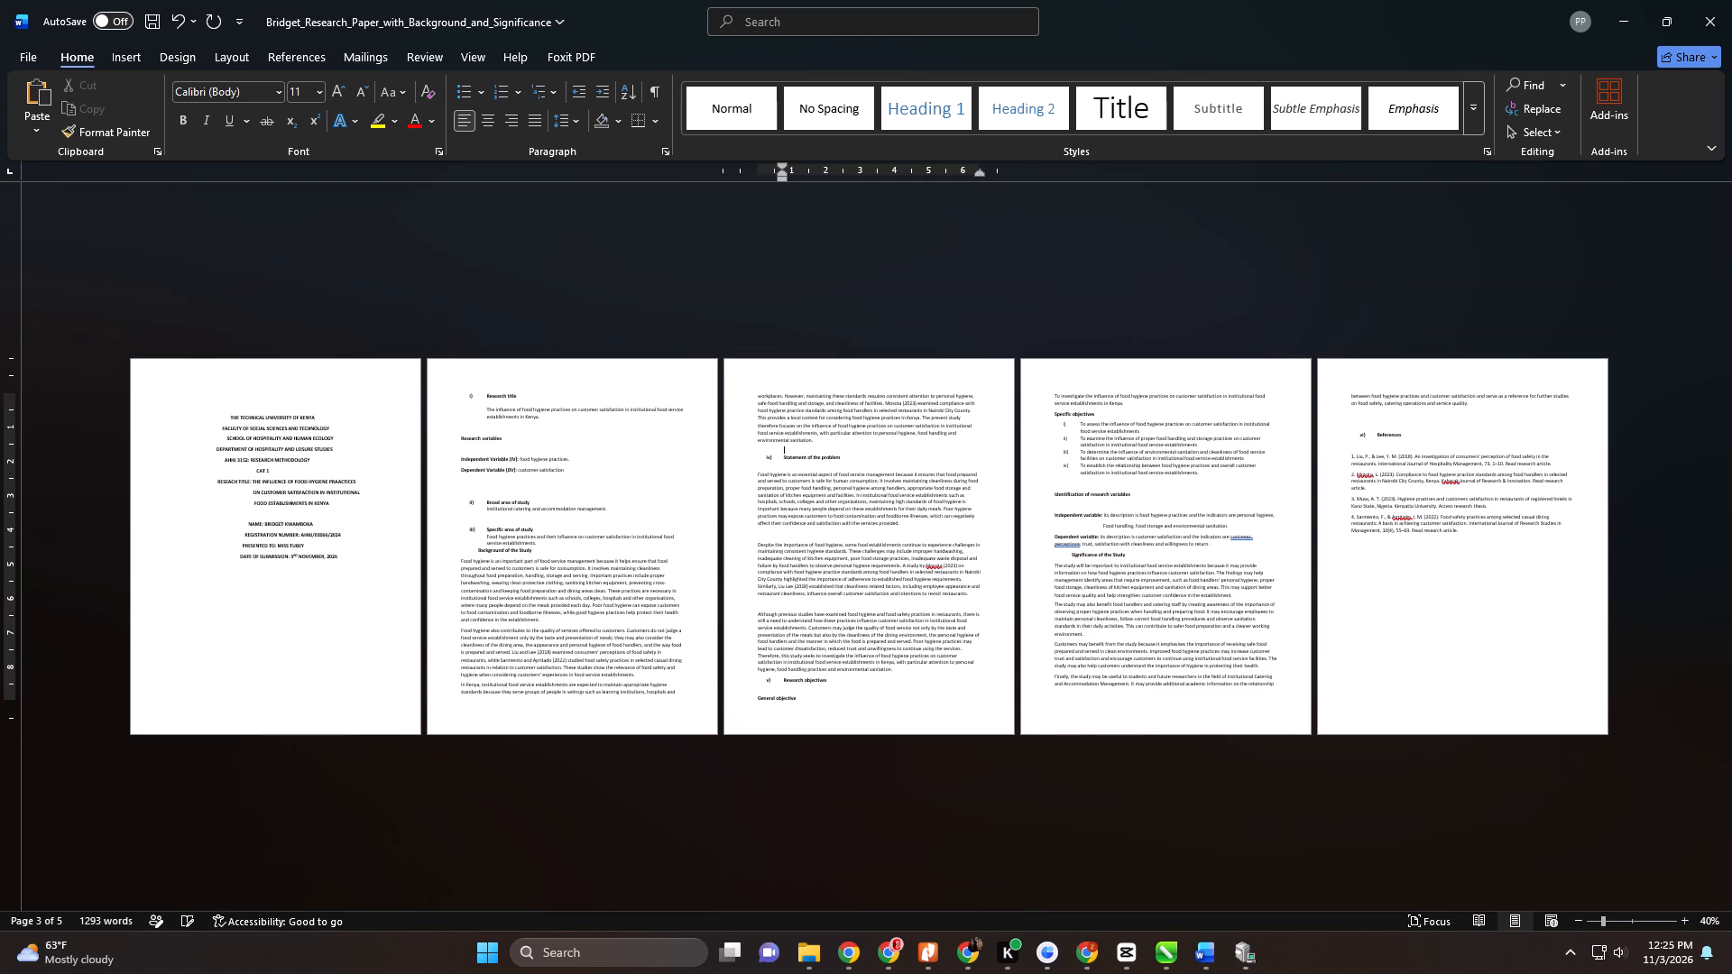
Delete the extra blank lines above the Identification of research variables heading and above the References heading.
click(1072, 485)
key(Delete)
click(1375, 392)
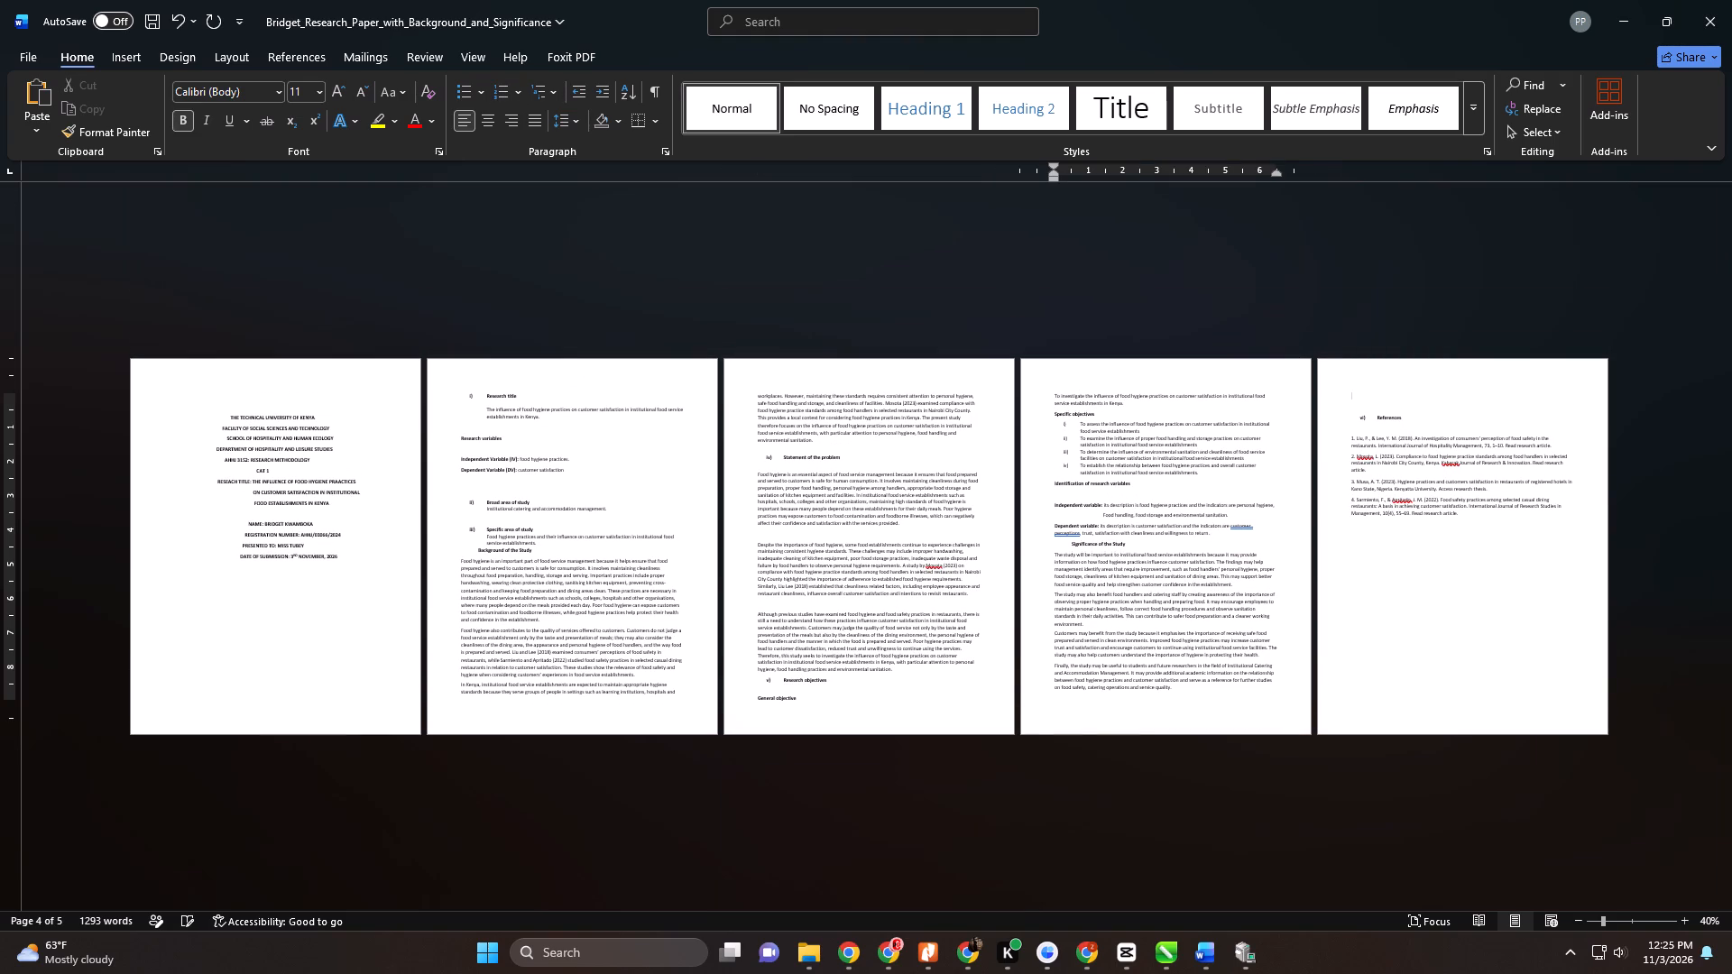
key(Delete)
key(Delete)
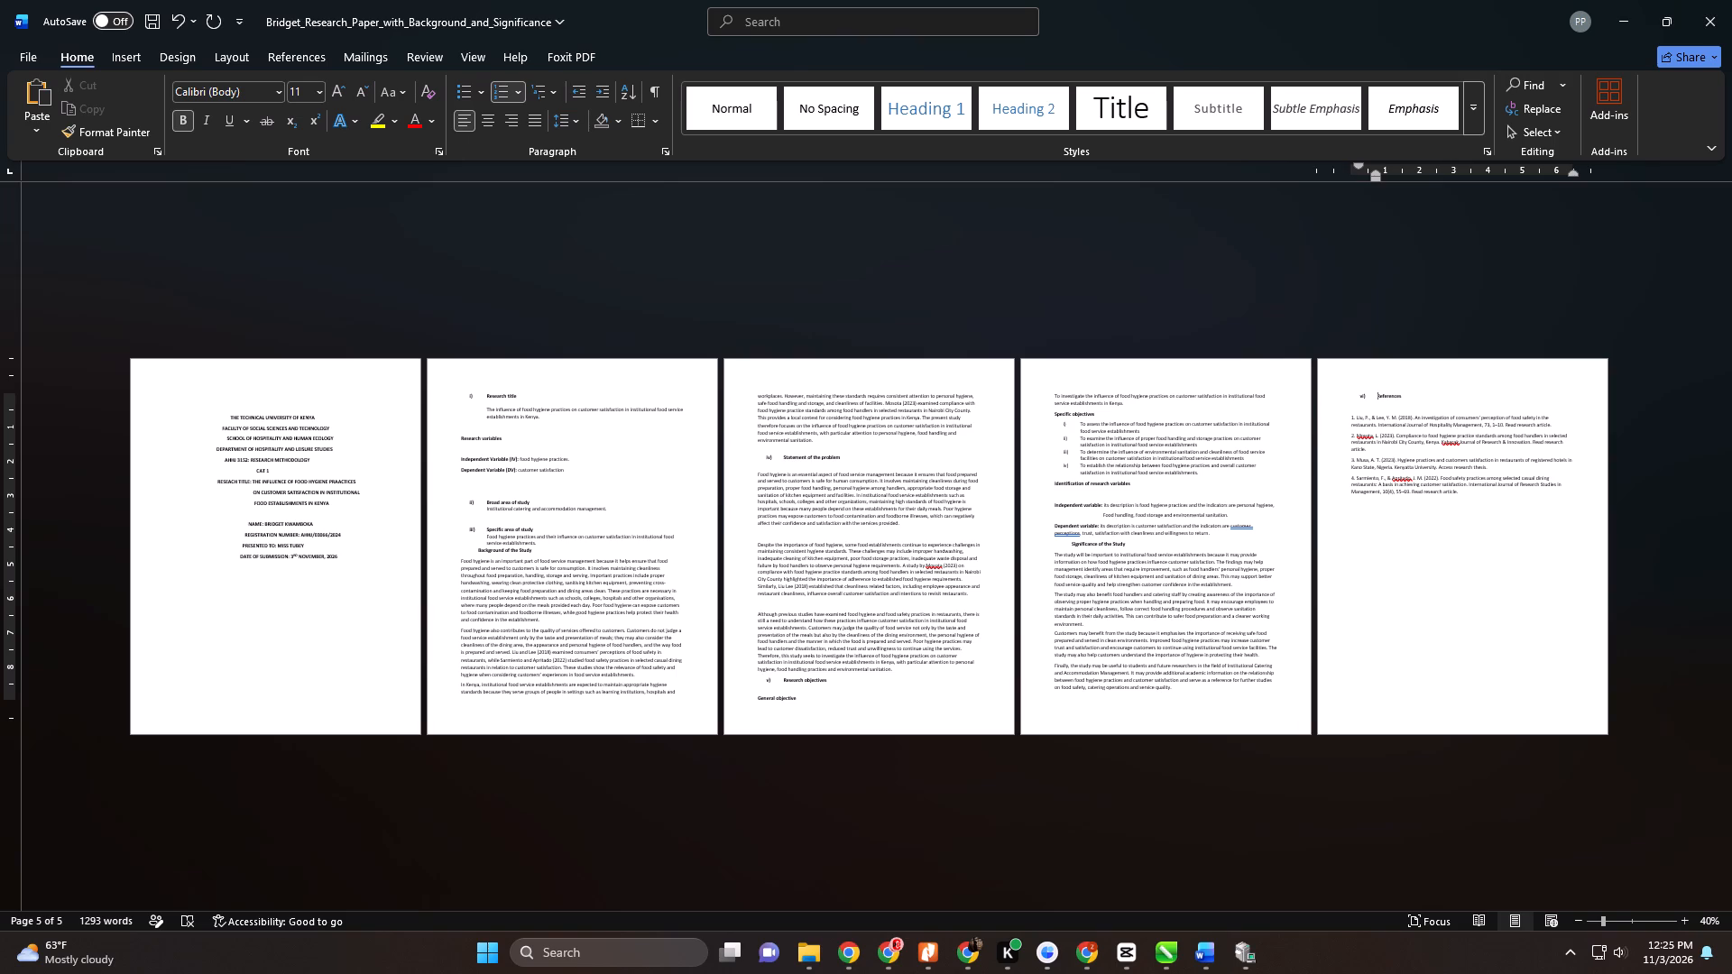
Delete the blank lines around the Research variables heading and above the Broad area of study heading on page 2.
click(483, 430)
key(Delete)
click(484, 438)
key(Delete)
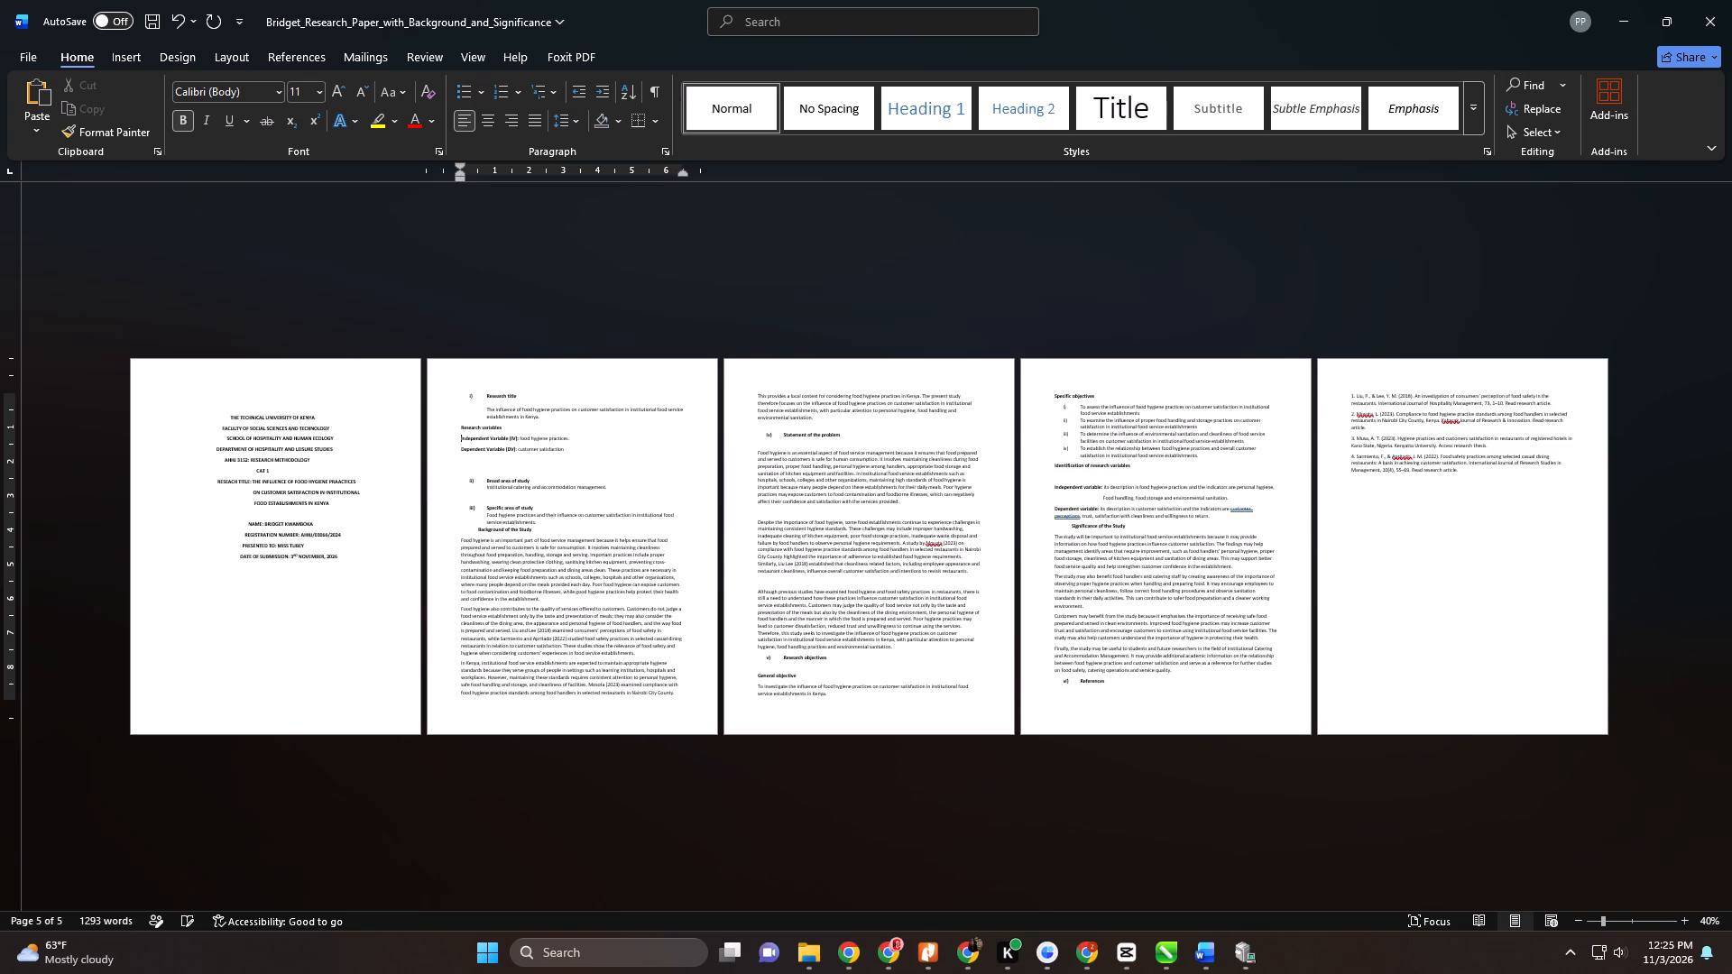
click(507, 464)
key(Delete)
key(Delete)
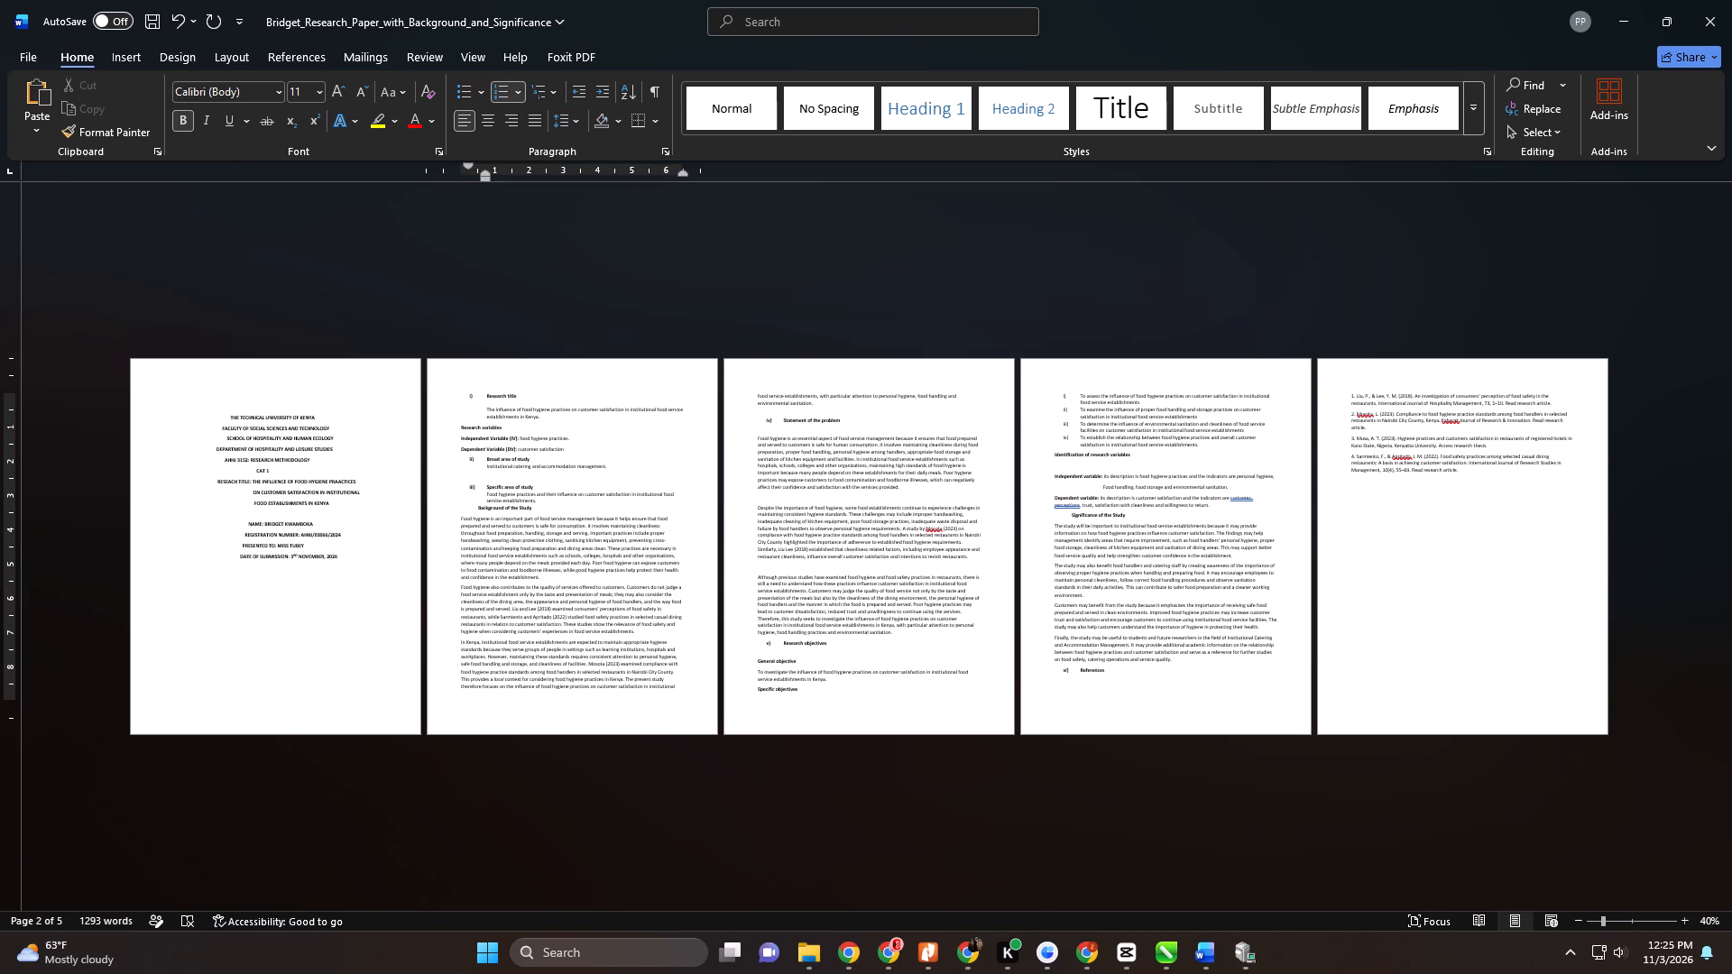
Delete the blank lines between the Statement of the problem paragraphs and the one under the References heading.
click(810, 499)
key(Delete)
click(817, 557)
key(Delete)
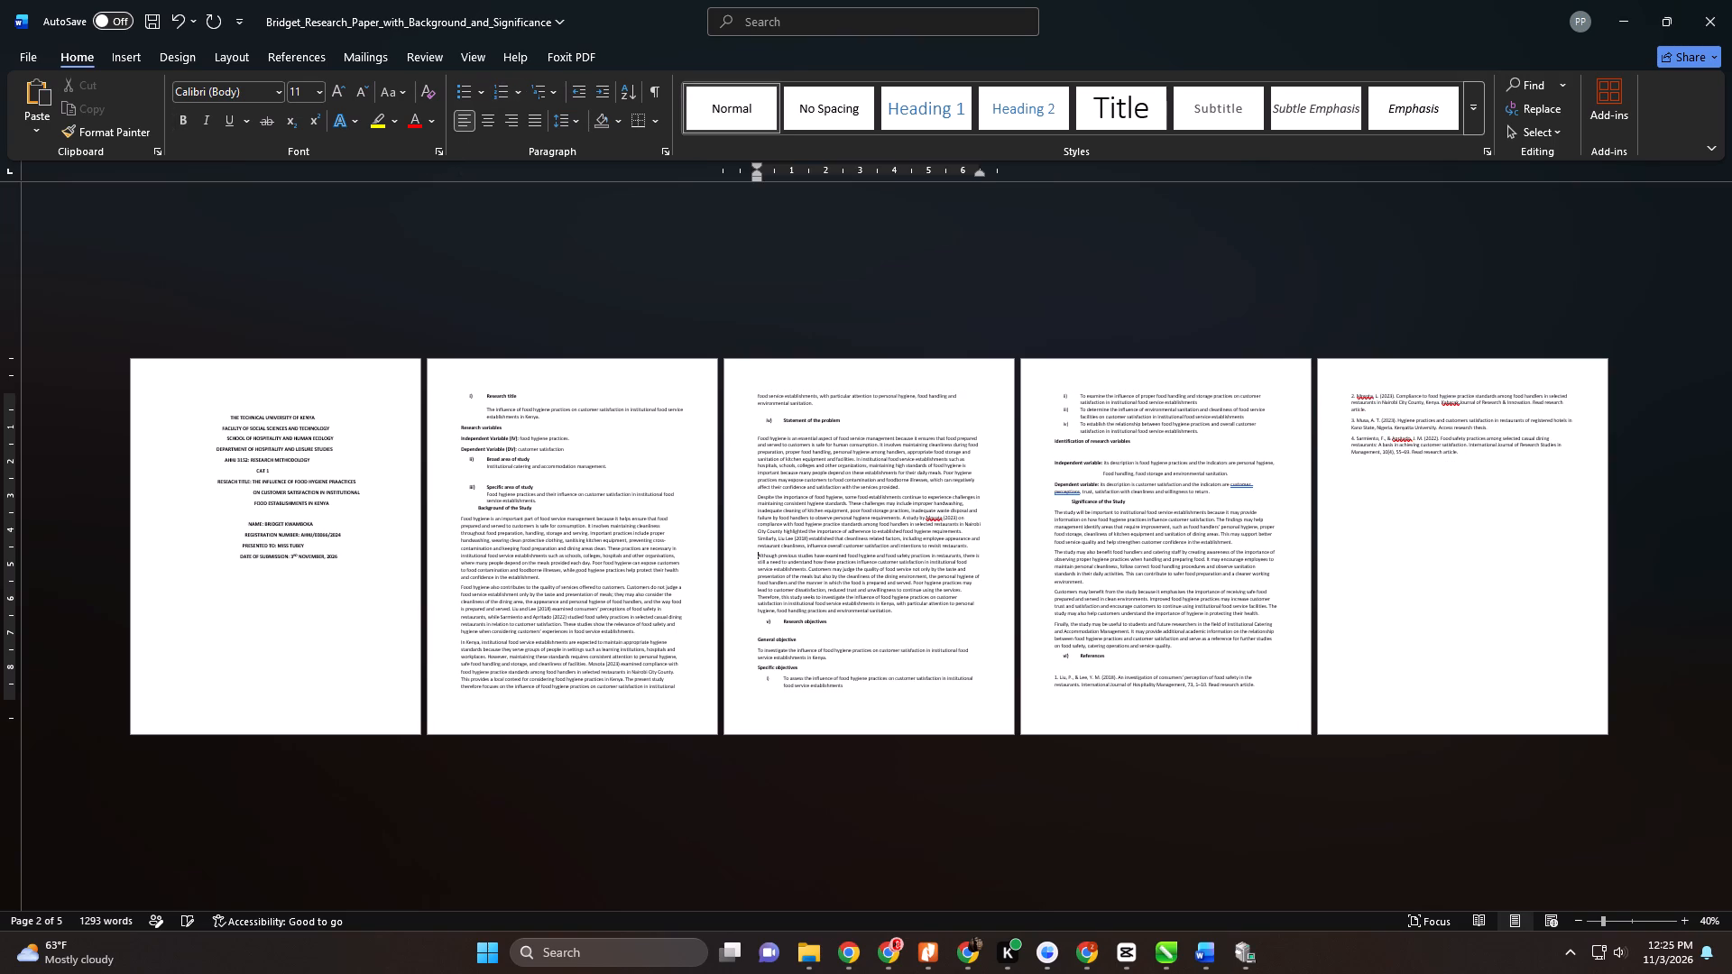
click(1089, 671)
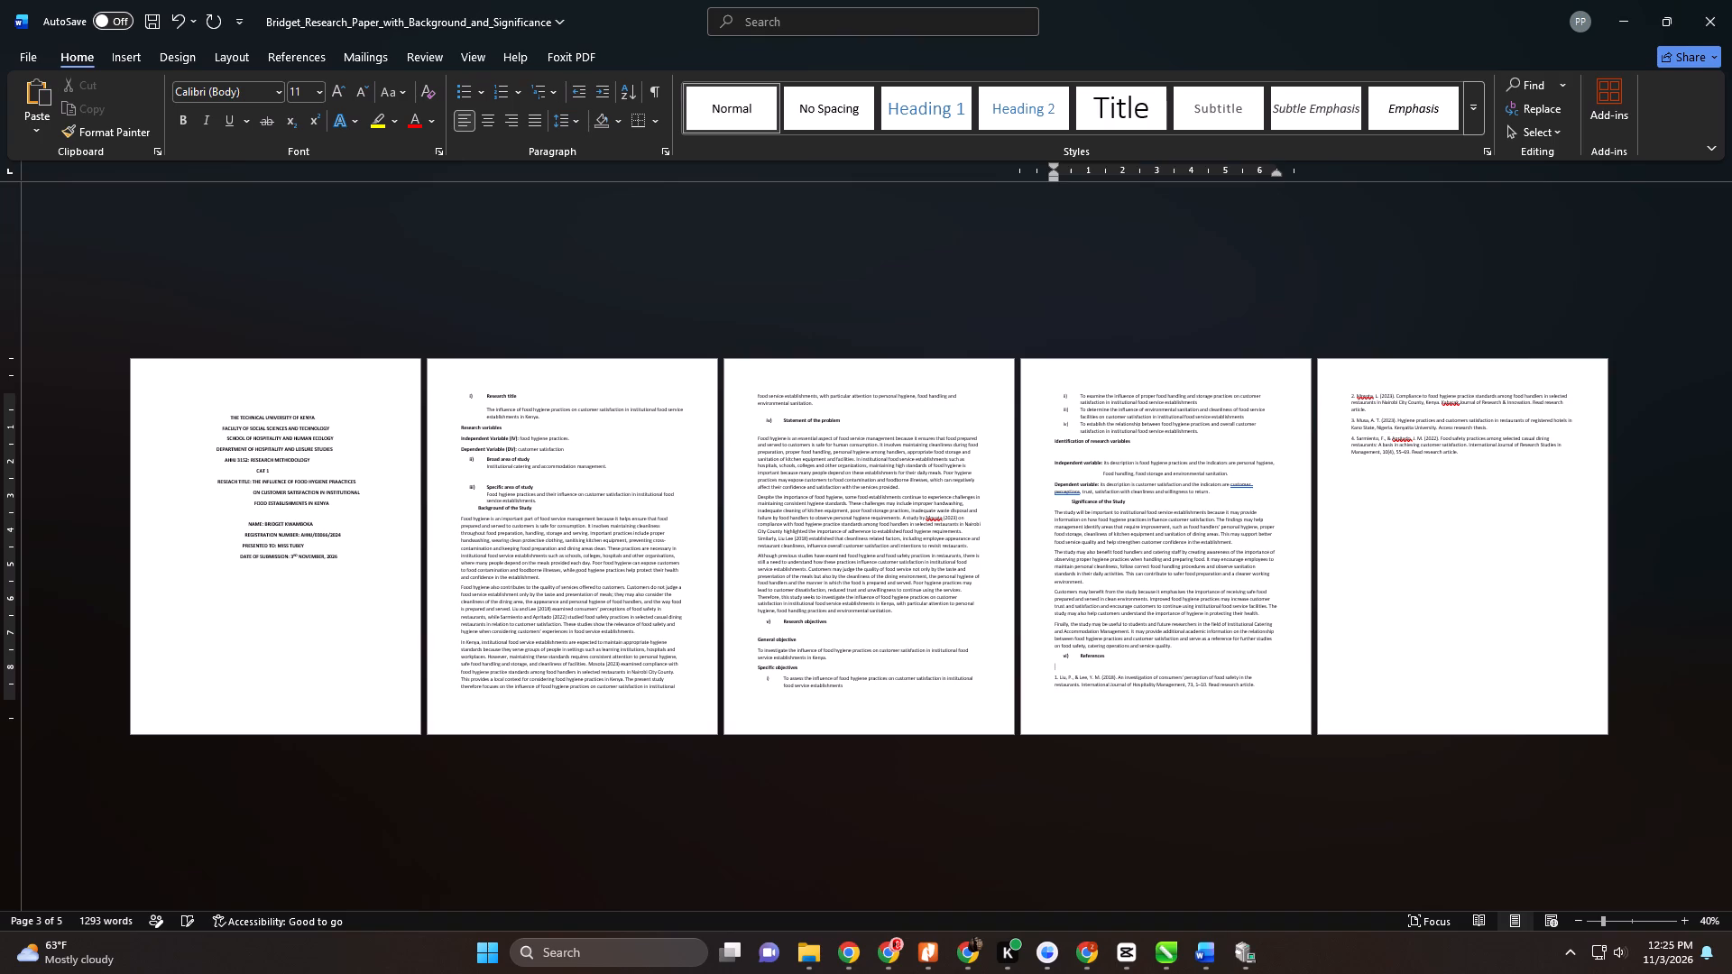
key(Delete)
click(1184, 648)
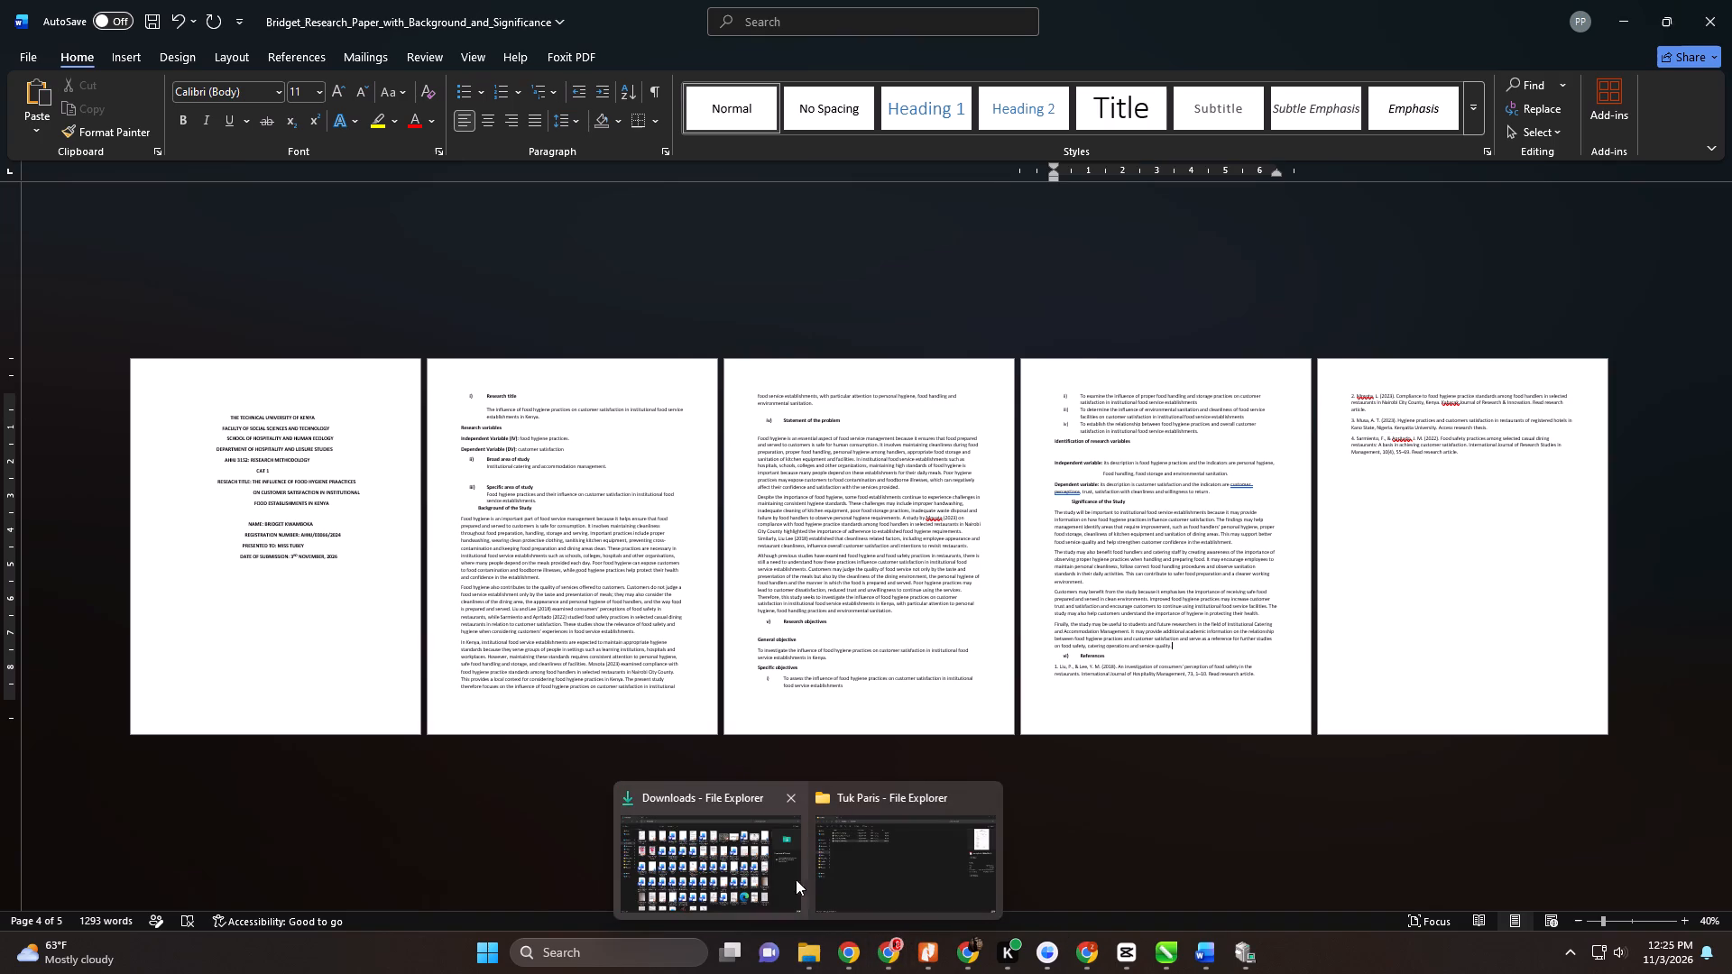
Copy the IMG_1417 university logo from the Desktop folder and return to the food hygiene research paper in Word.
click(710, 879)
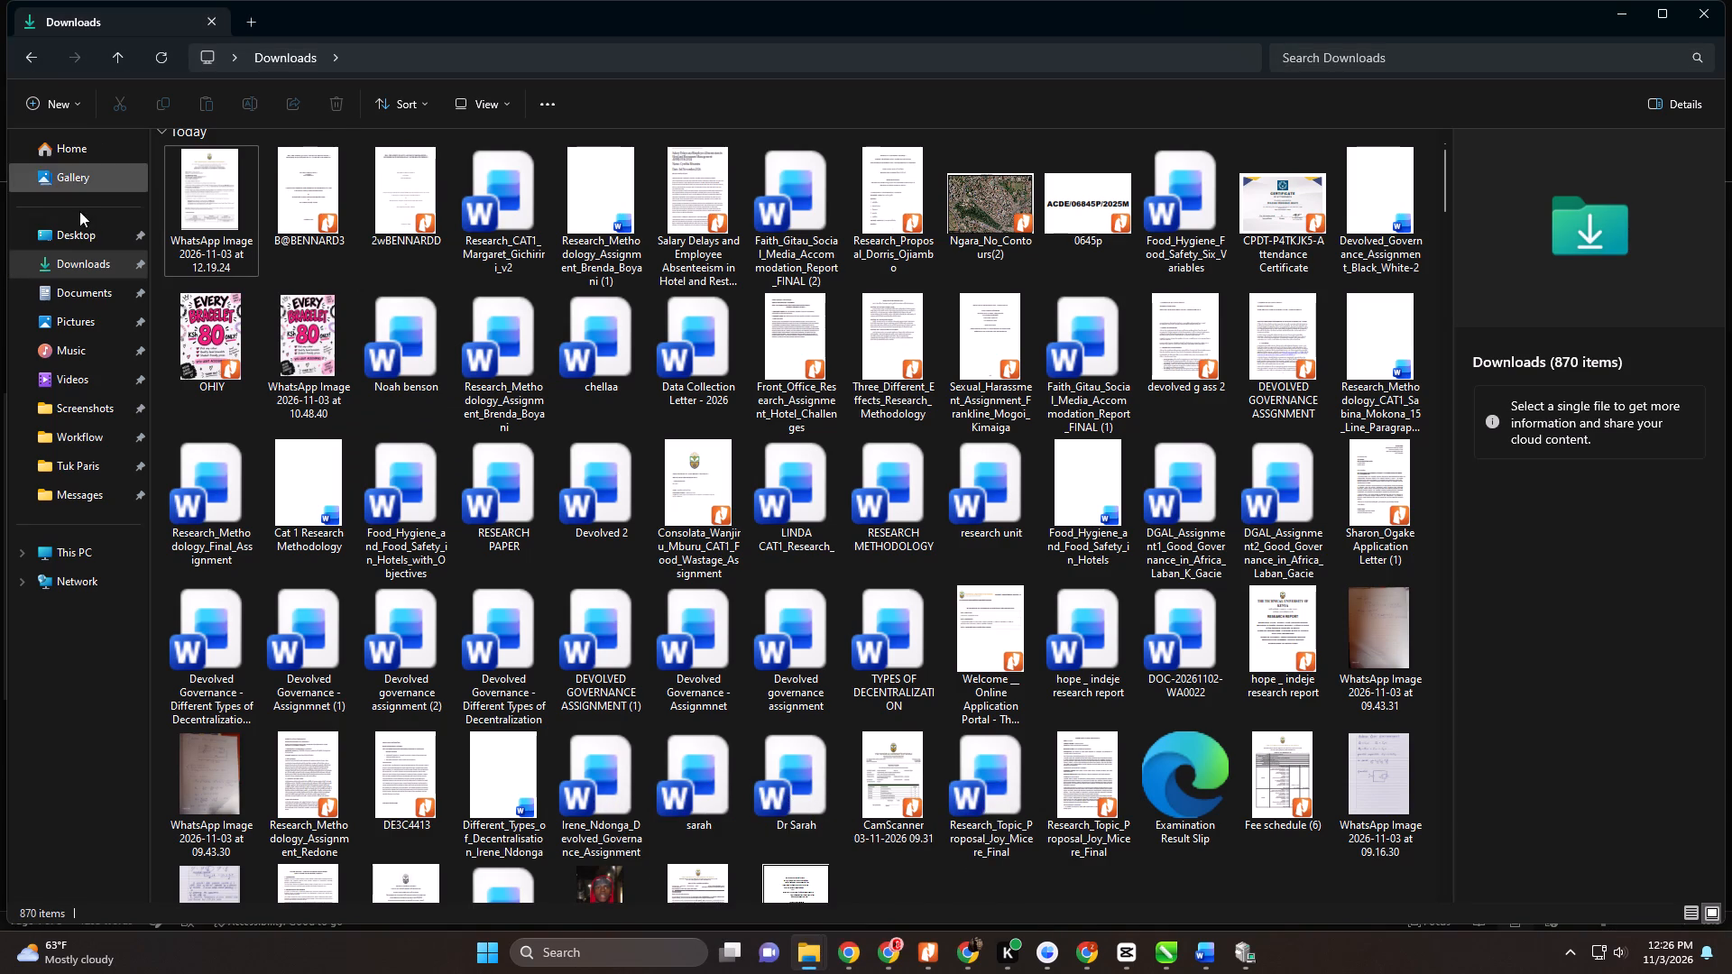
click(83, 233)
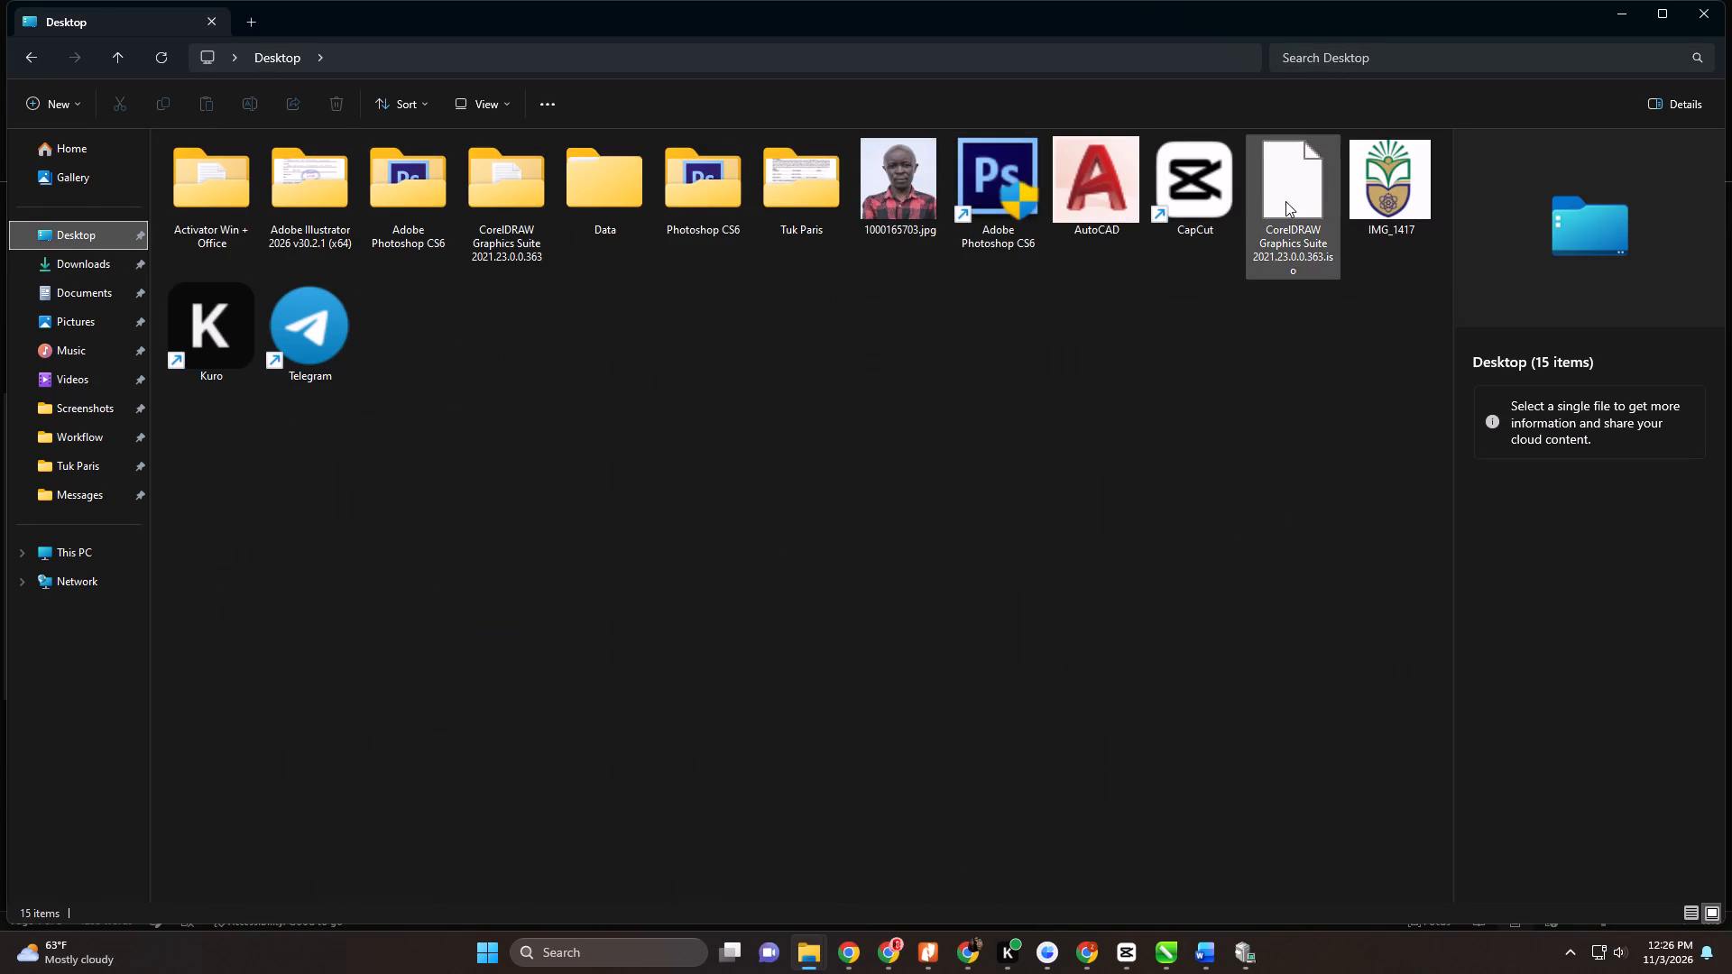
right_click(1367, 210)
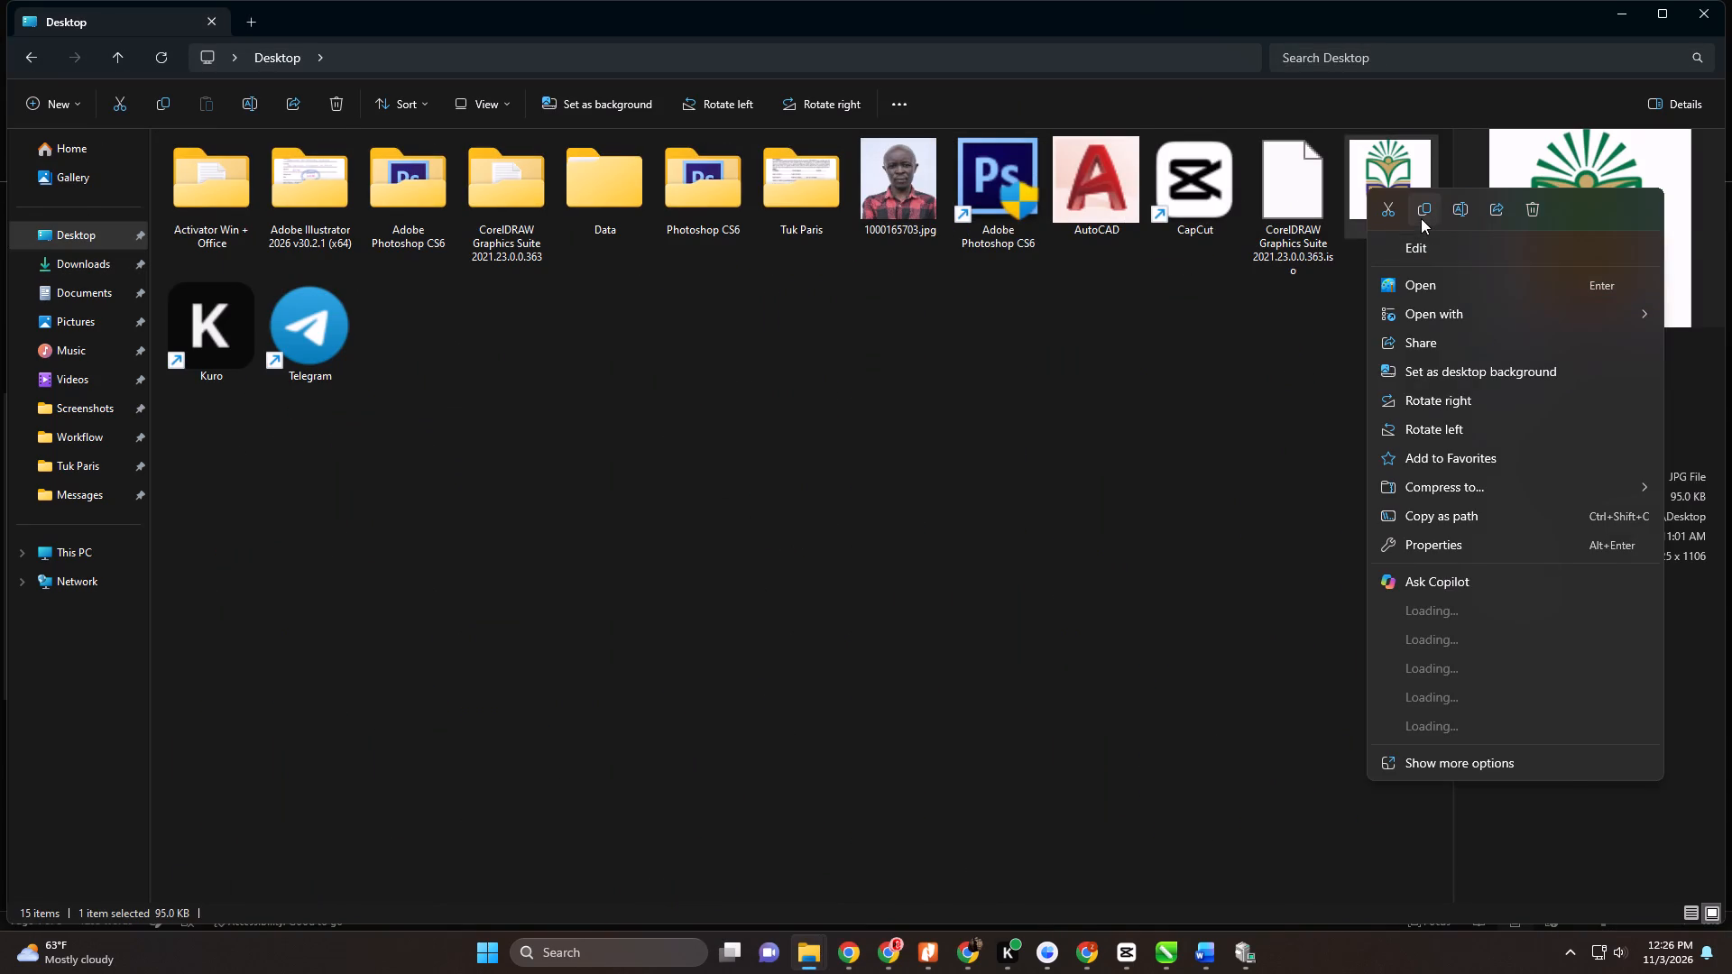
click(1421, 218)
click(1197, 952)
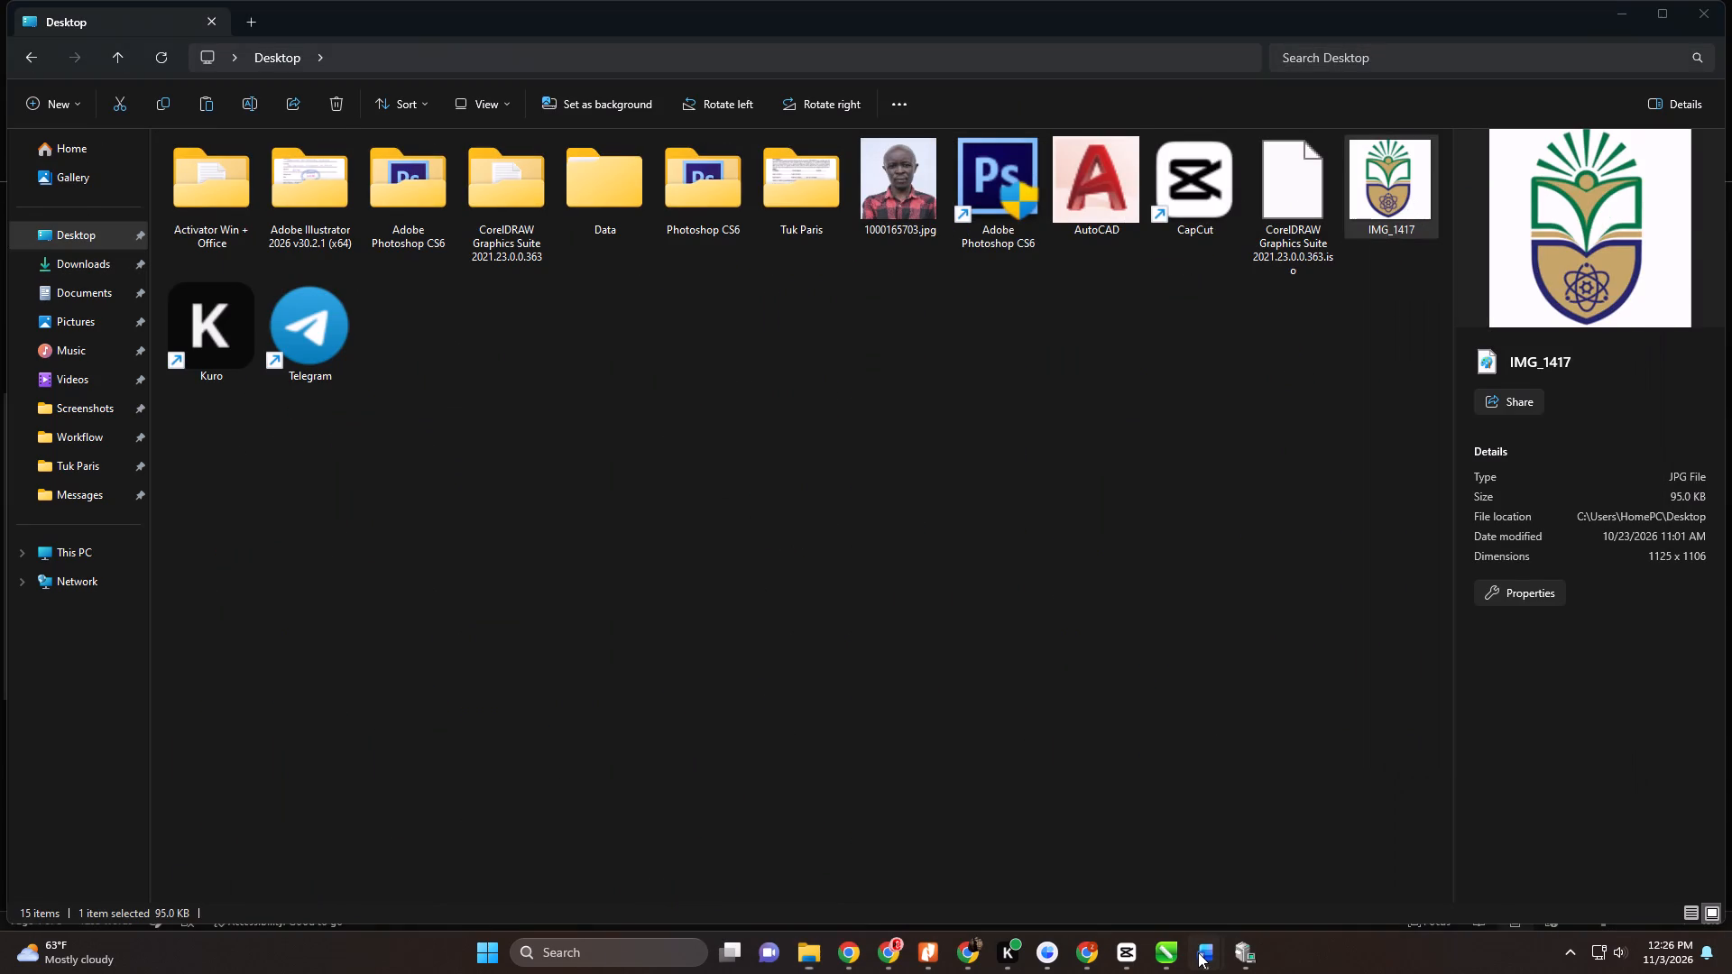
click(1371, 886)
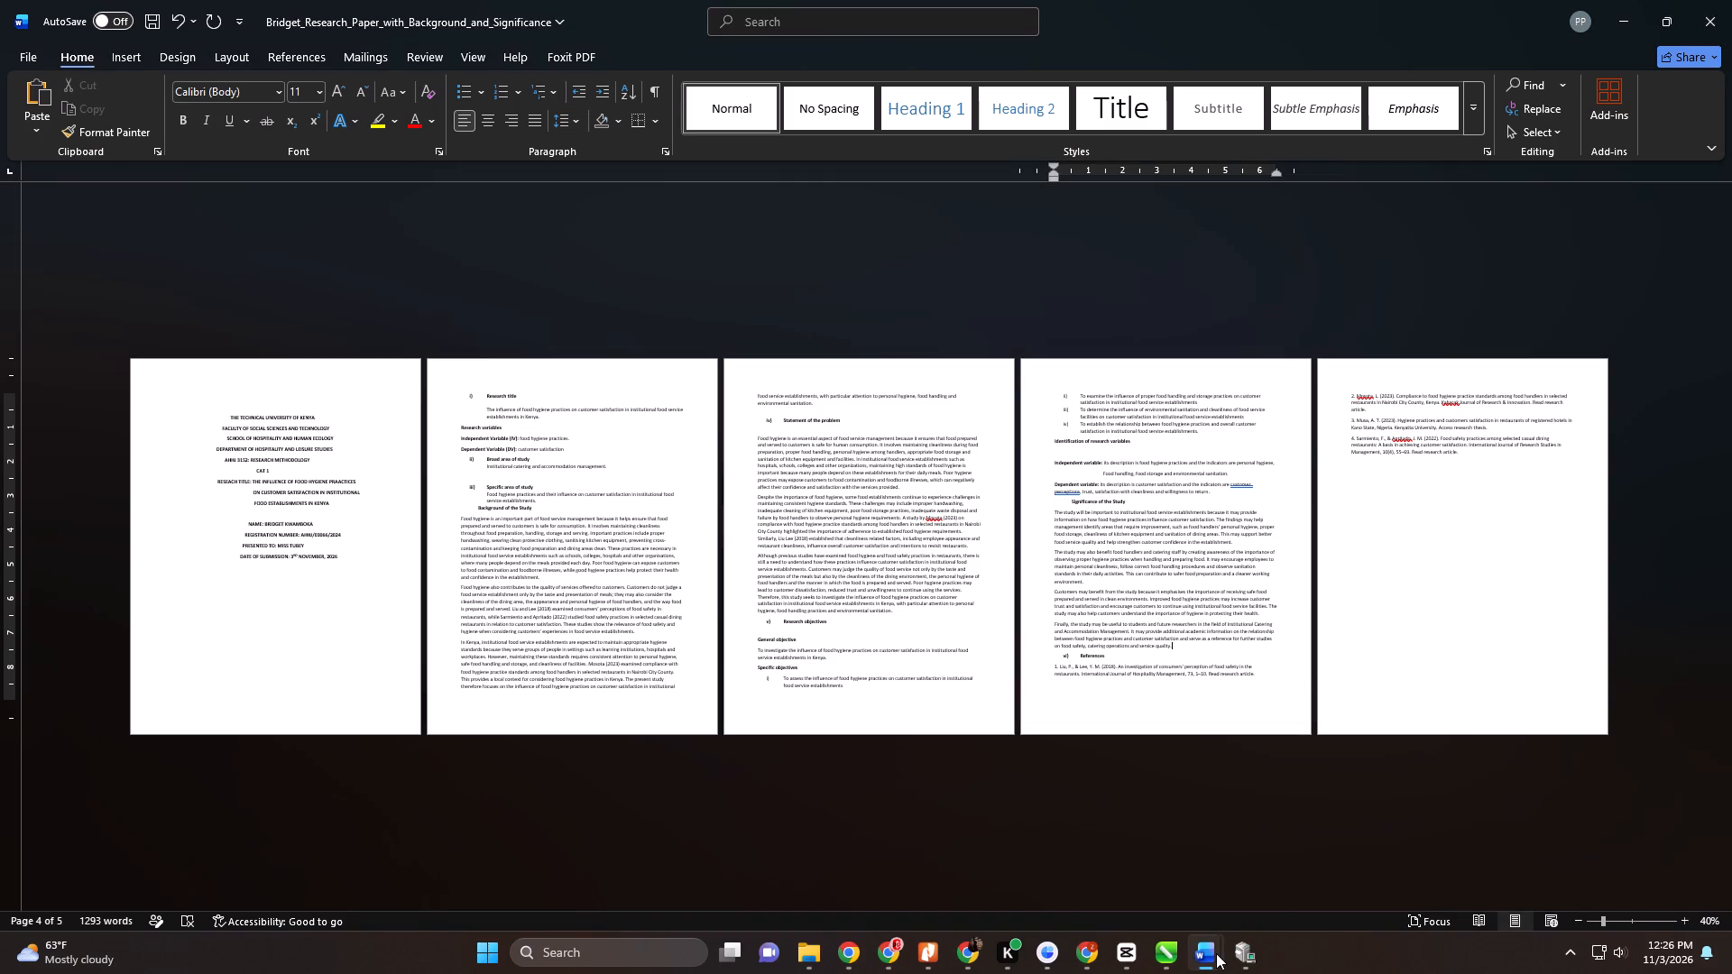
Paste the logo on its own line above THE TECHNICAL UNIVERSITY OF KENYA on the cover page.
click(218, 430)
click(216, 419)
click(228, 419)
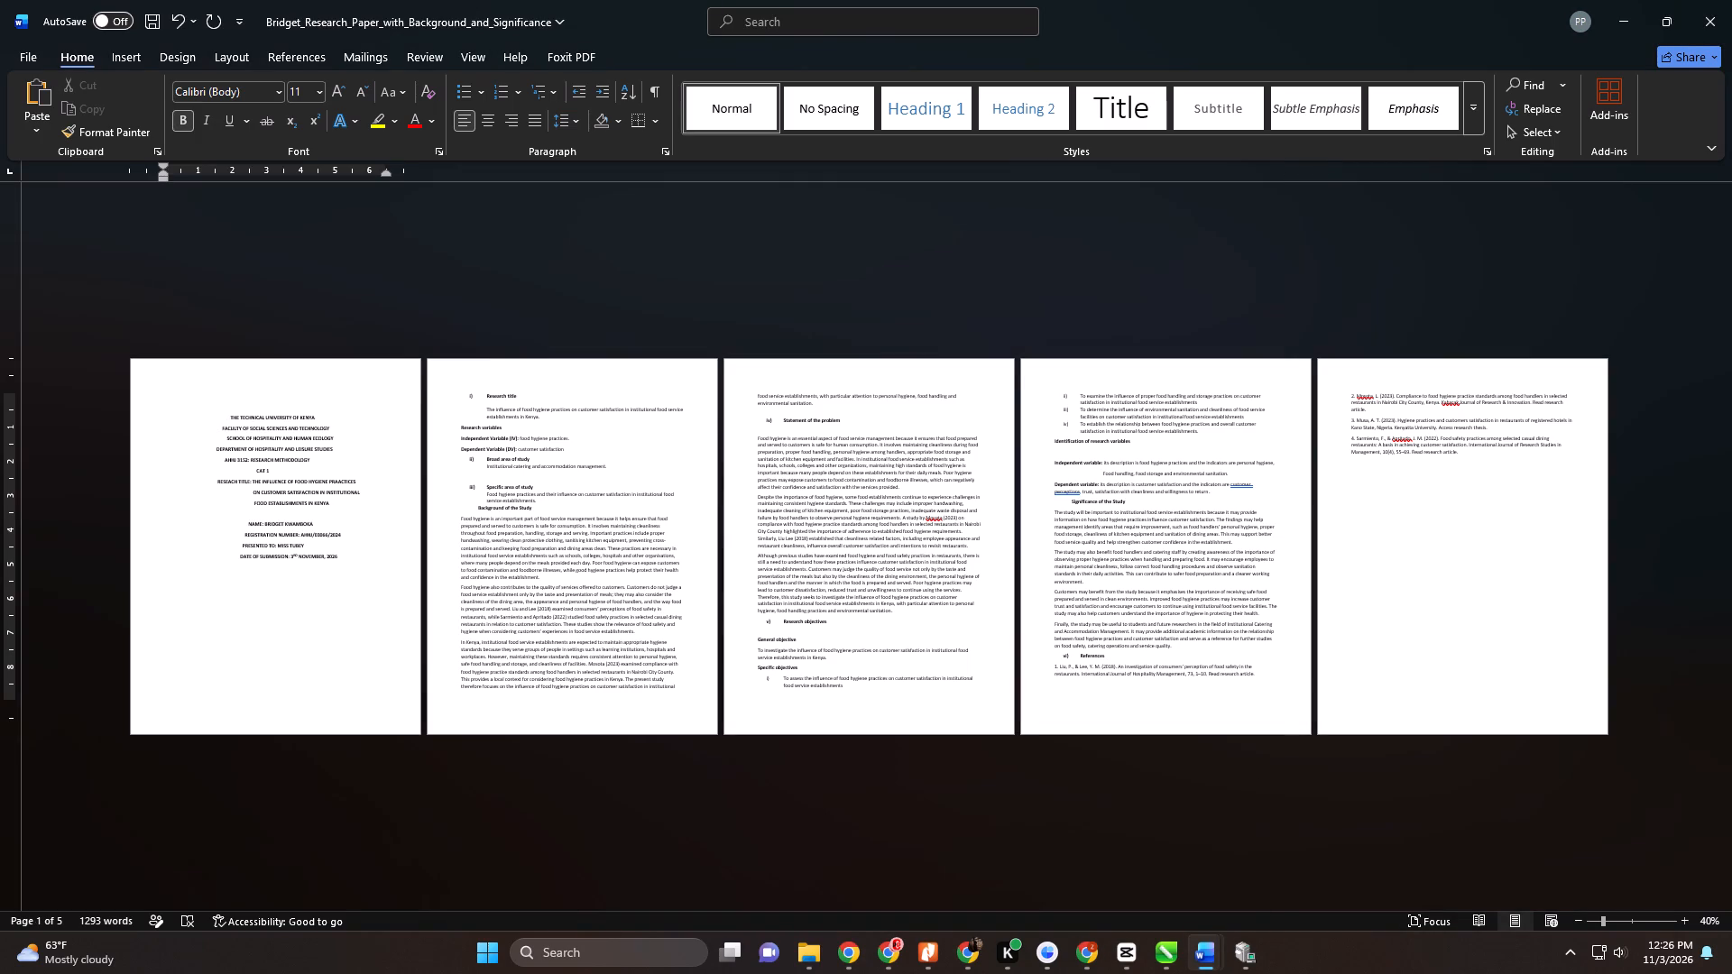
key(ctrl+v)
key(Return)
click(287, 432)
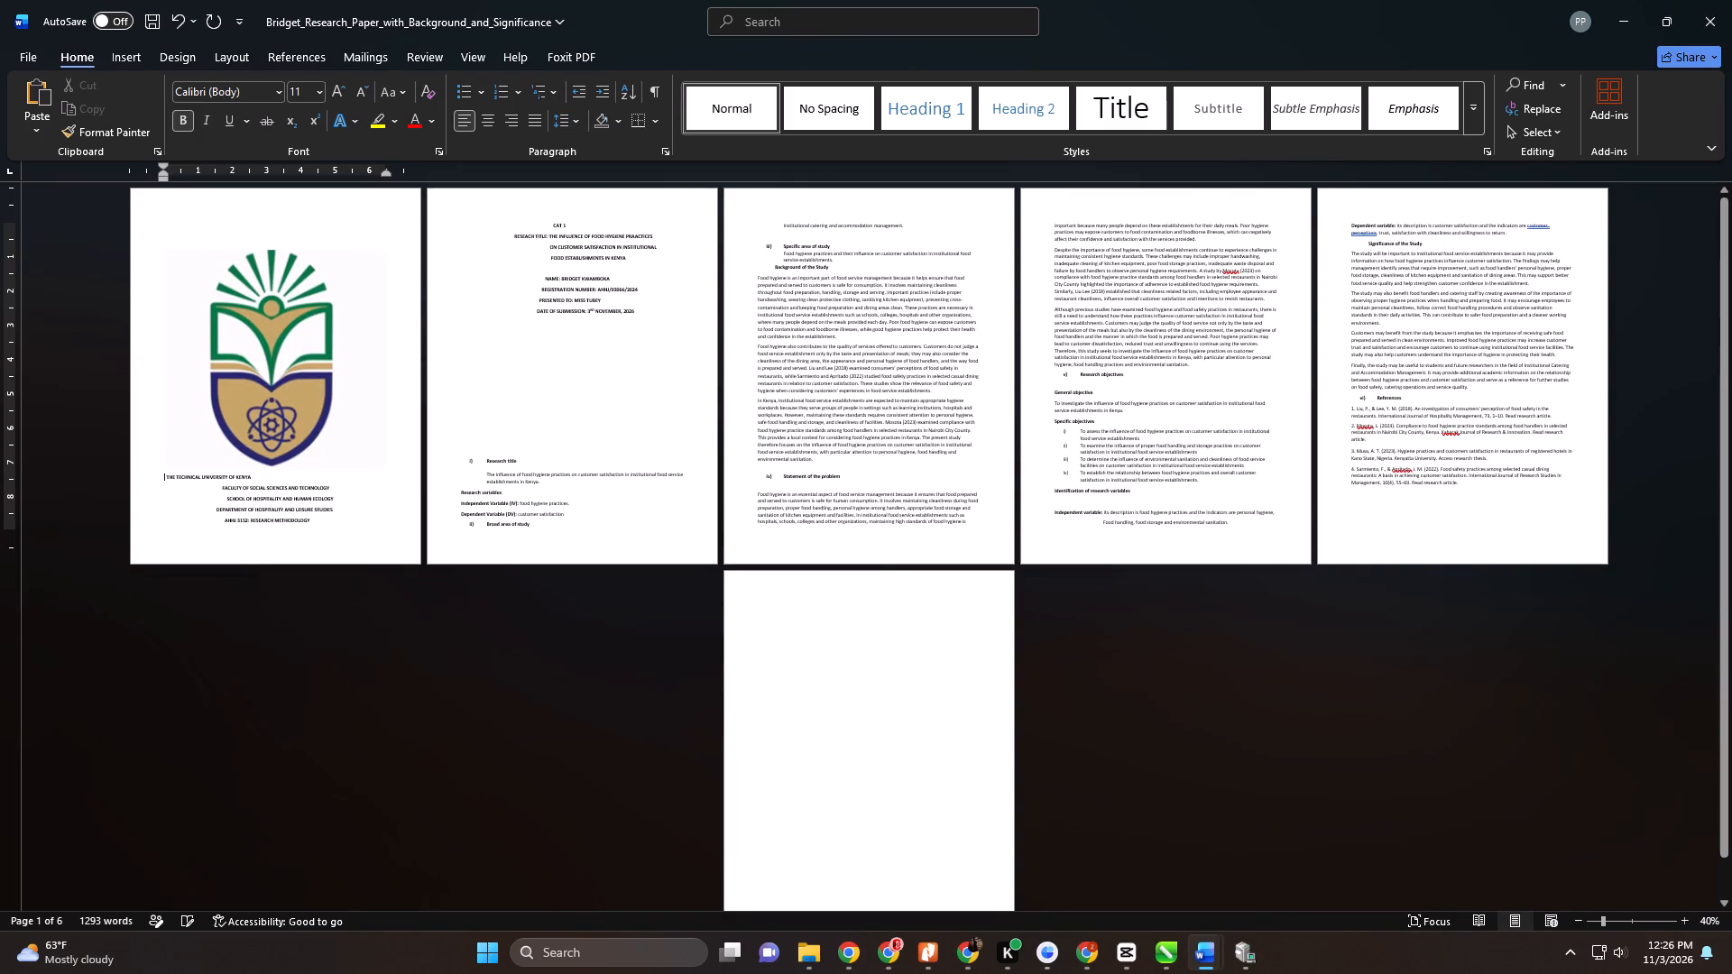
Shrink the pasted logo proportionally to a small emblem above the university name.
drag(387, 472, 234, 271)
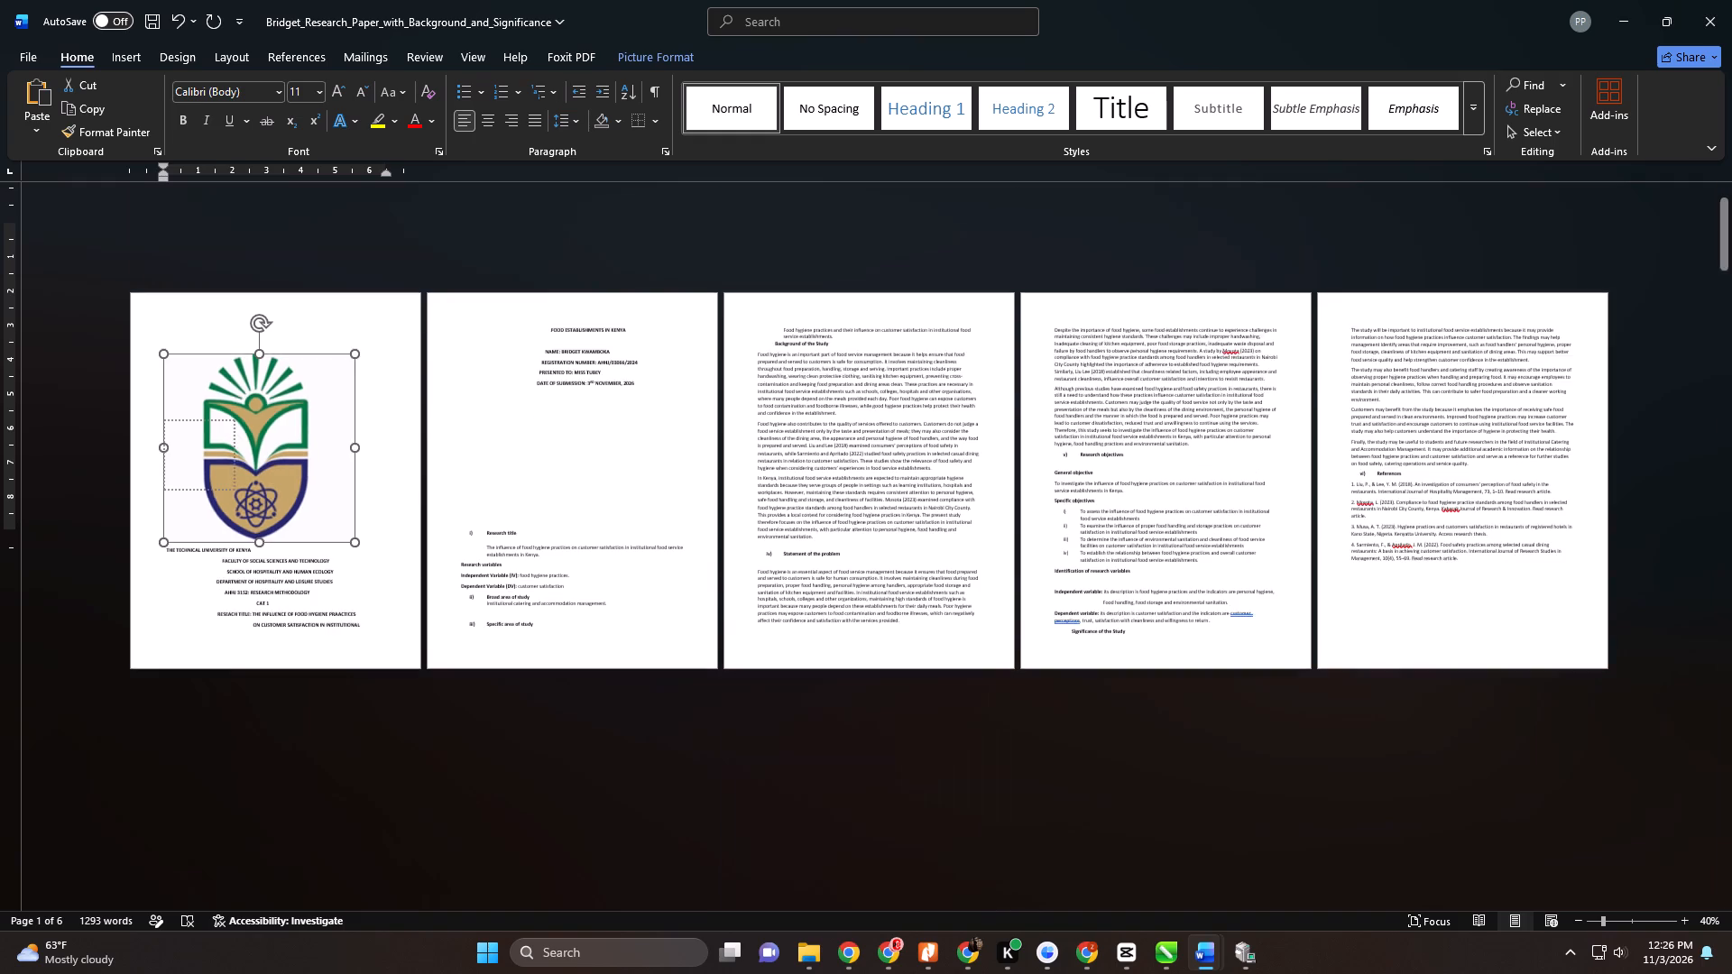
drag(234, 271, 233, 270)
drag(364, 546, 355, 536)
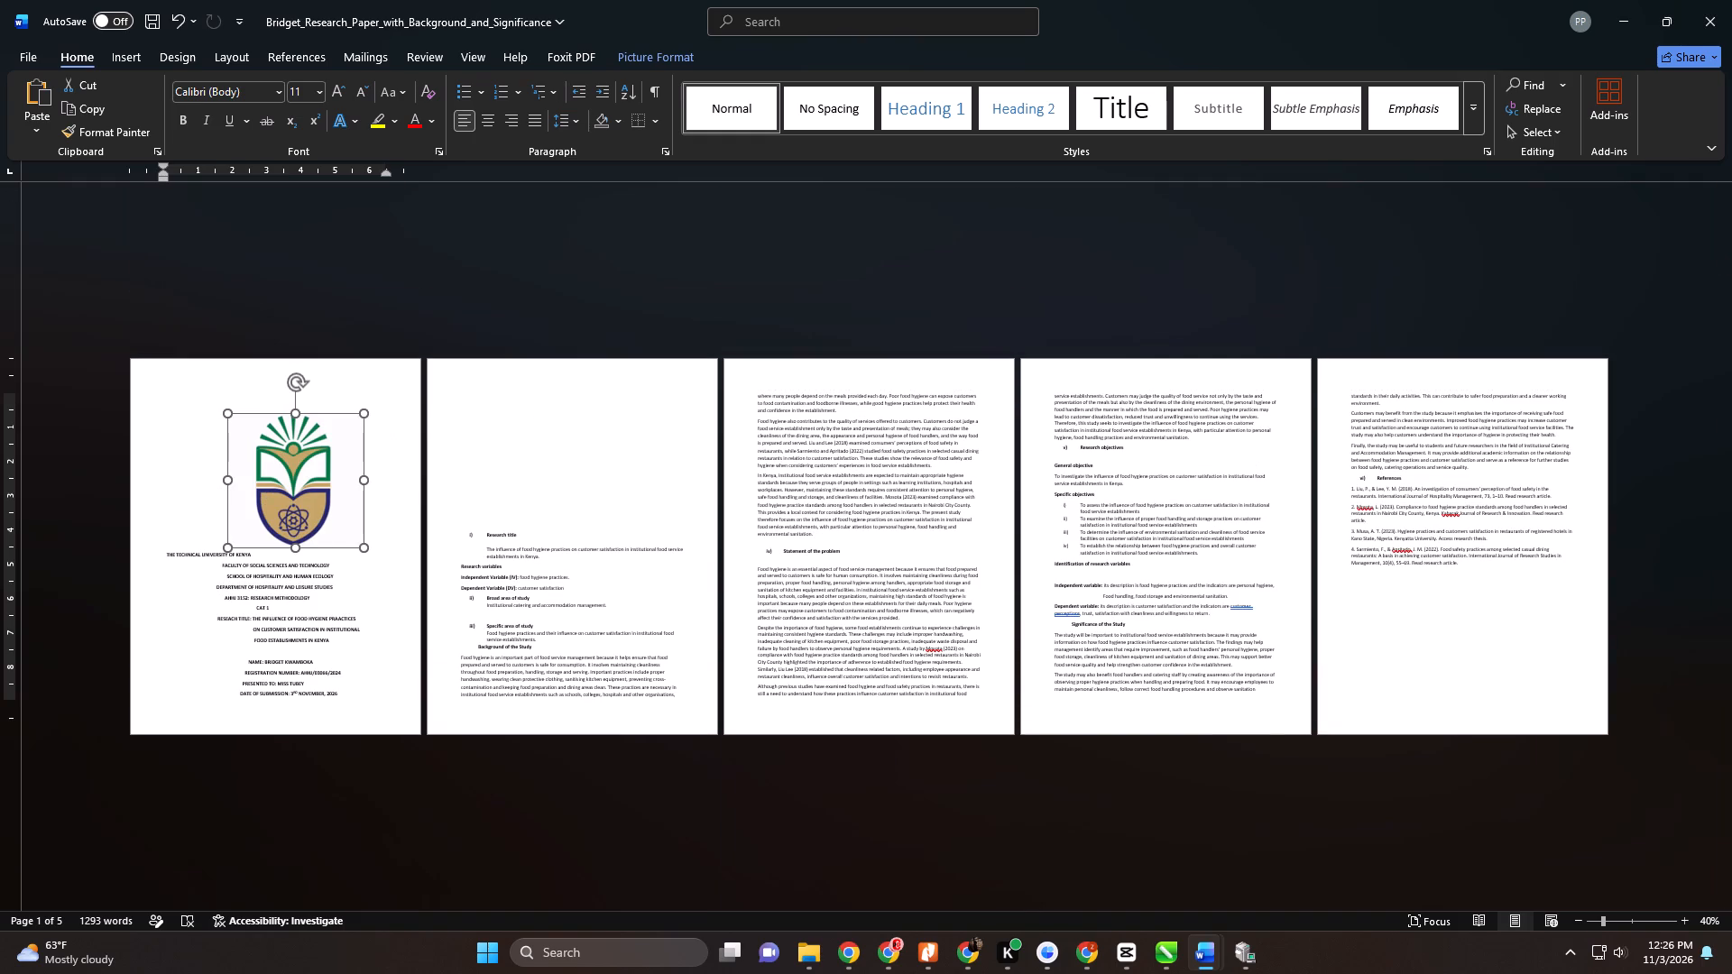
drag(355, 536, 206, 422)
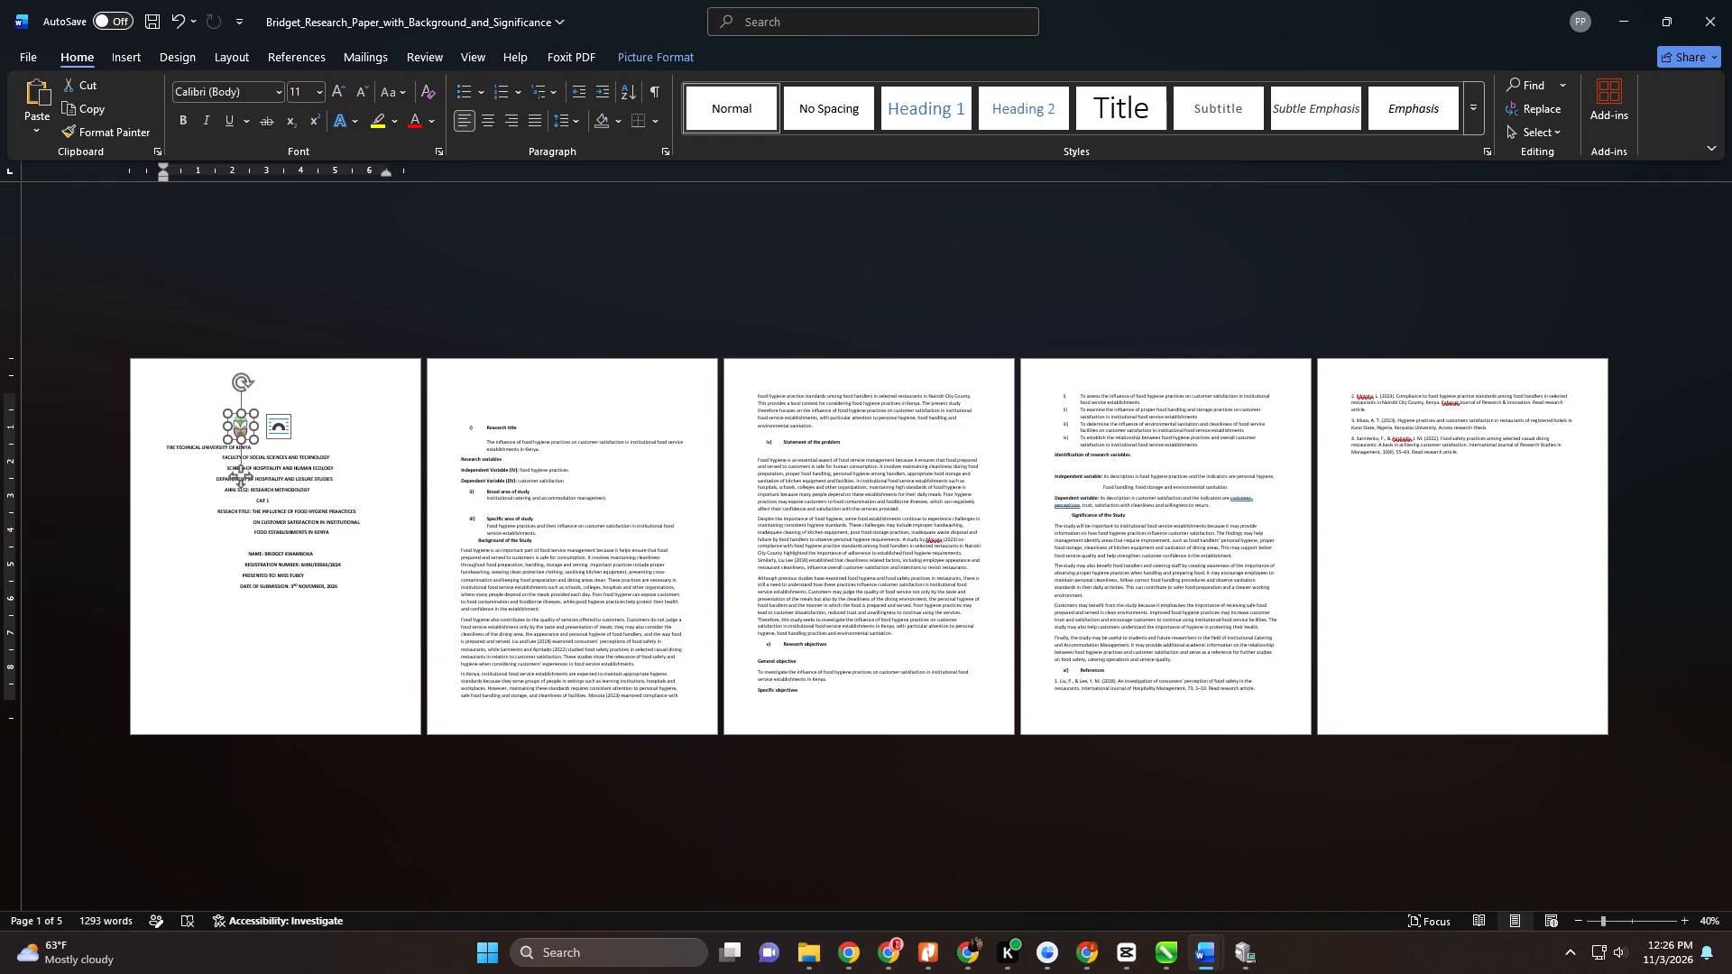
drag(253, 438, 279, 471)
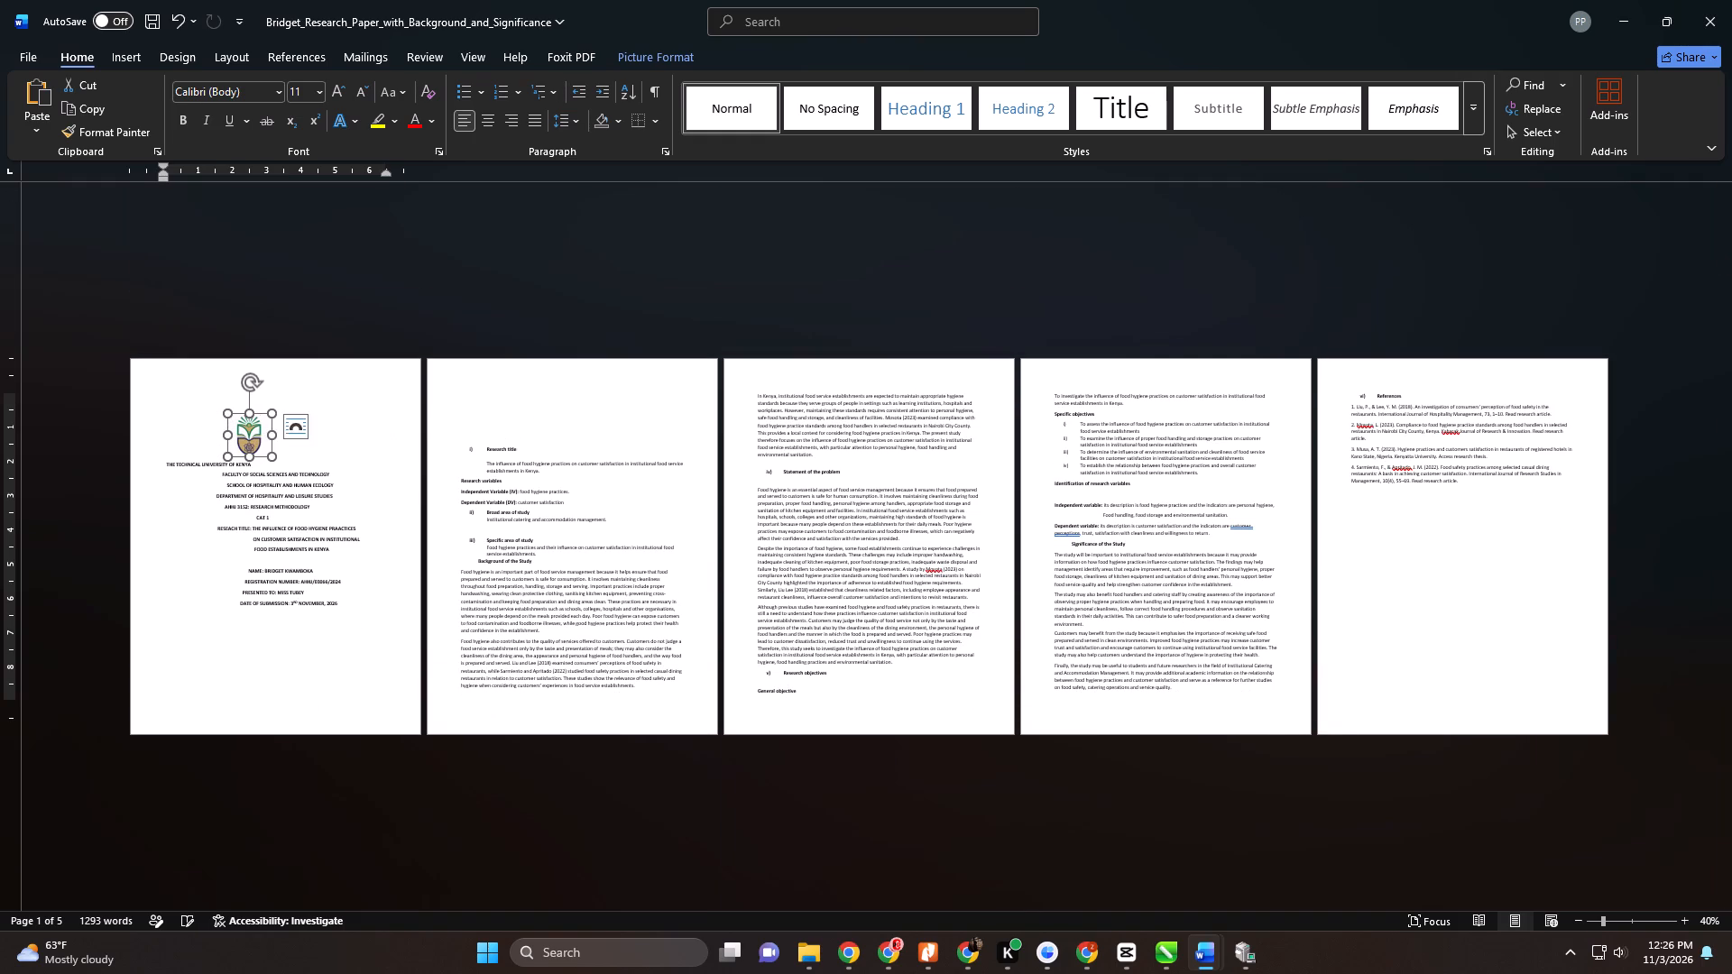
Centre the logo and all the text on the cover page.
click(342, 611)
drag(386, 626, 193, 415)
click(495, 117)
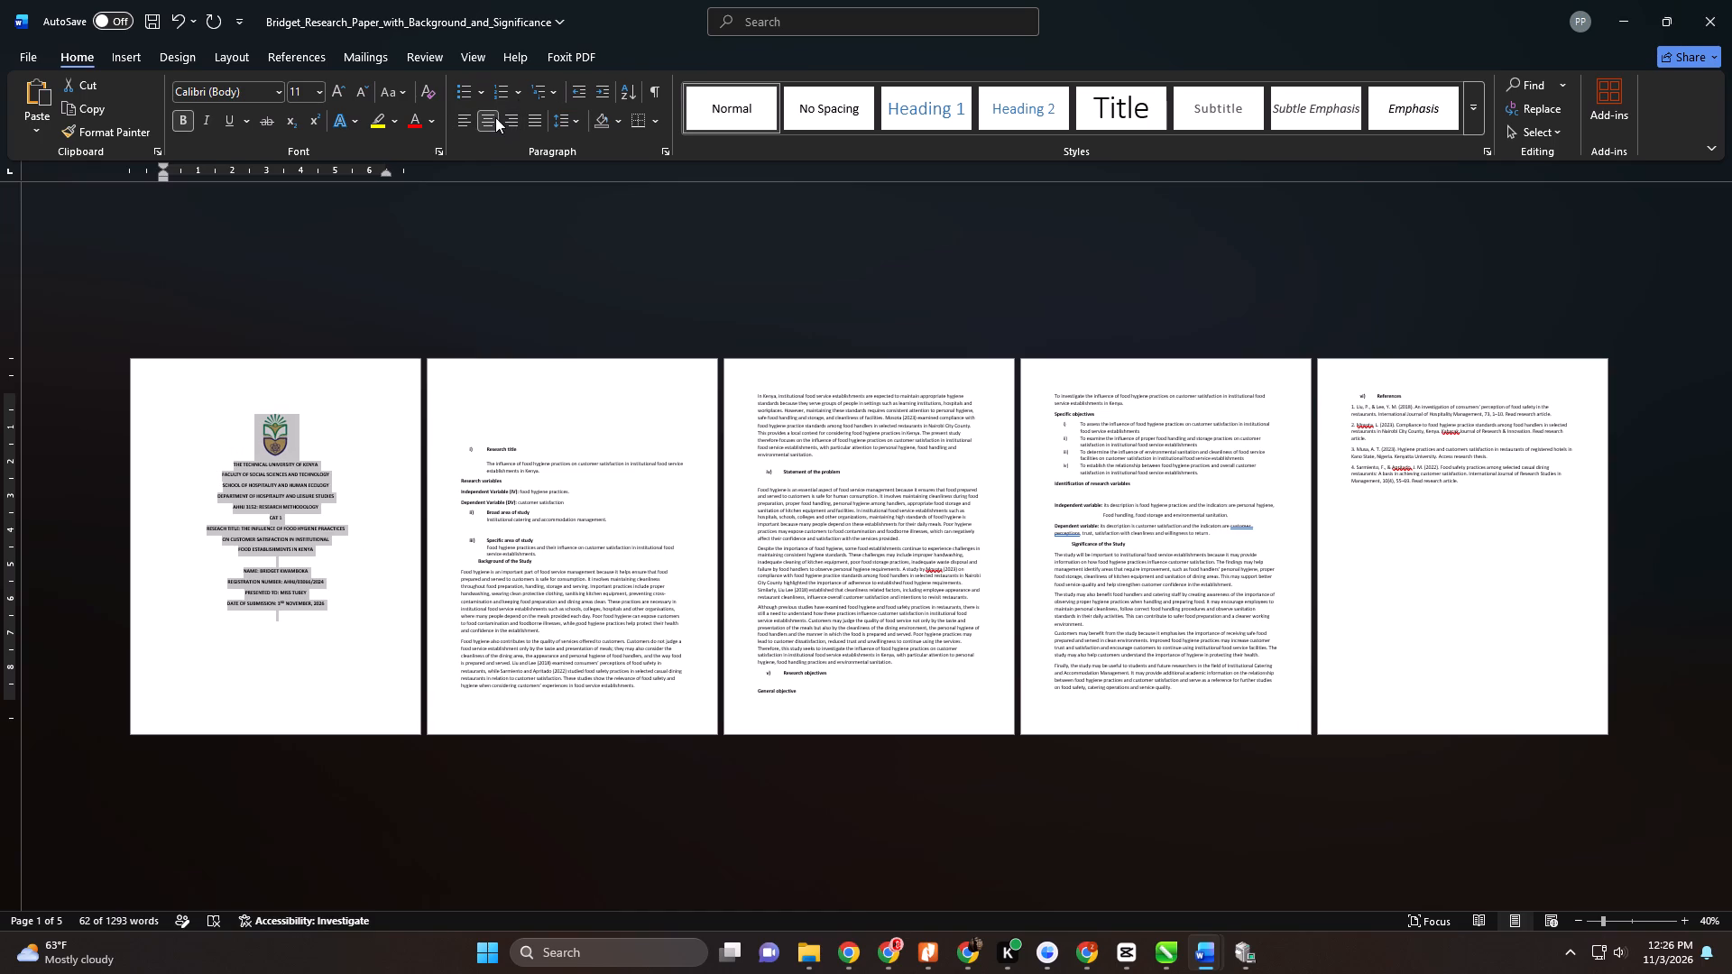
Switch to Nitro Pro, print the open one-page deferment letter with the current print settings, and return to the research paper in Word.
click(935, 950)
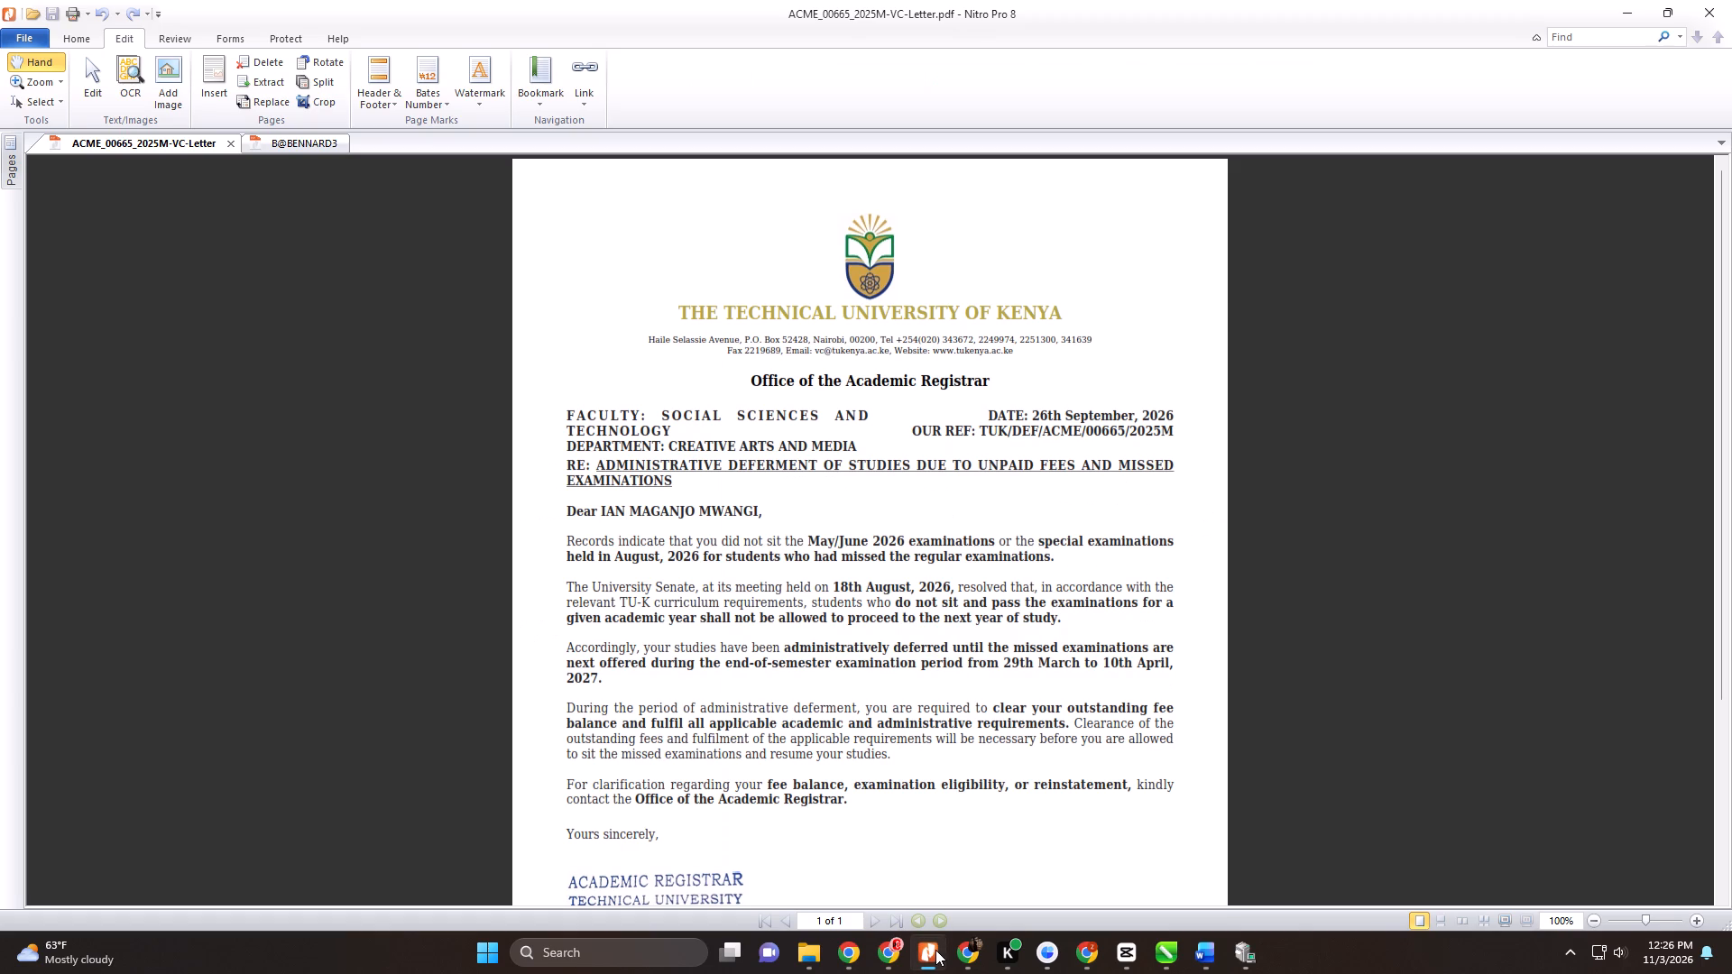
key(ctrl+p)
key(Return)
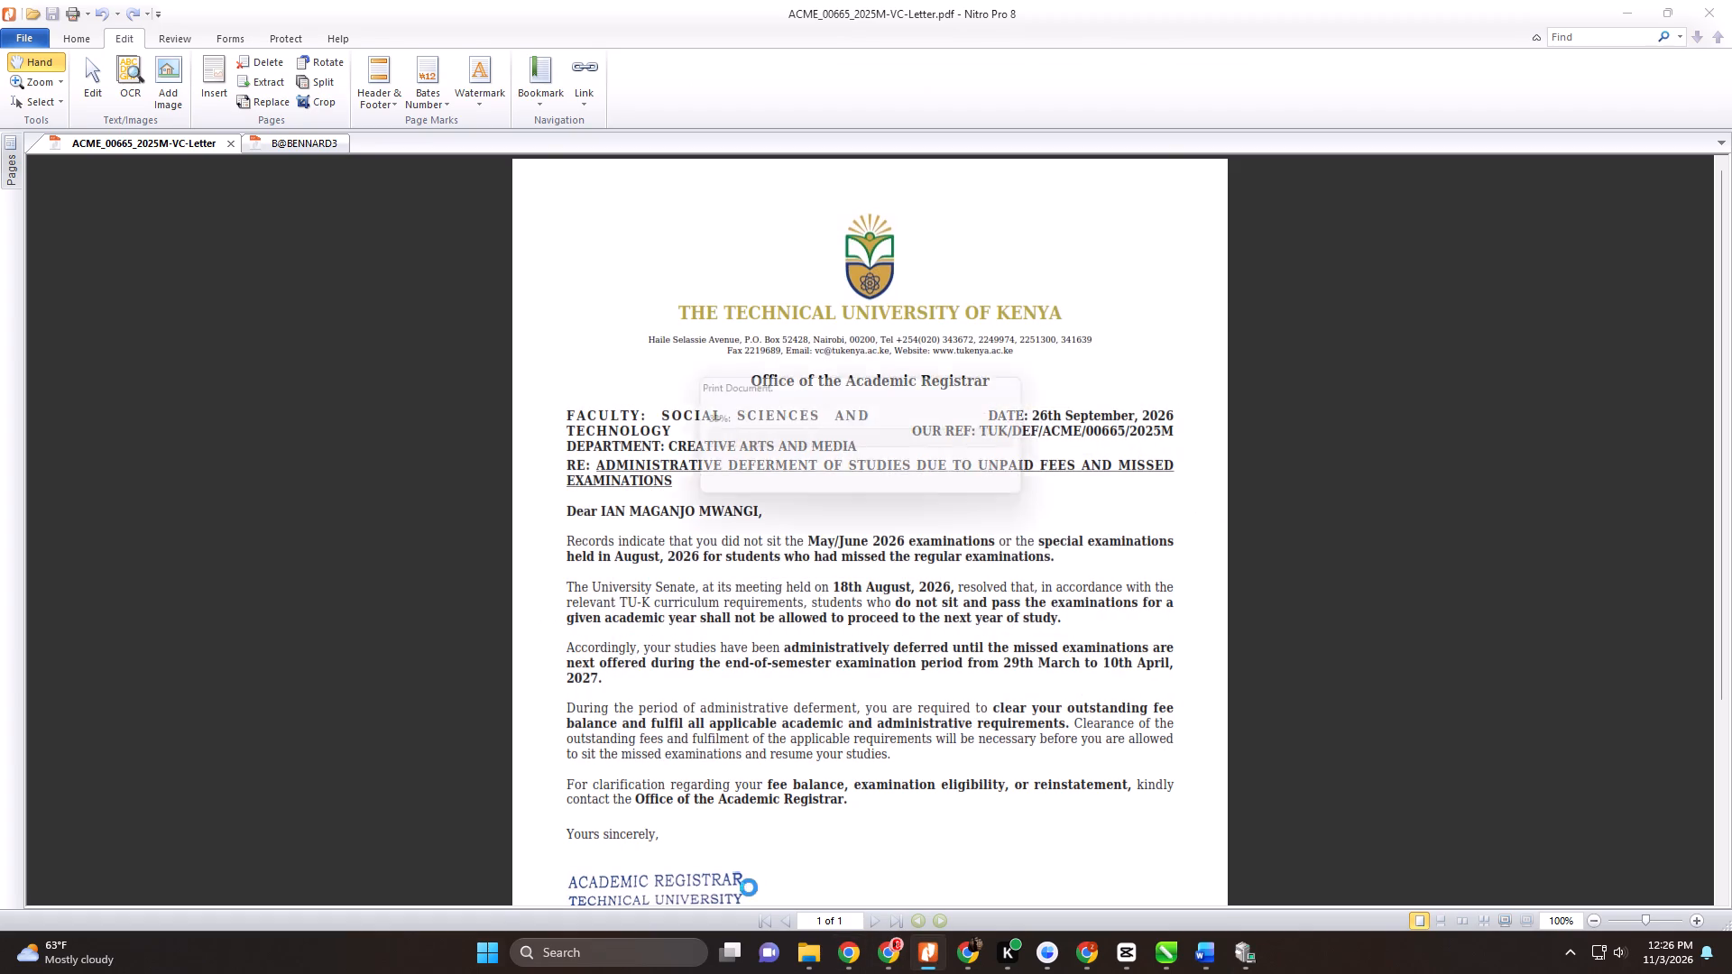
click(1198, 949)
click(1350, 871)
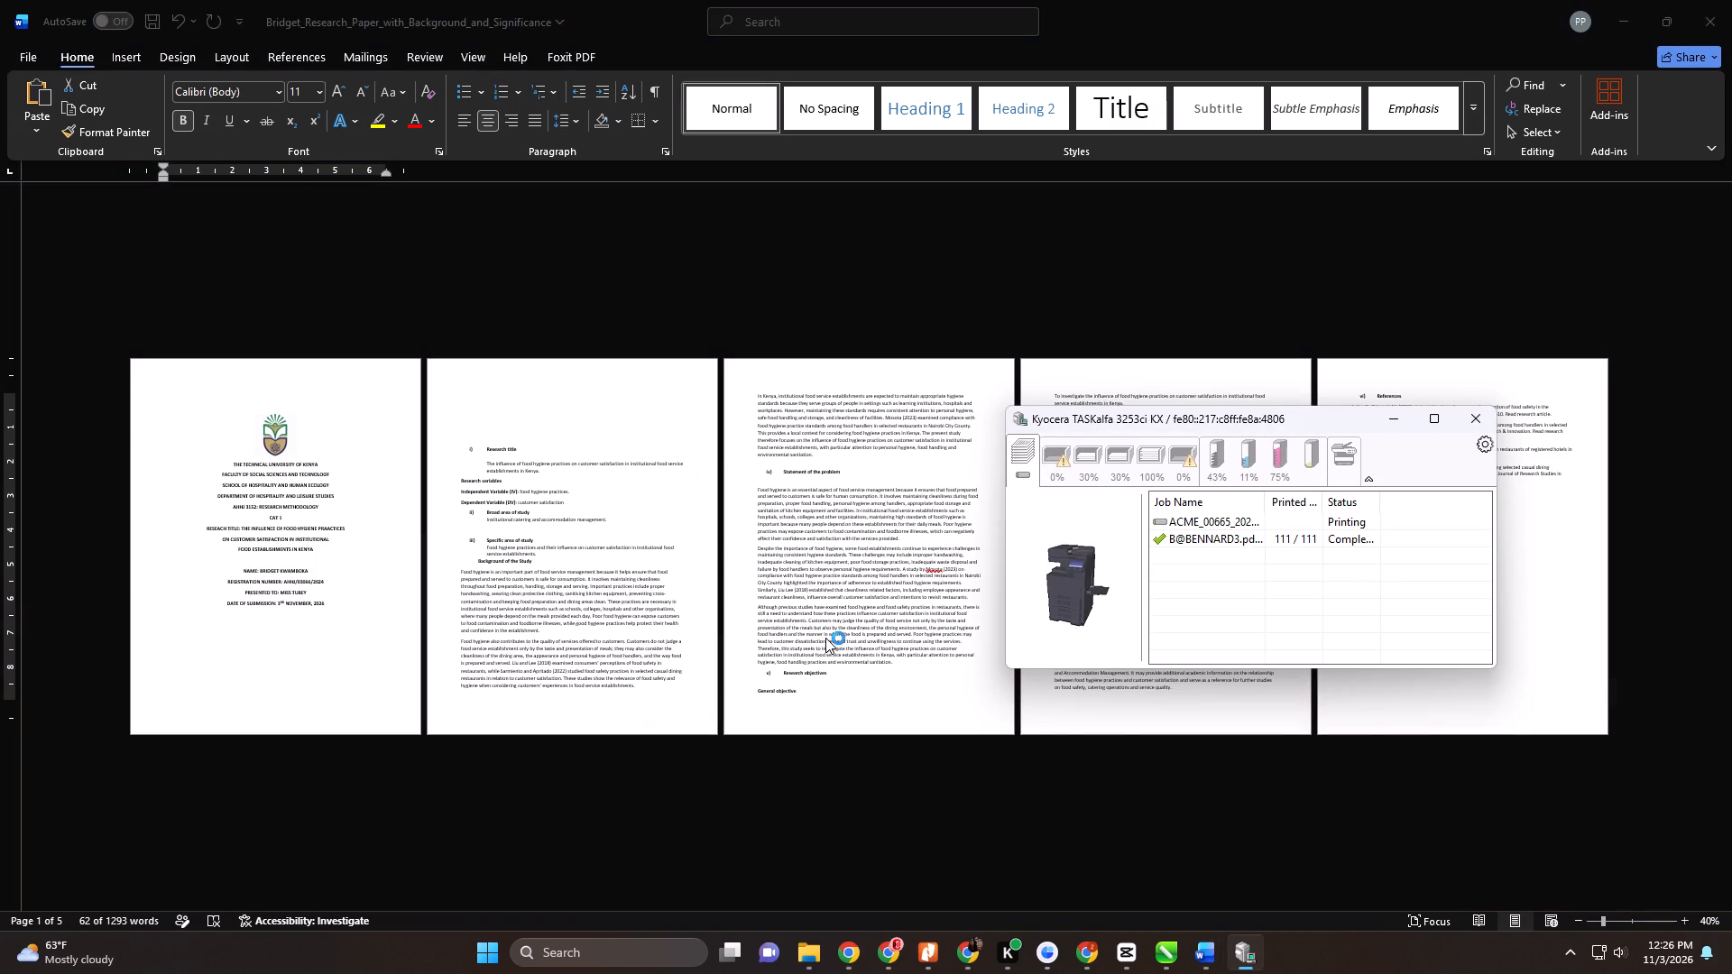
Justify the text of the entire research paper.
click(757, 615)
key(ctrl+a)
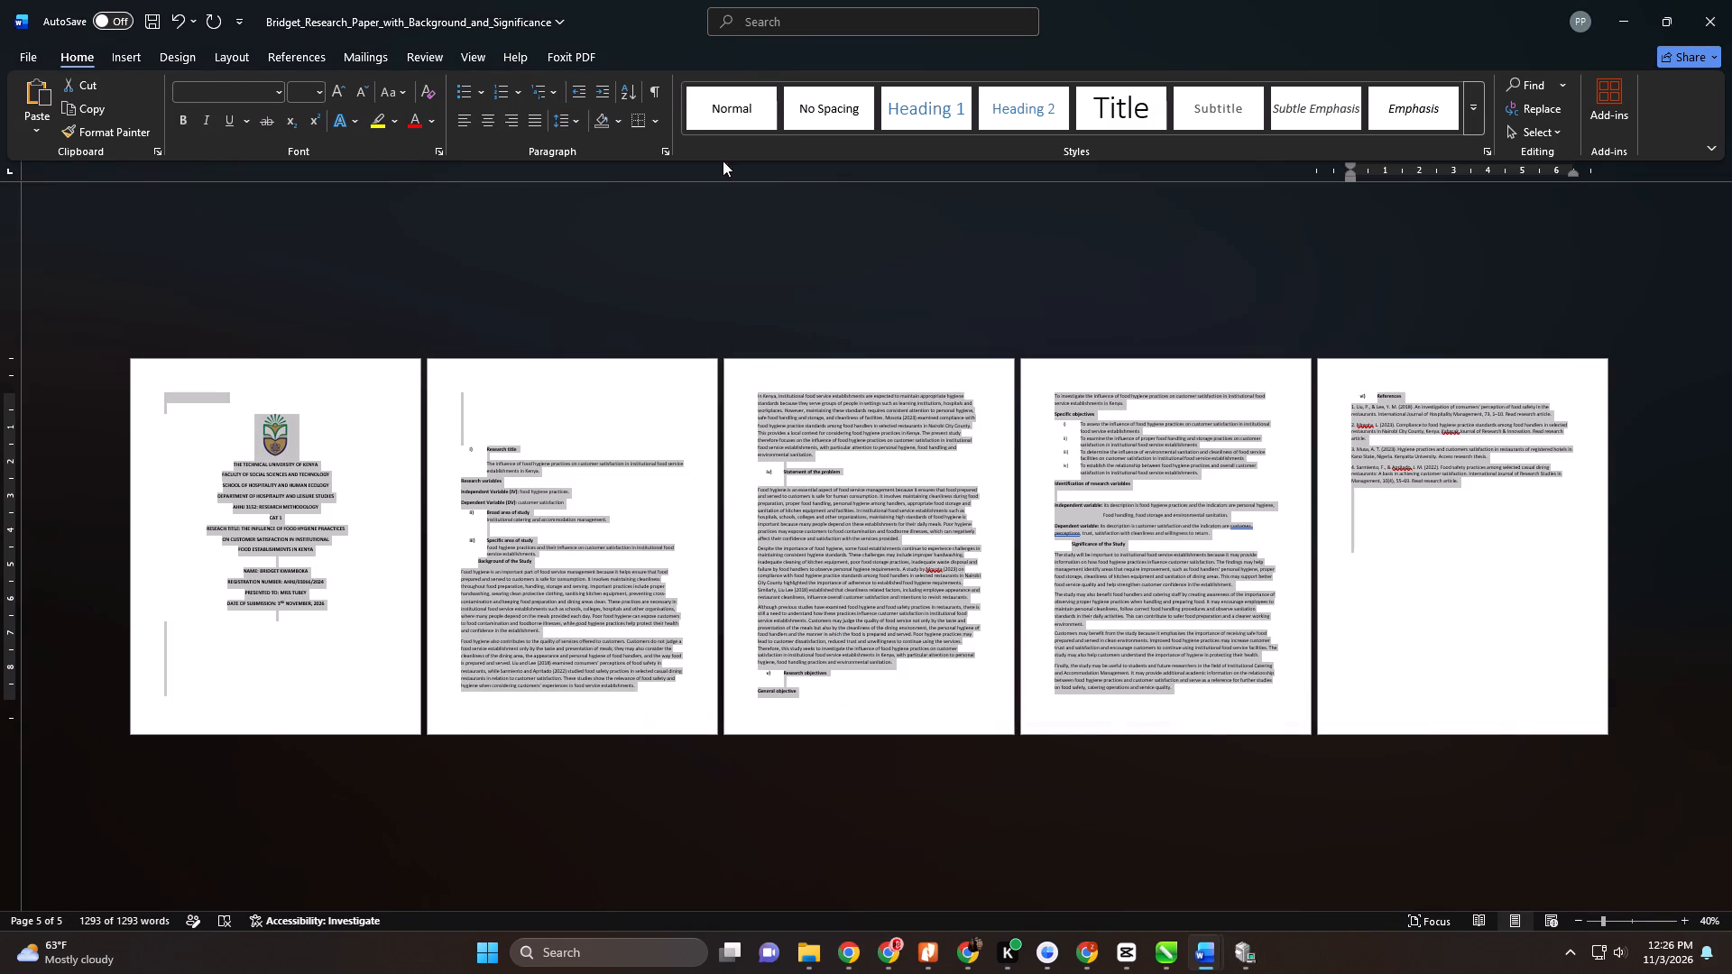
click(536, 121)
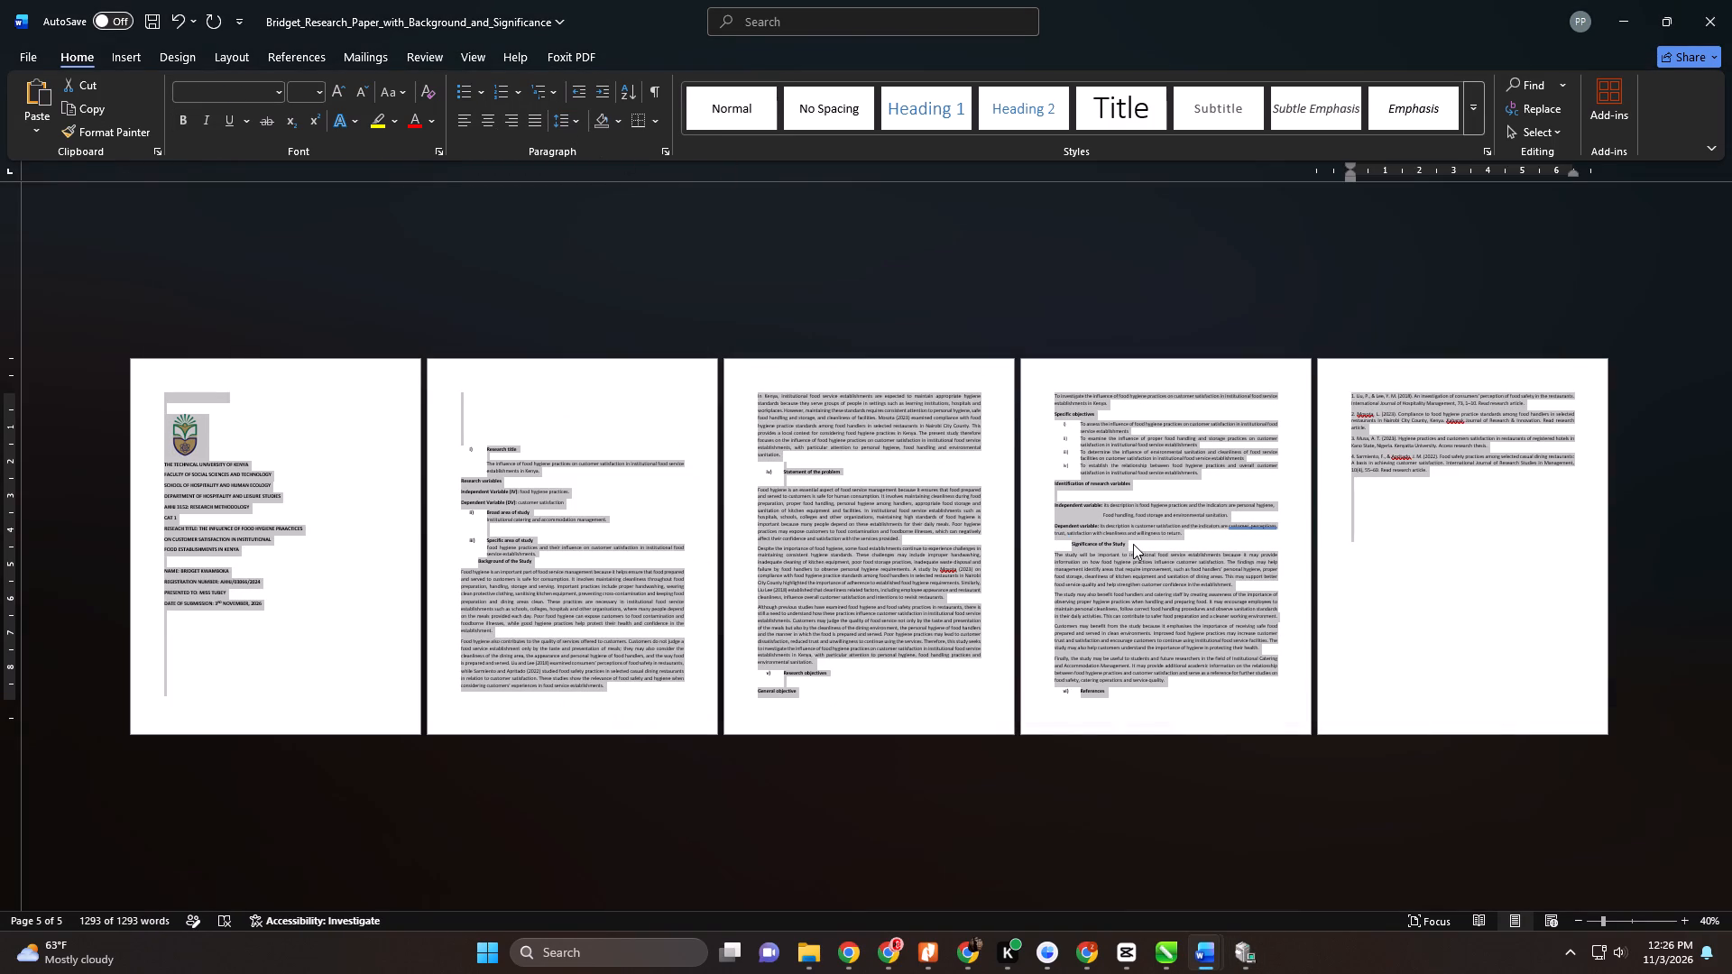
click(1137, 555)
Delete the blank lines under the Identification of research variables and Statement of the problem headings.
click(1092, 497)
key(Delete)
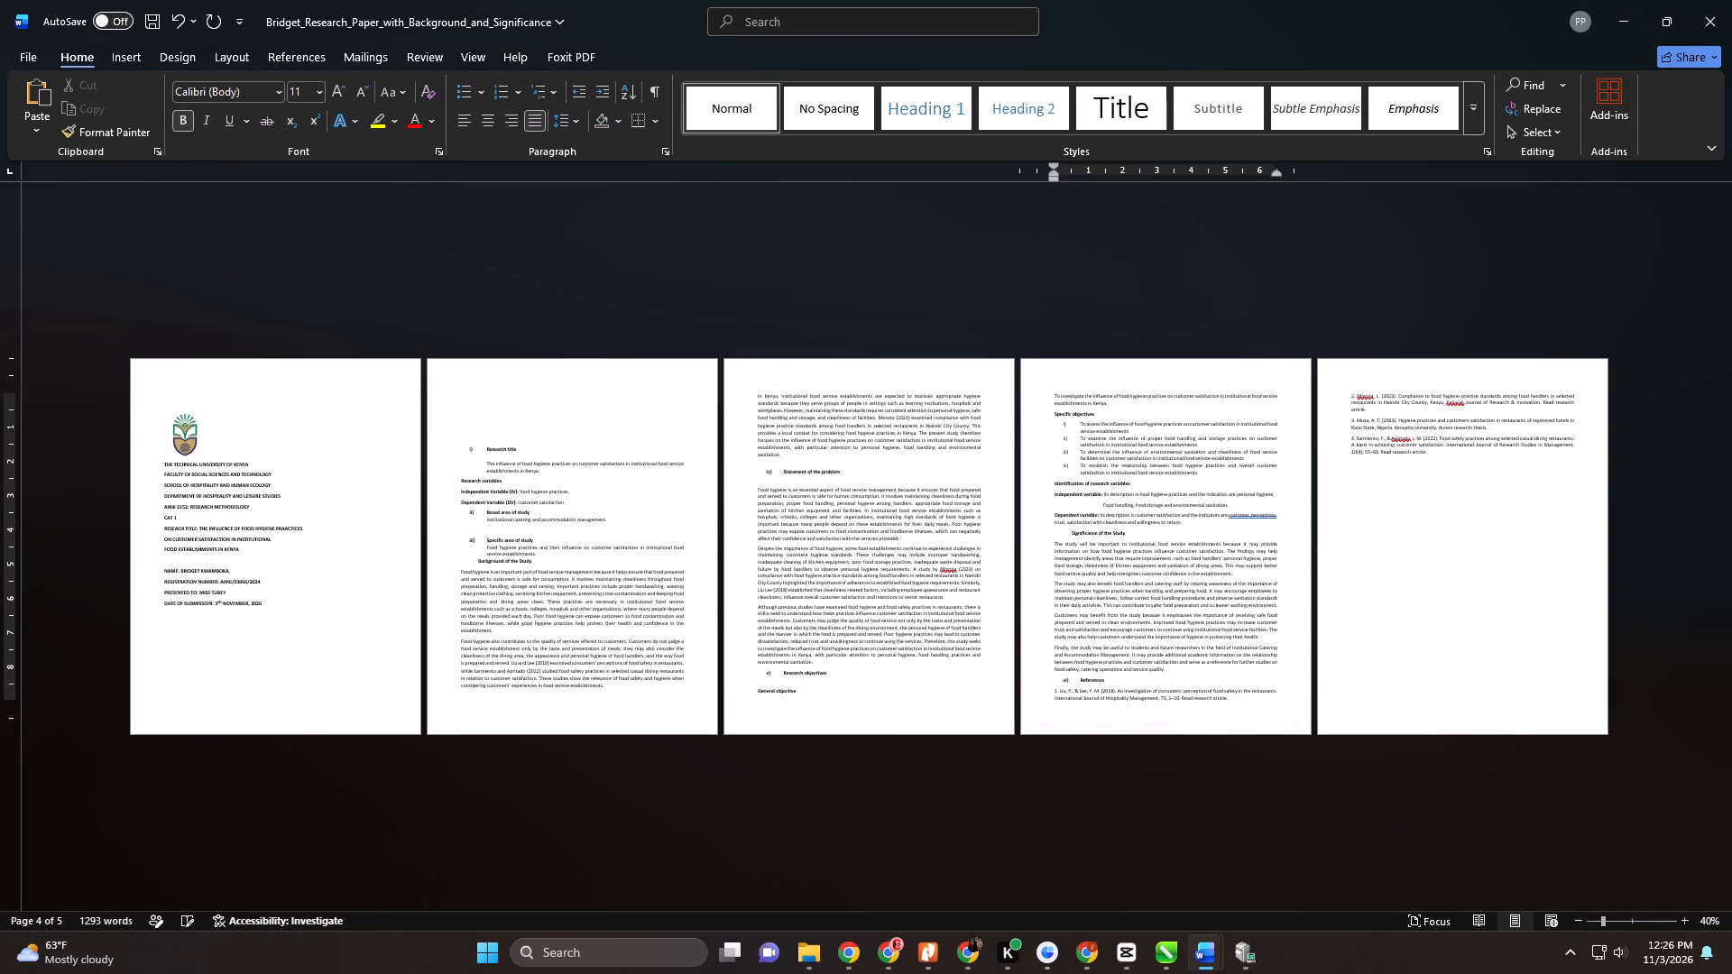
click(805, 478)
key(Delete)
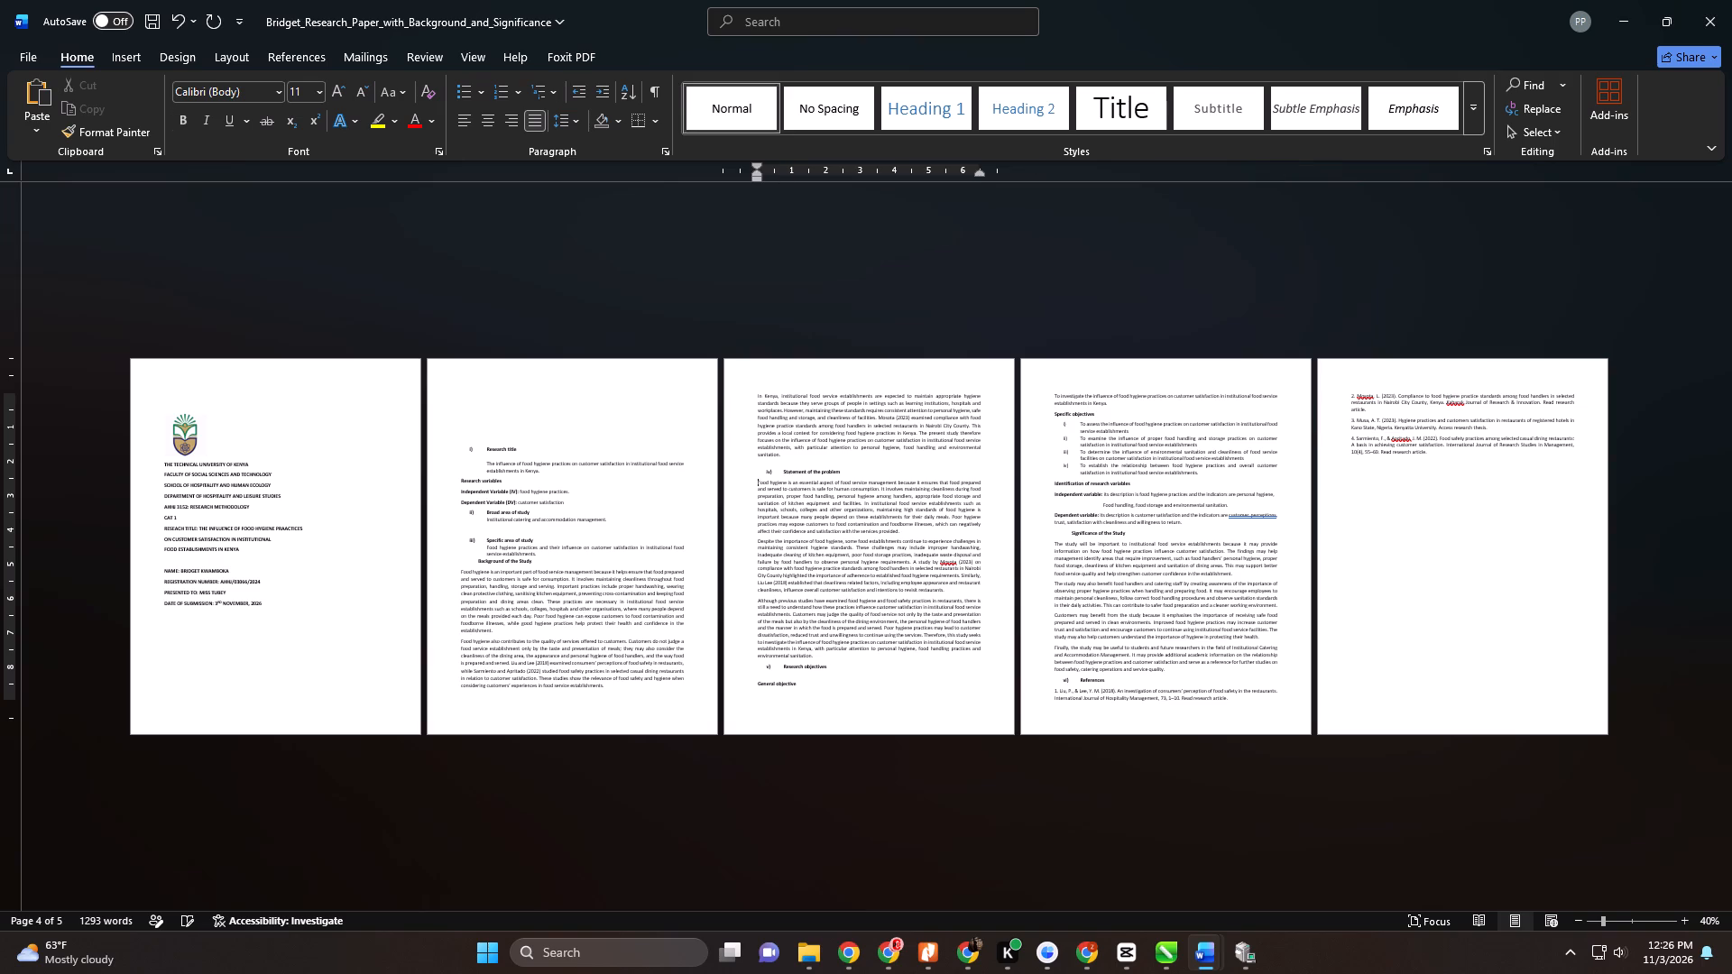
Delete the blank lines above the Research title heading at the top of page 2.
drag(496, 381, 530, 431)
key(Delete)
key(Delete)
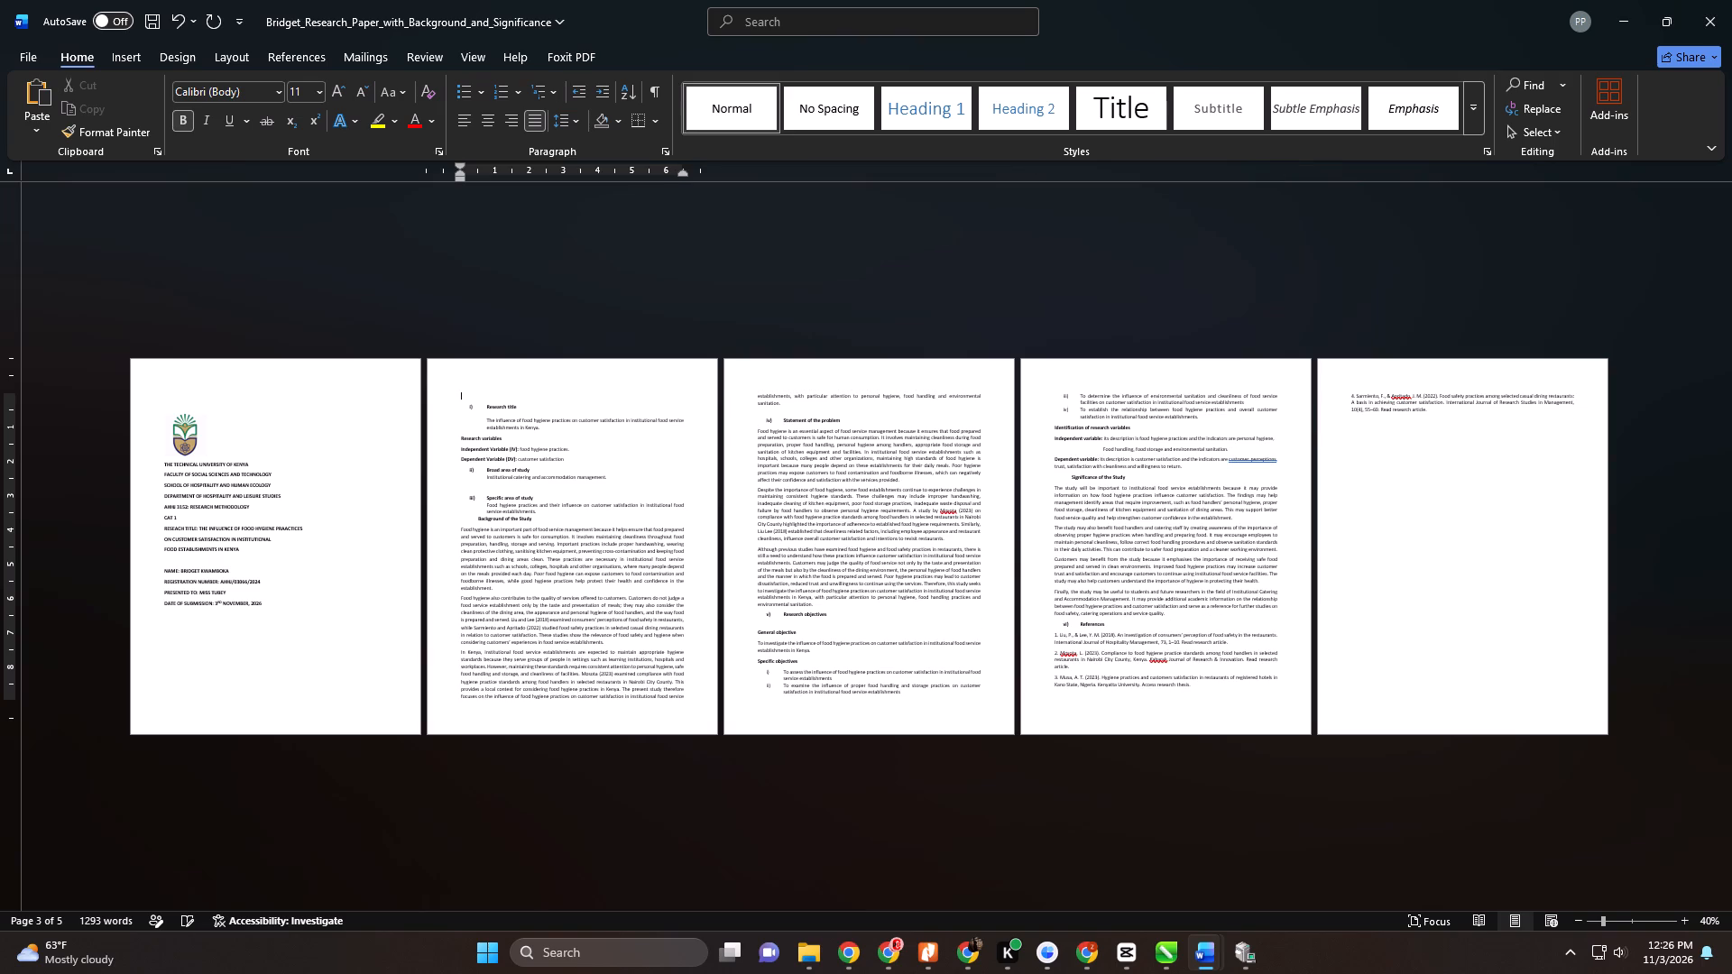
Delete the remaining blank lines under Research objectives and above the Statement of the problem and Specific area of study headings.
click(789, 623)
key(Delete)
click(779, 405)
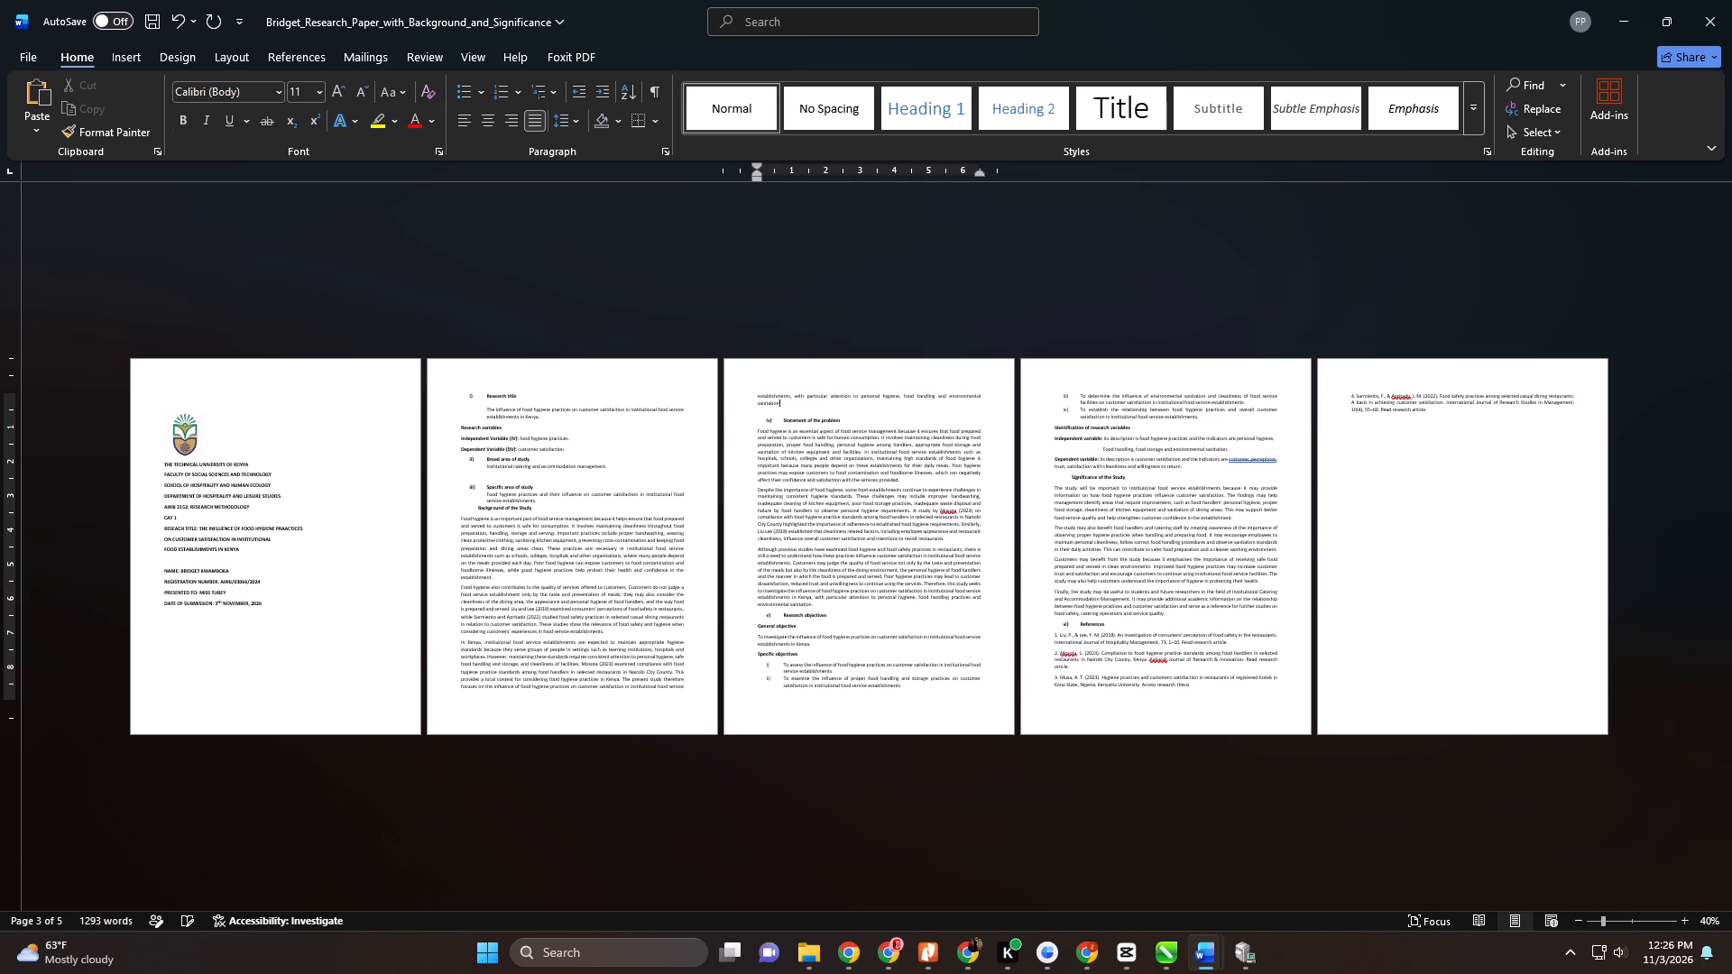
click(779, 413)
key(Delete)
click(510, 483)
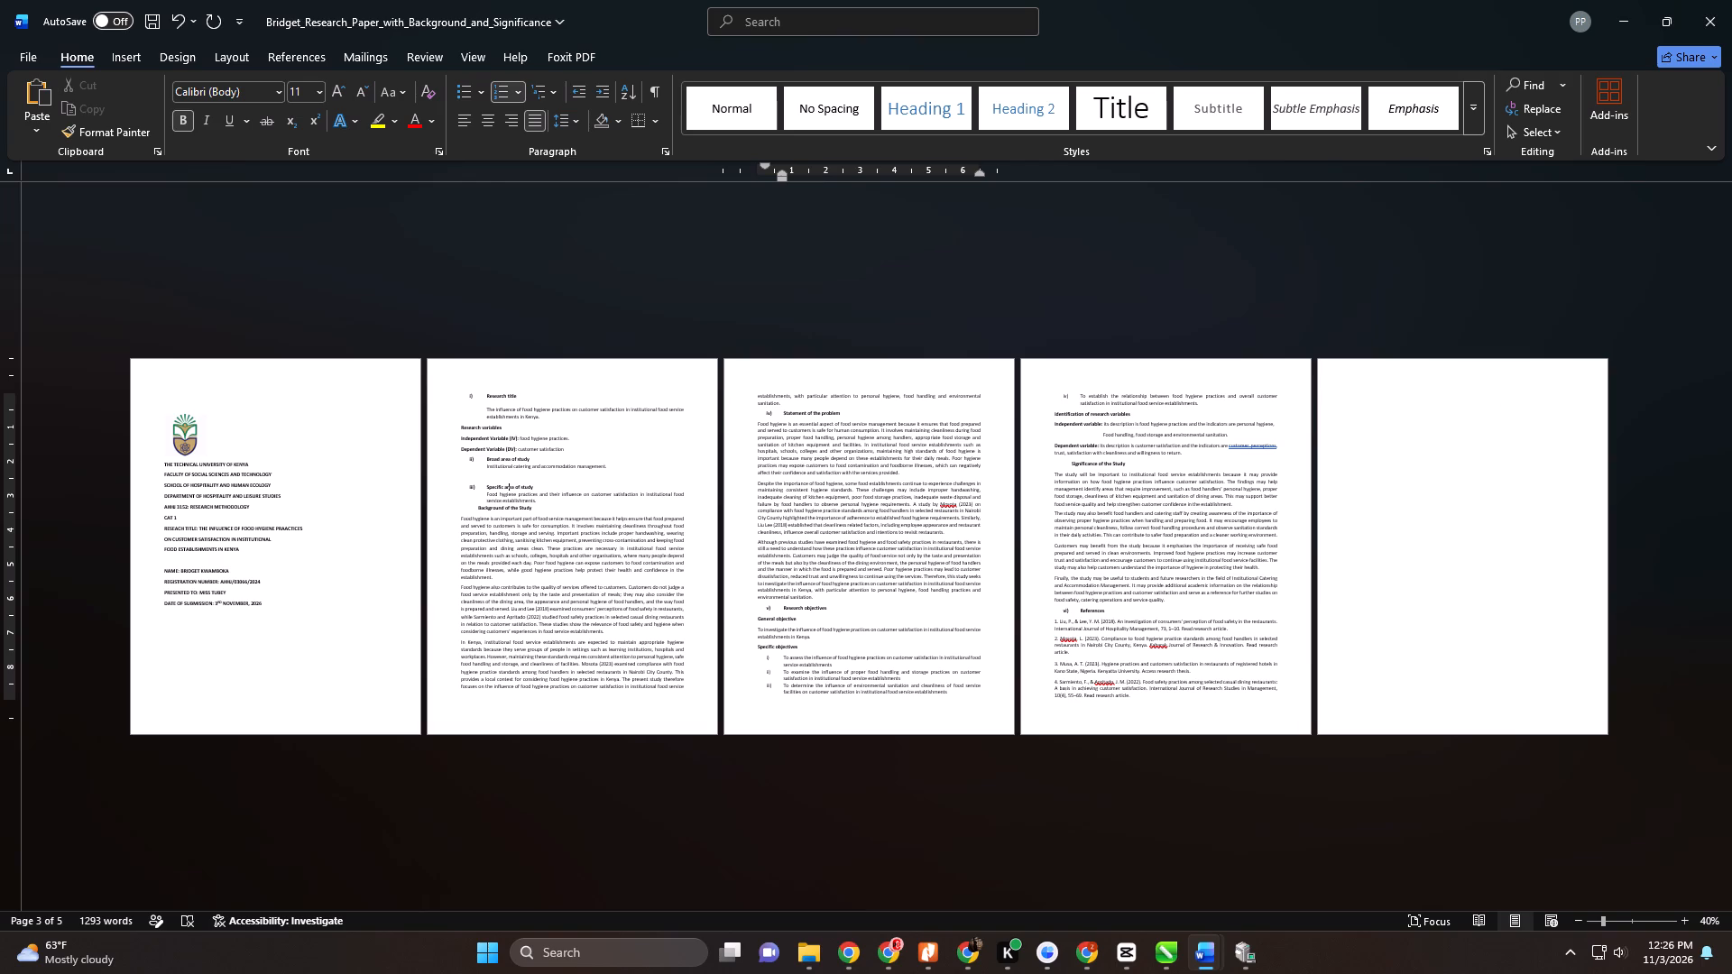
click(510, 477)
key(Delete)
Remove the indent from the text under the Broad area of study and Specific area of study headings.
click(484, 464)
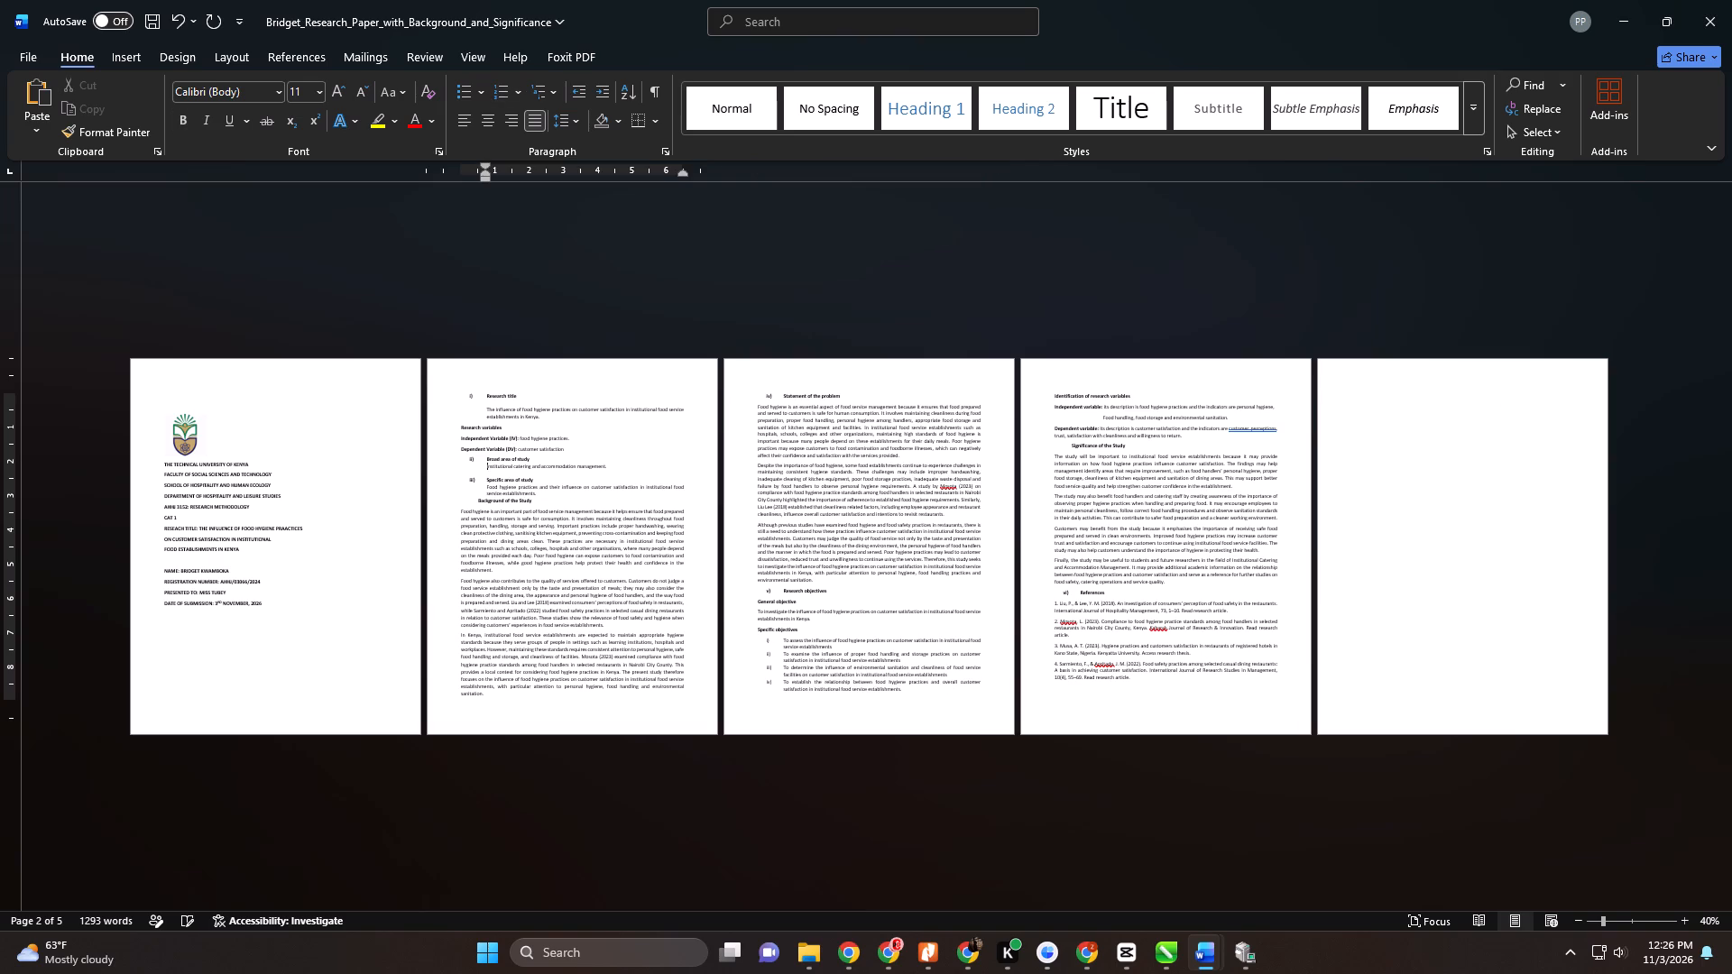
key(BackSpace)
click(484, 493)
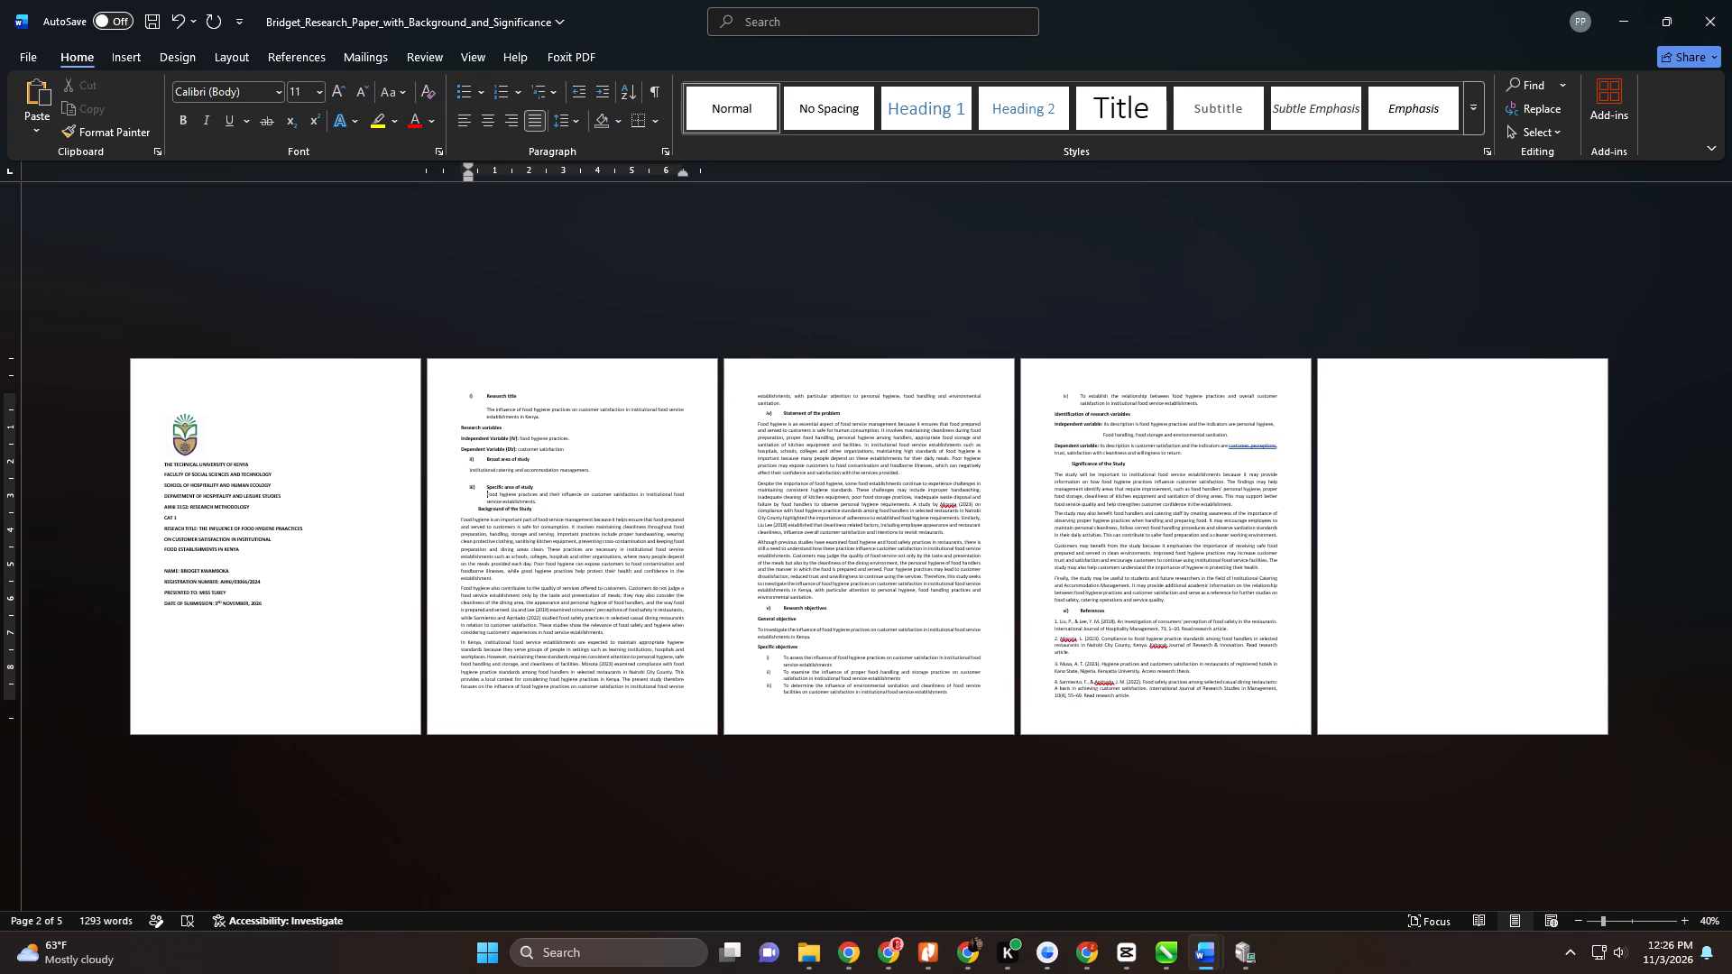
key(BackSpace)
key(BackSpace)
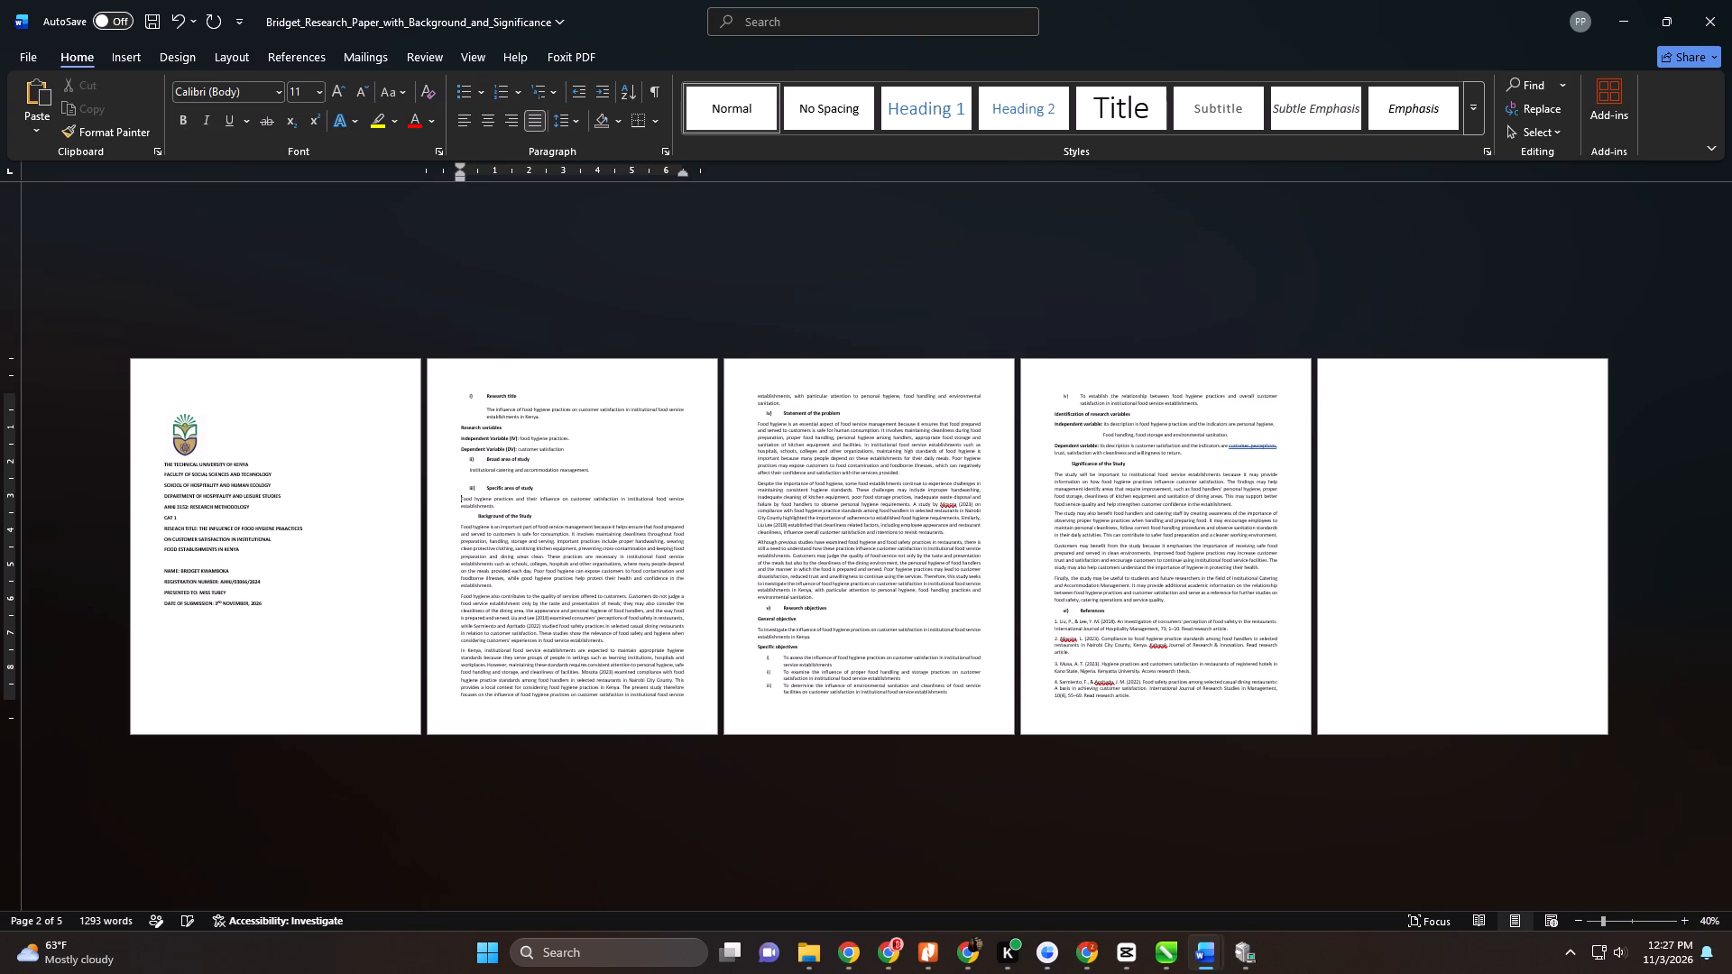
click(466, 472)
key(BackSpace)
scroll(508, 483, up, 3)
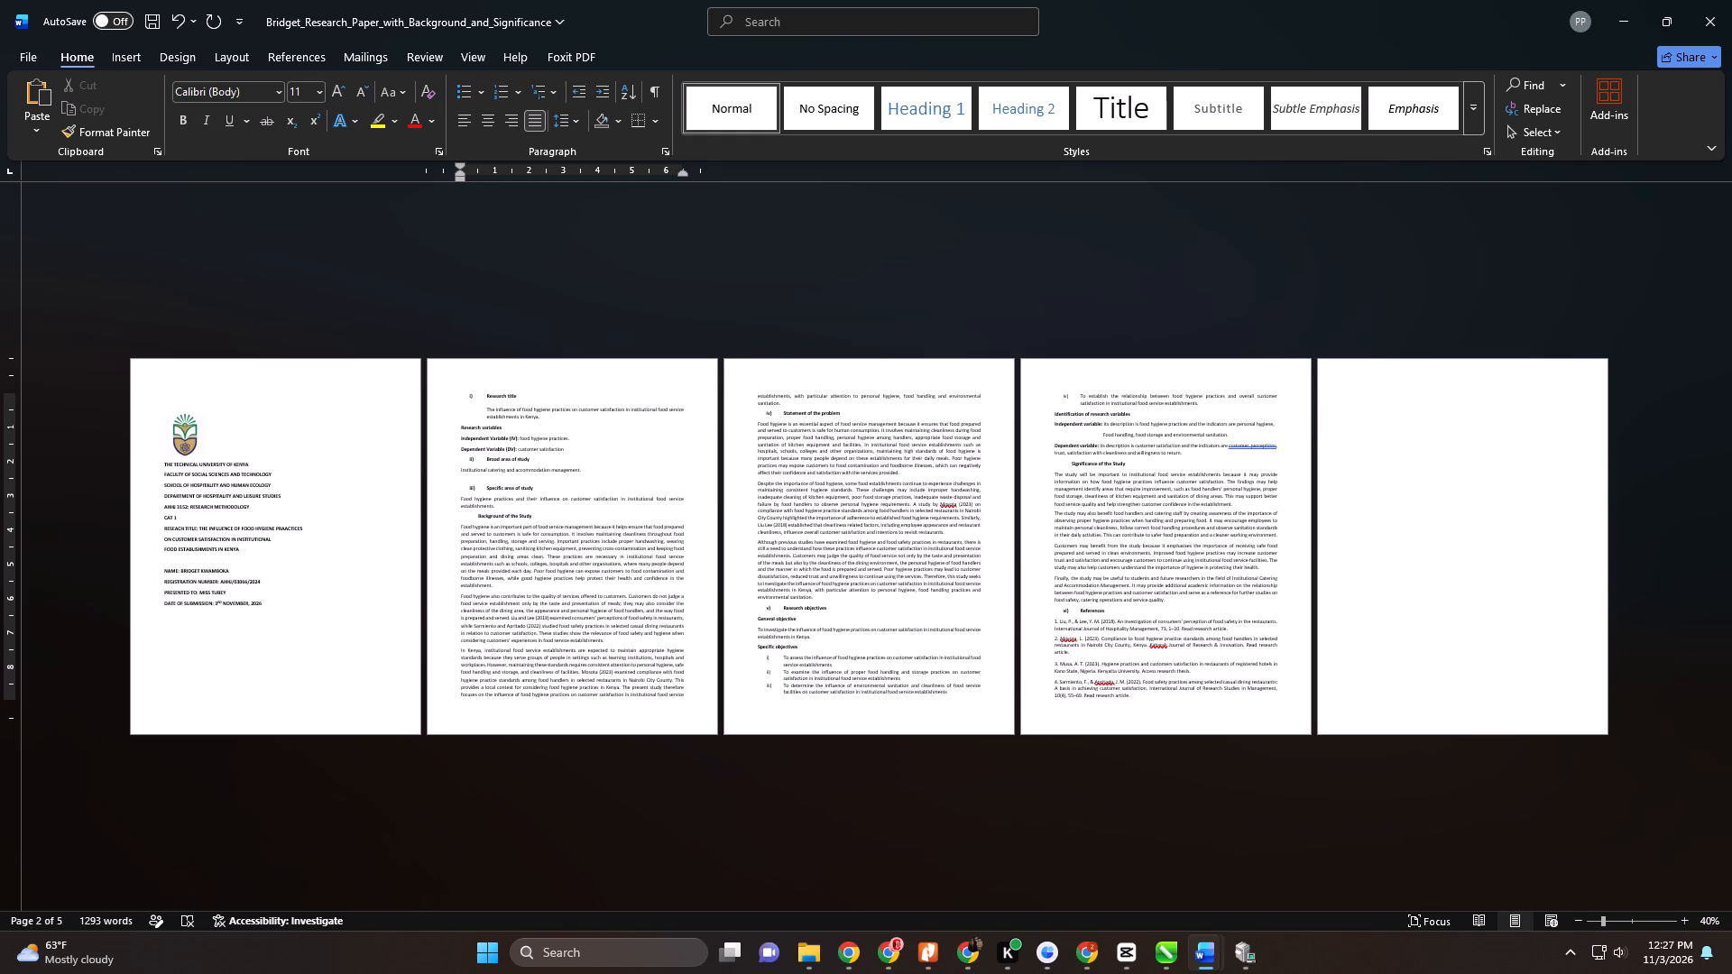
Center the logo and all the text on the cover page.
click(777, 379)
click(769, 383)
drag(325, 609, 175, 392)
click(486, 123)
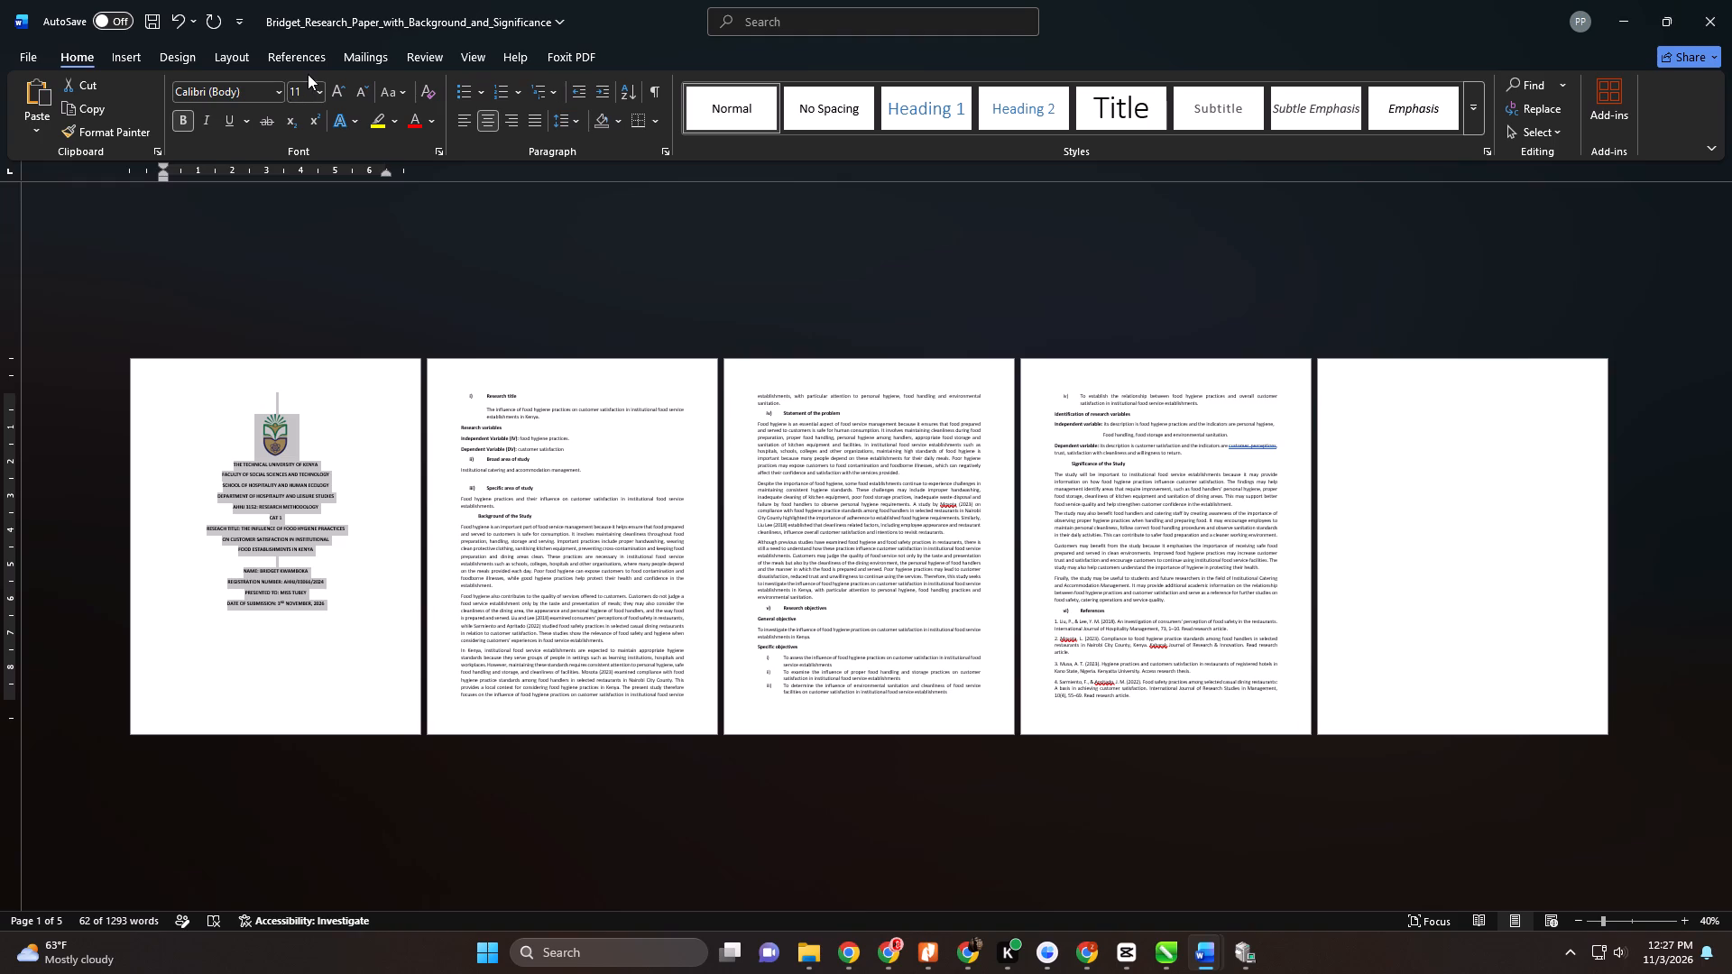
Set the whole document's font to Times at size 12.
key(ctrl+a)
click(278, 92)
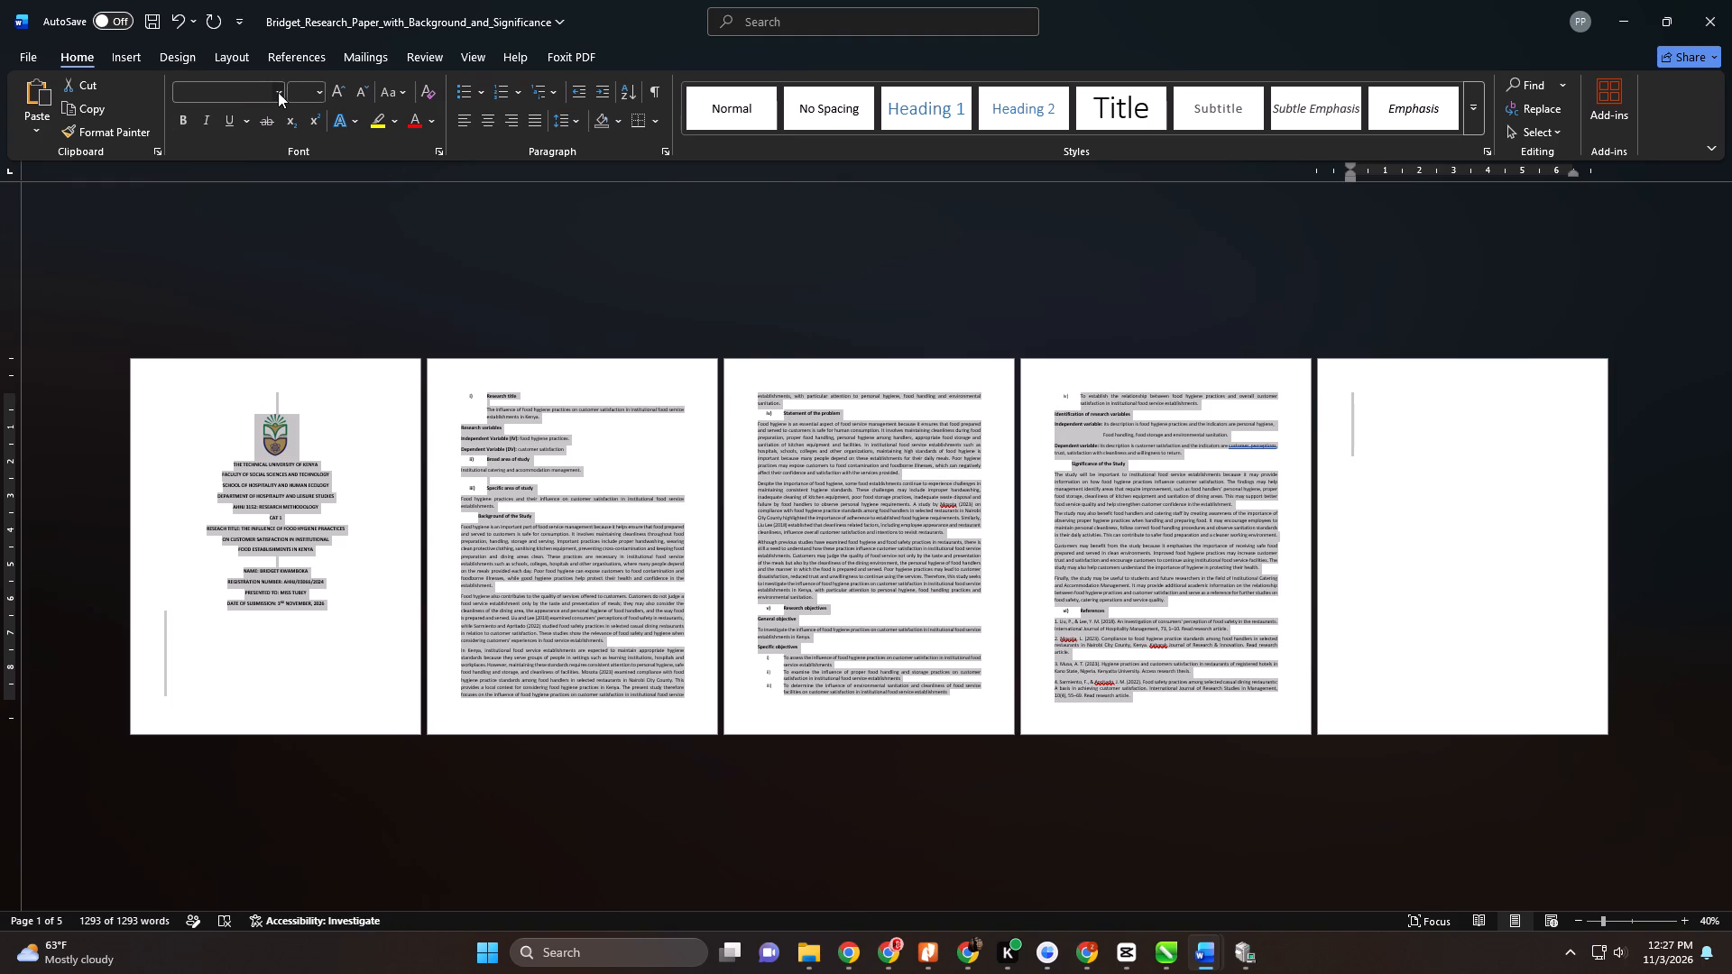
click(268, 227)
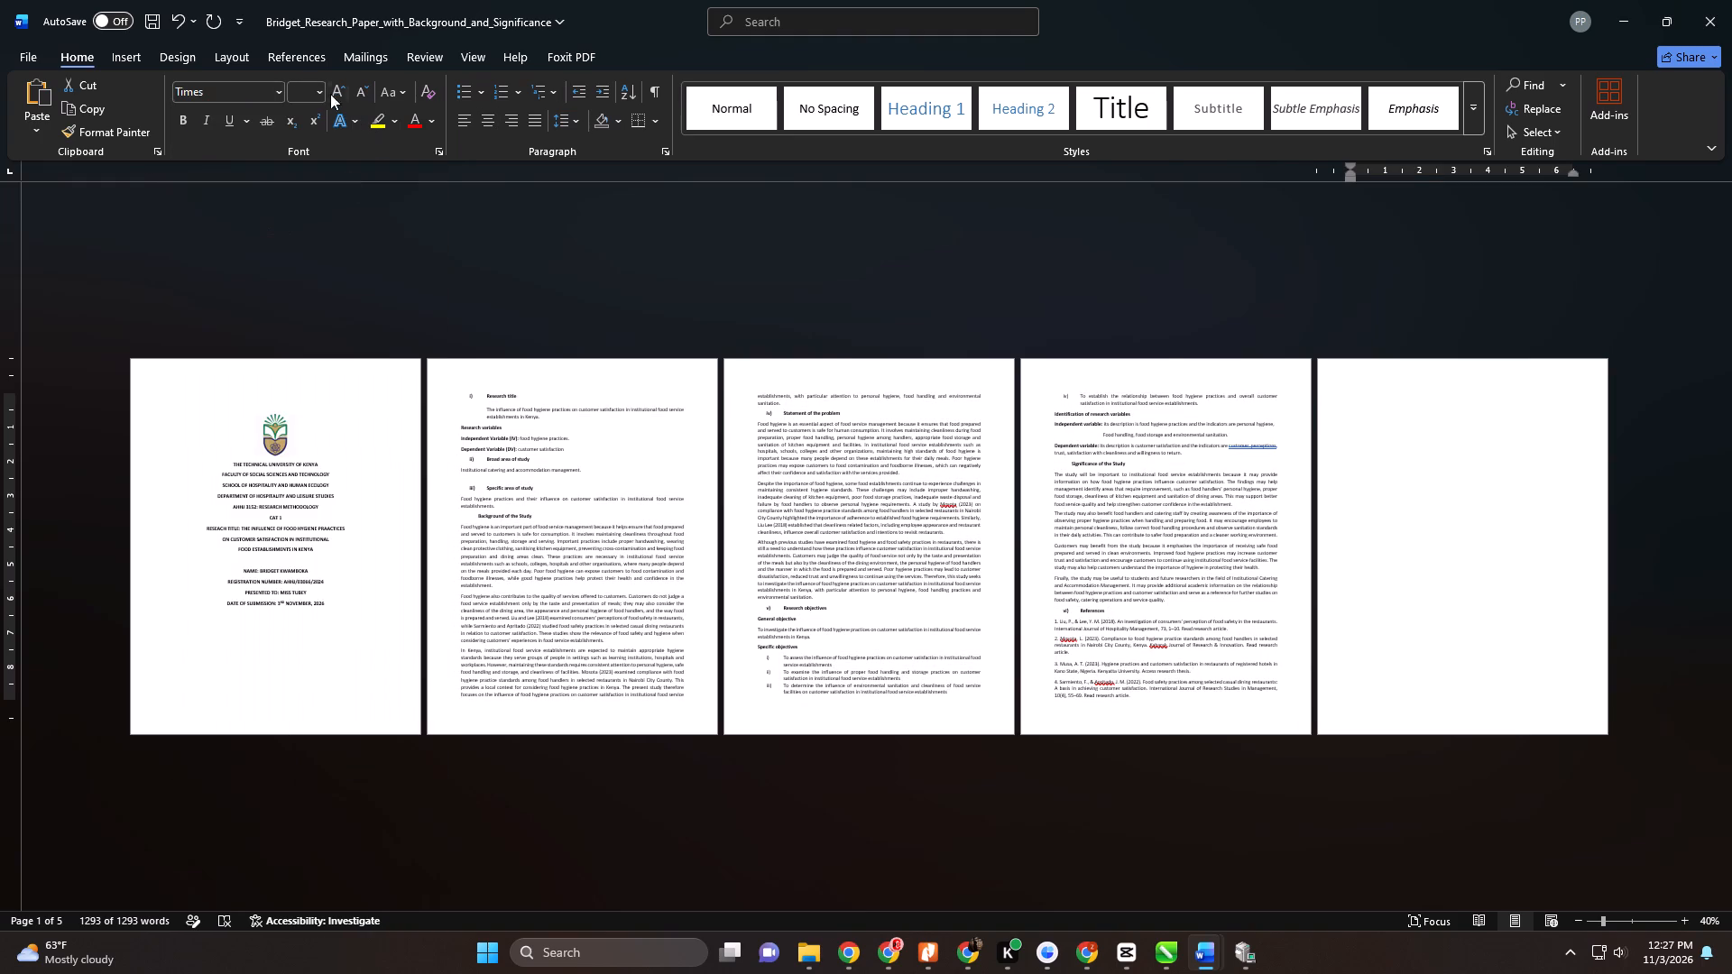
click(318, 88)
click(307, 198)
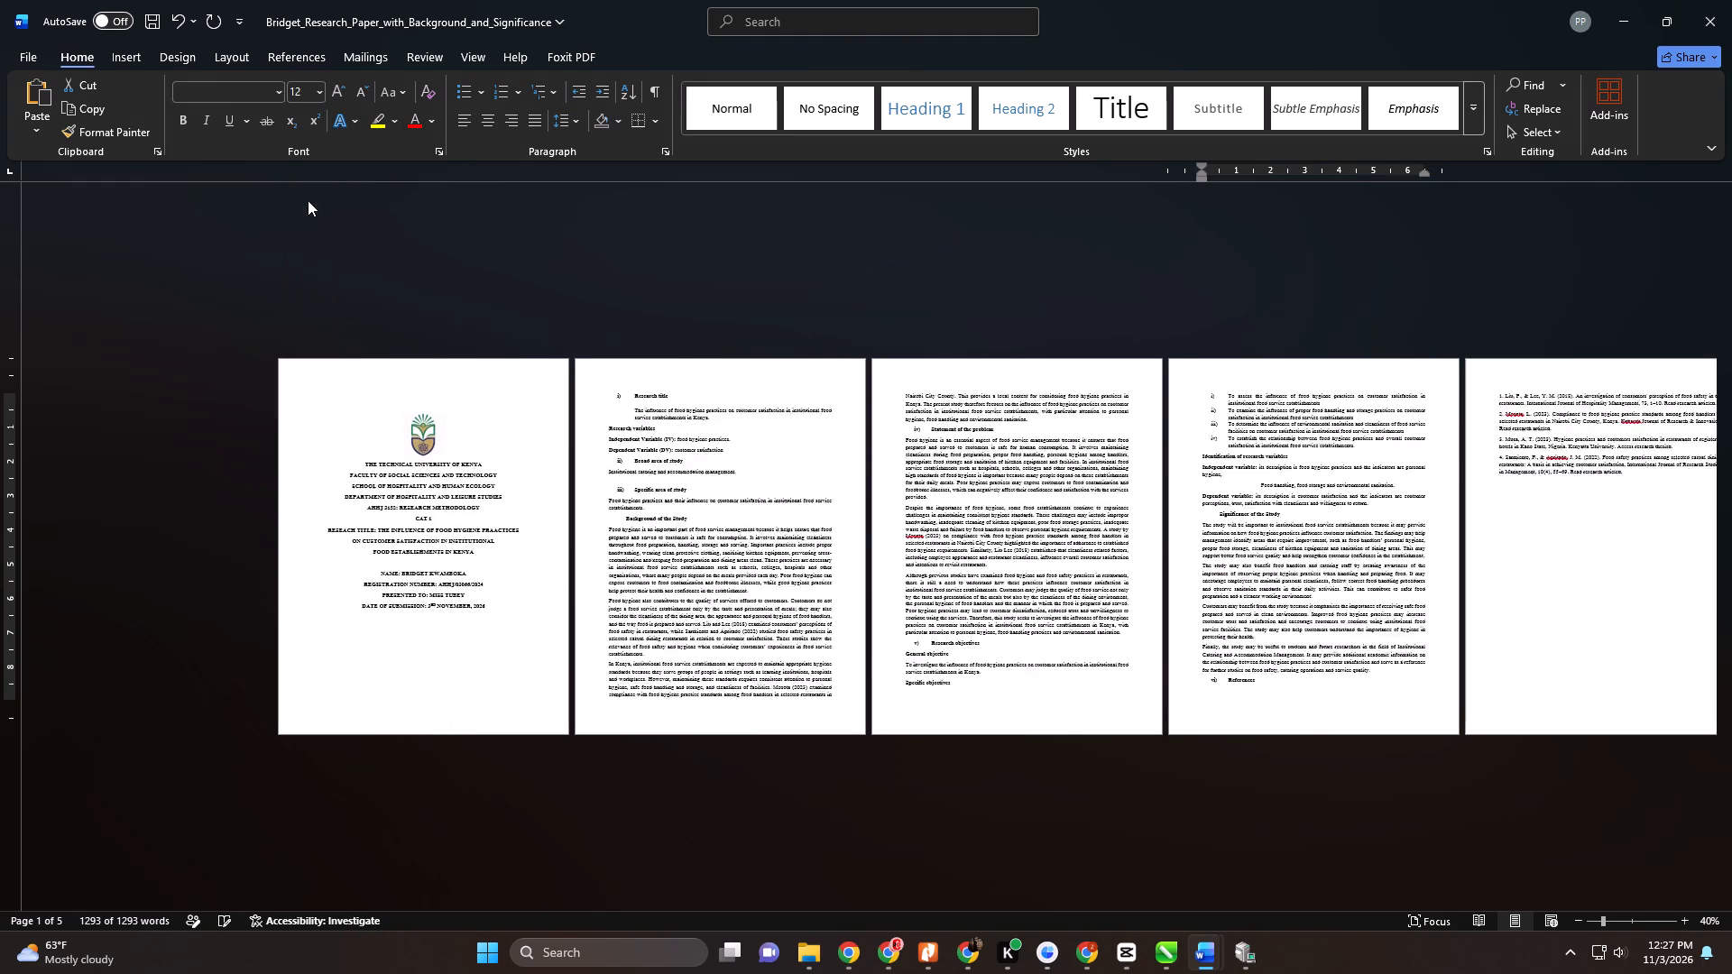
click(409, 629)
Insert two blank lines above the References heading to push it onto page 5 with its list.
scroll(649, 505, down, 1)
scroll(673, 510, up, 1)
scroll(673, 510, down, 2)
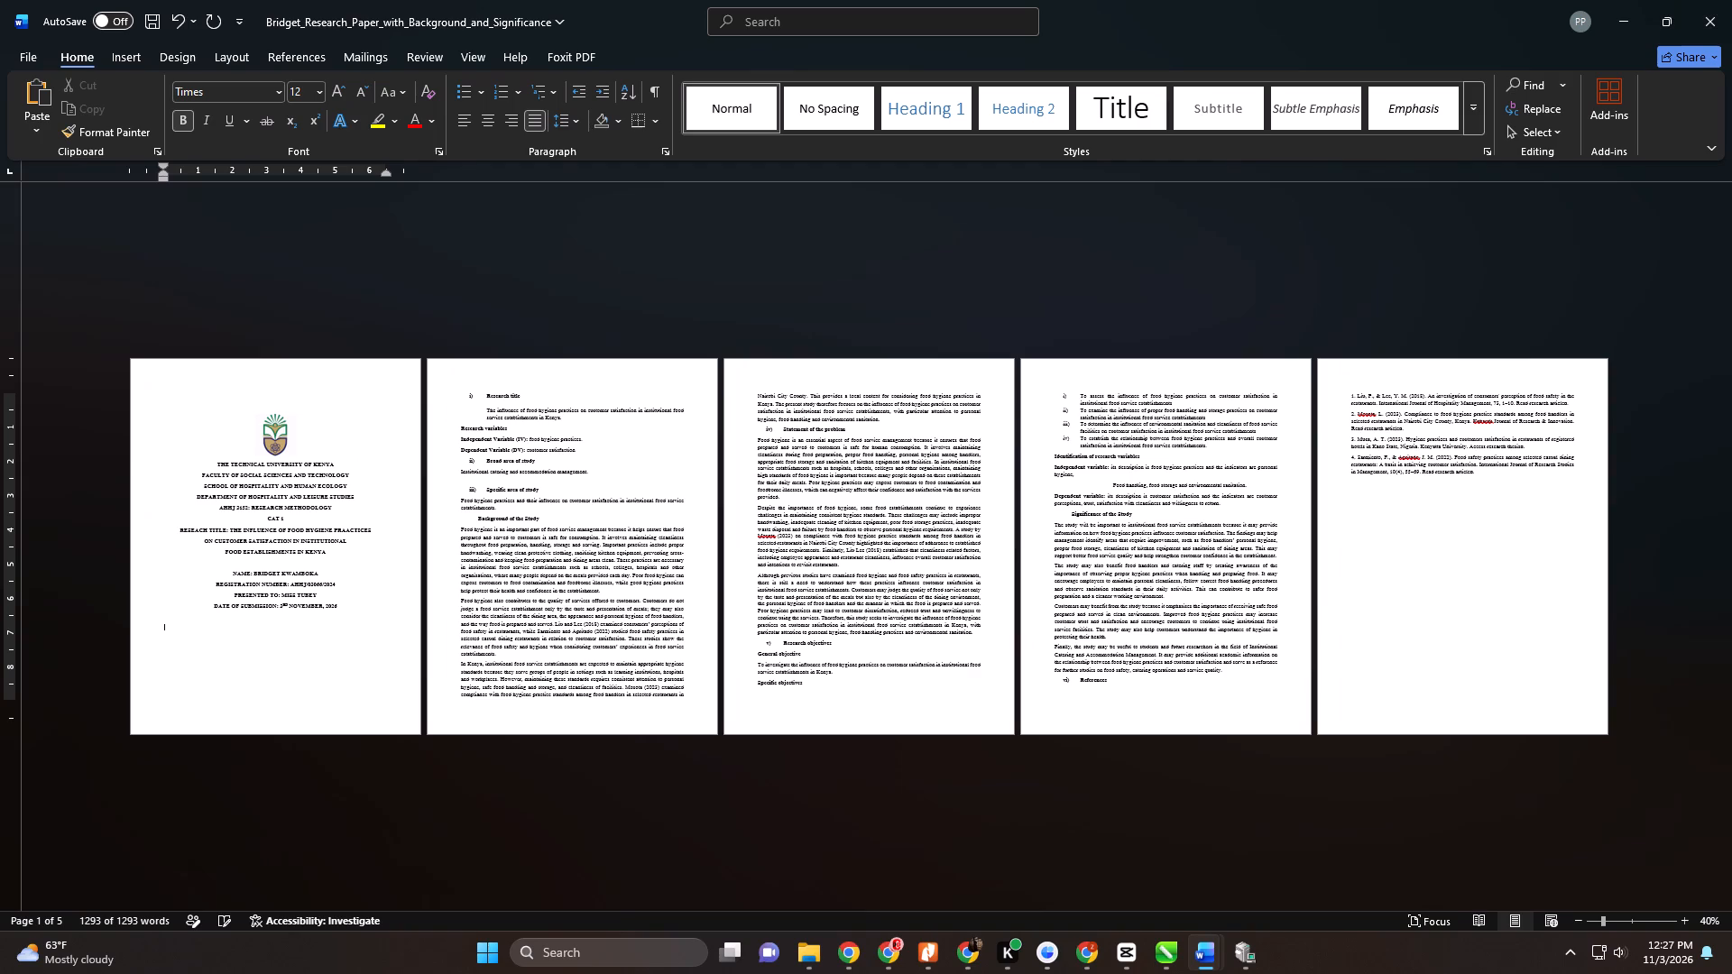
click(1237, 673)
key(Return)
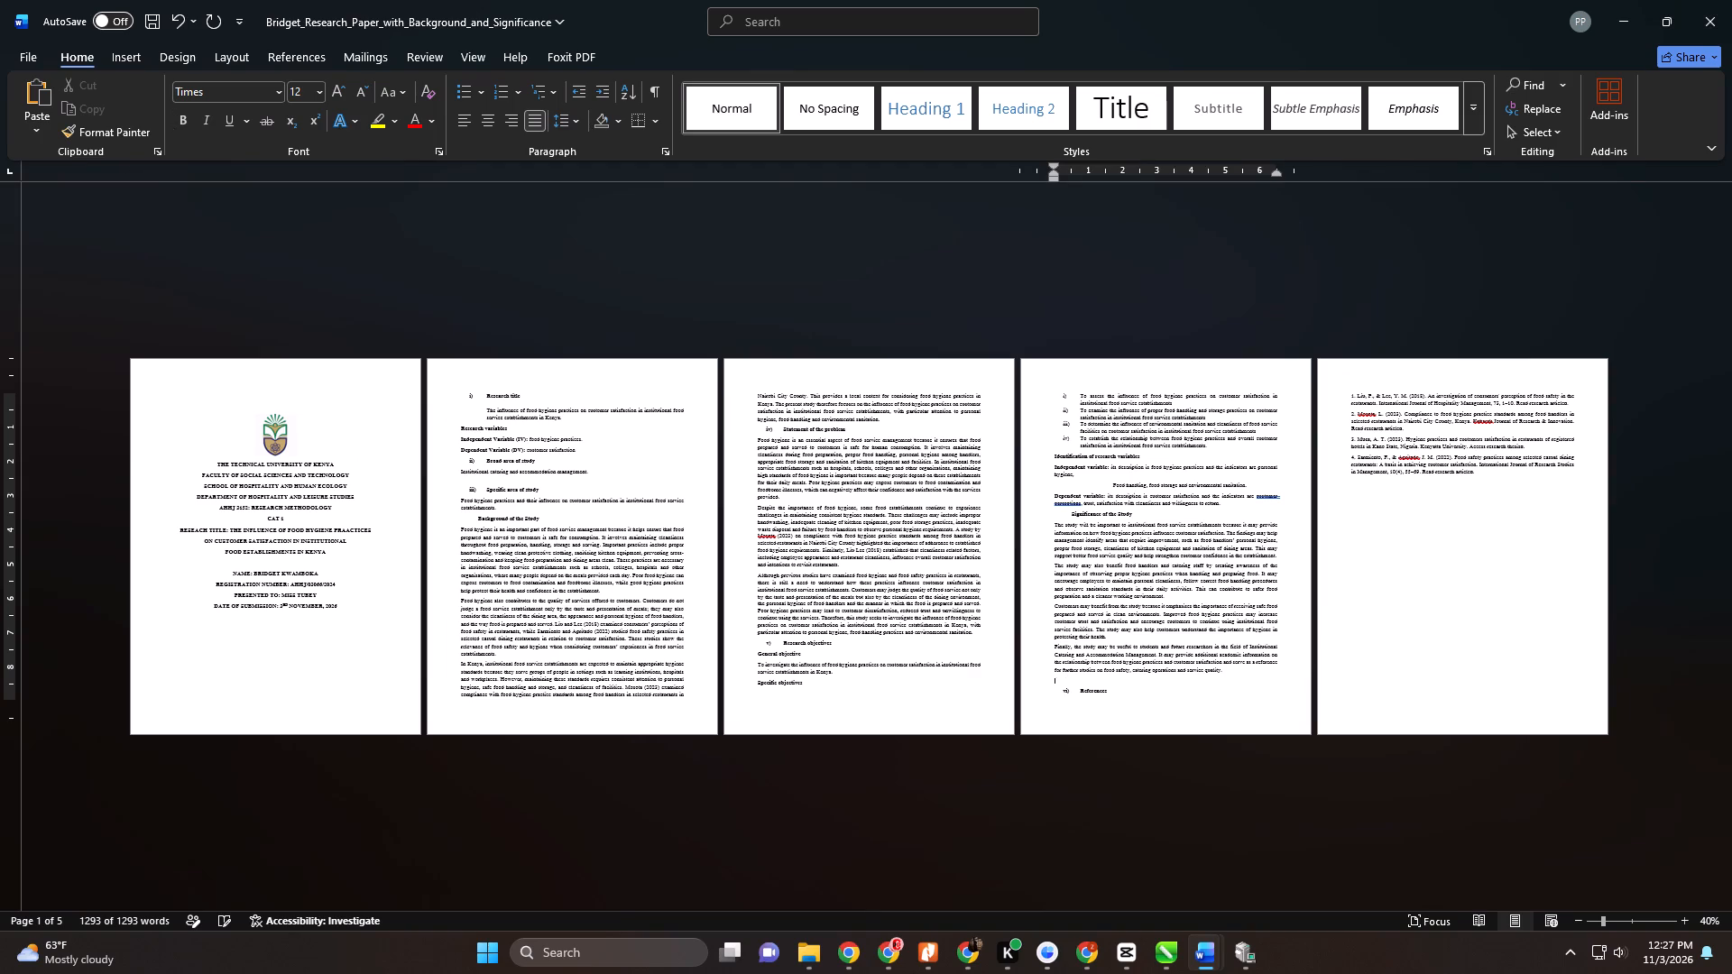
key(Return)
Print one copy of the whole research paper on the EPSON L365 Series printer.
scroll(1683, 536, down, 1)
scroll(1683, 536, up, 1)
scroll(1683, 536, down, 1)
scroll(1683, 536, up, 1)
scroll(1681, 536, down, 1)
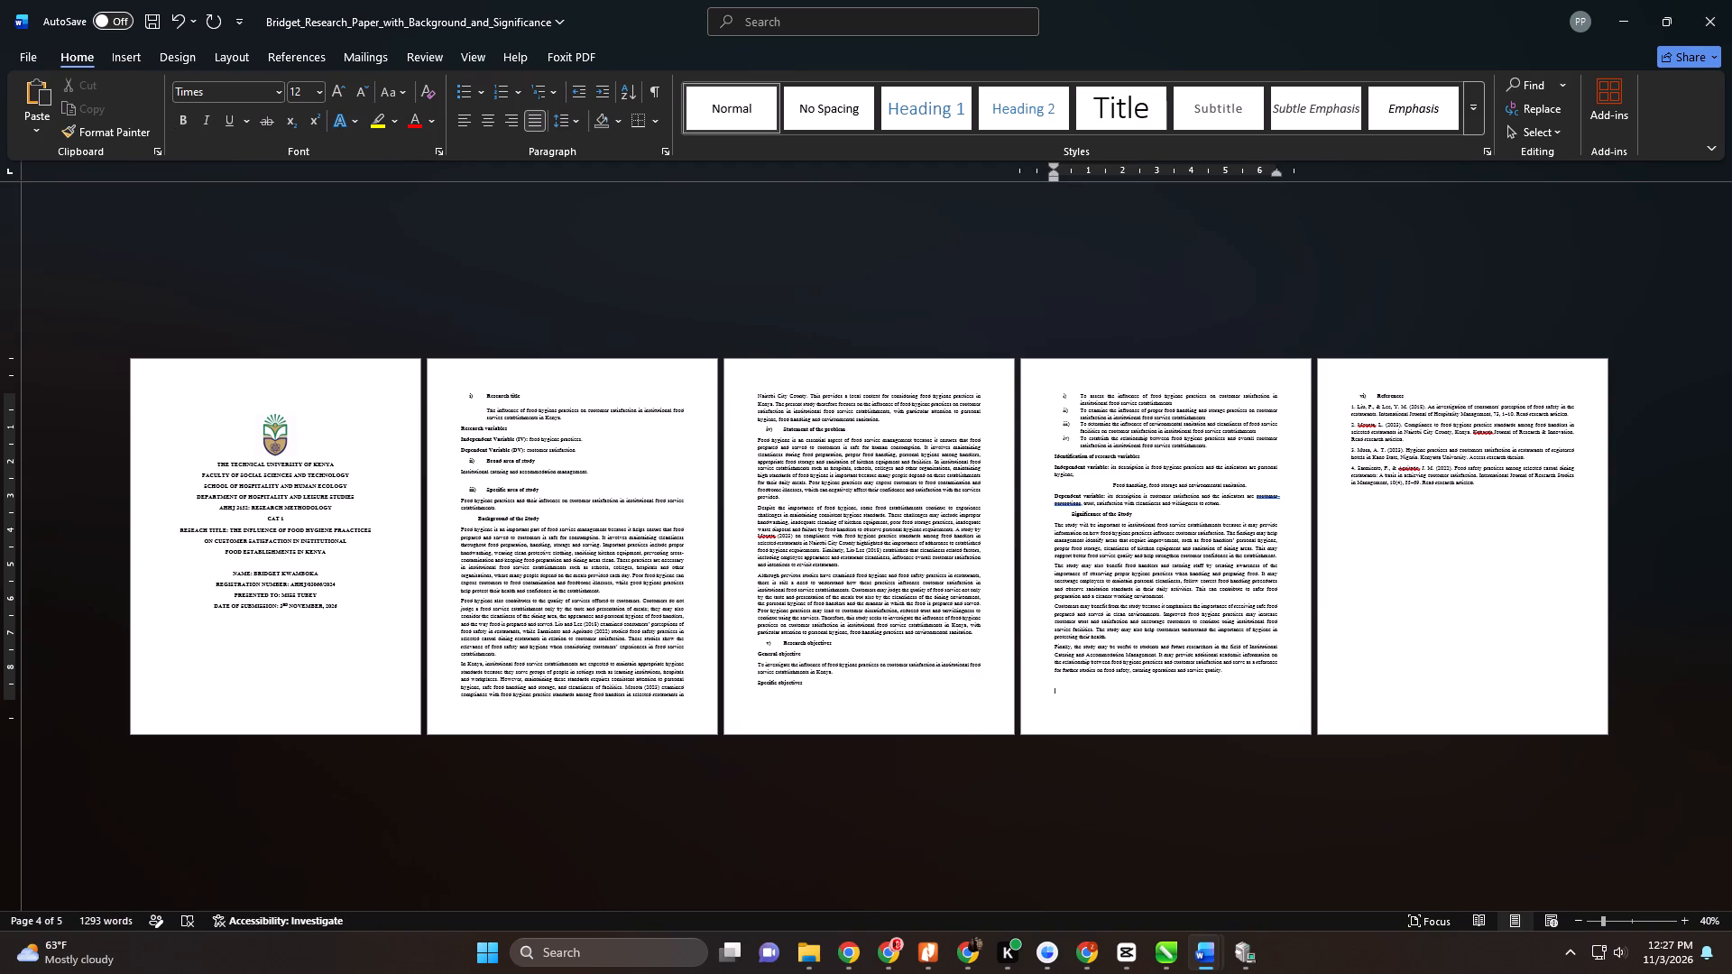
click(8, 55)
click(74, 418)
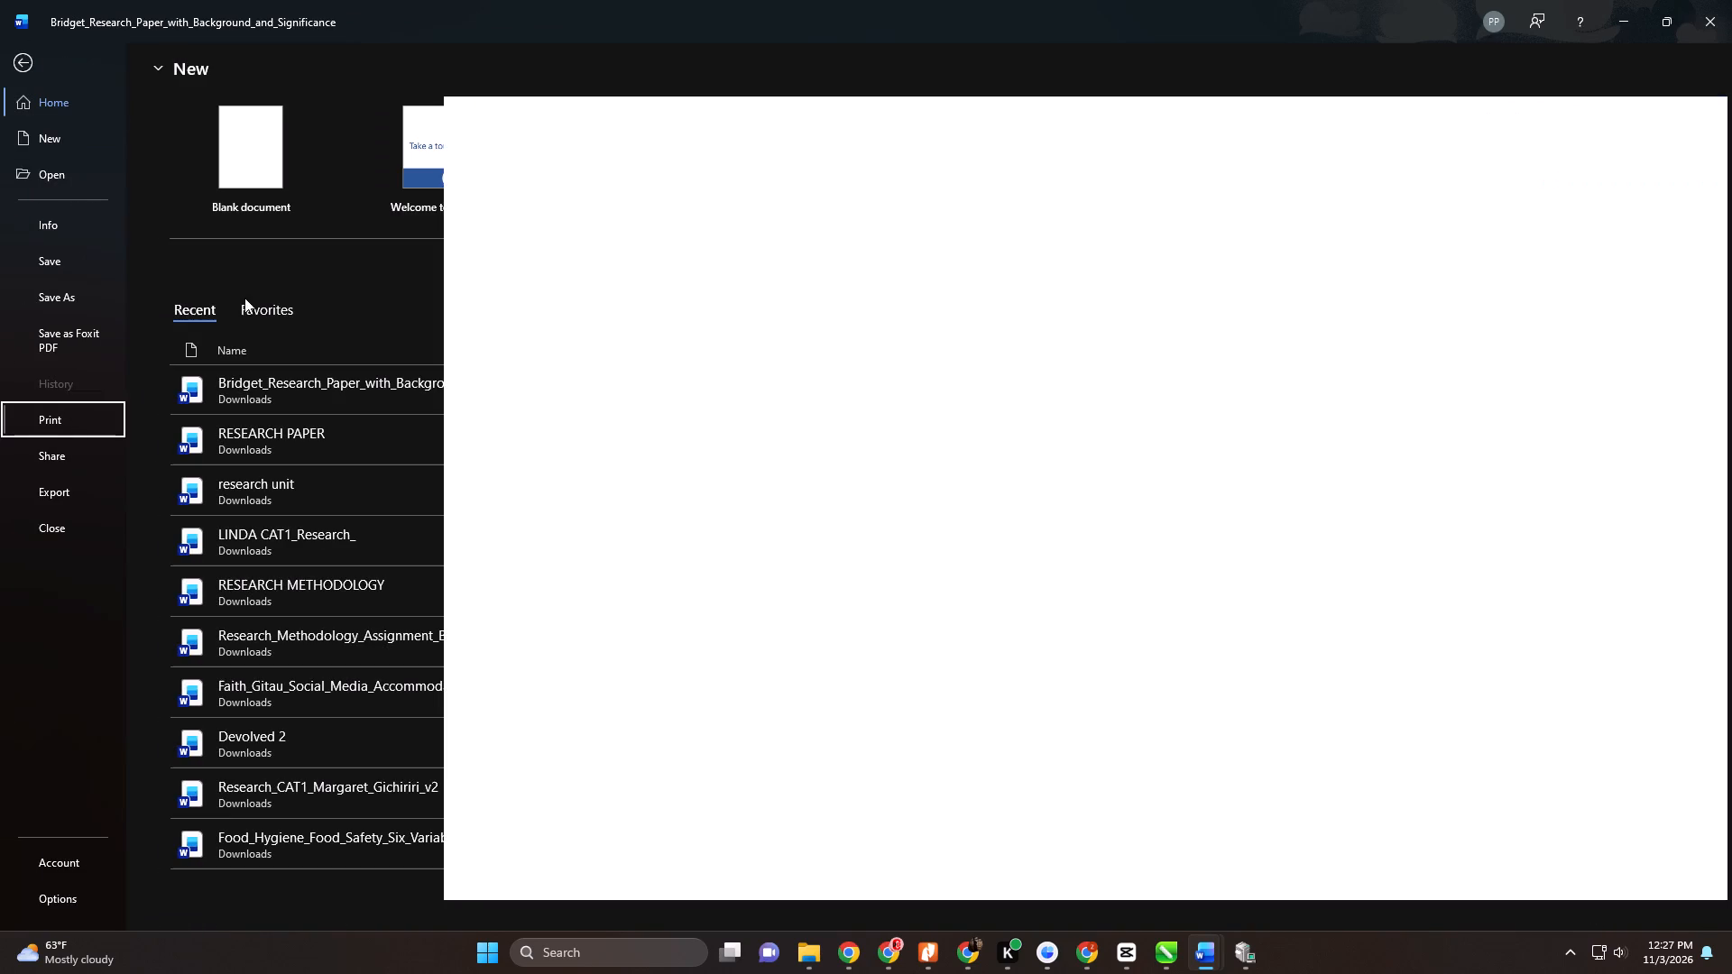
click(194, 192)
click(210, 139)
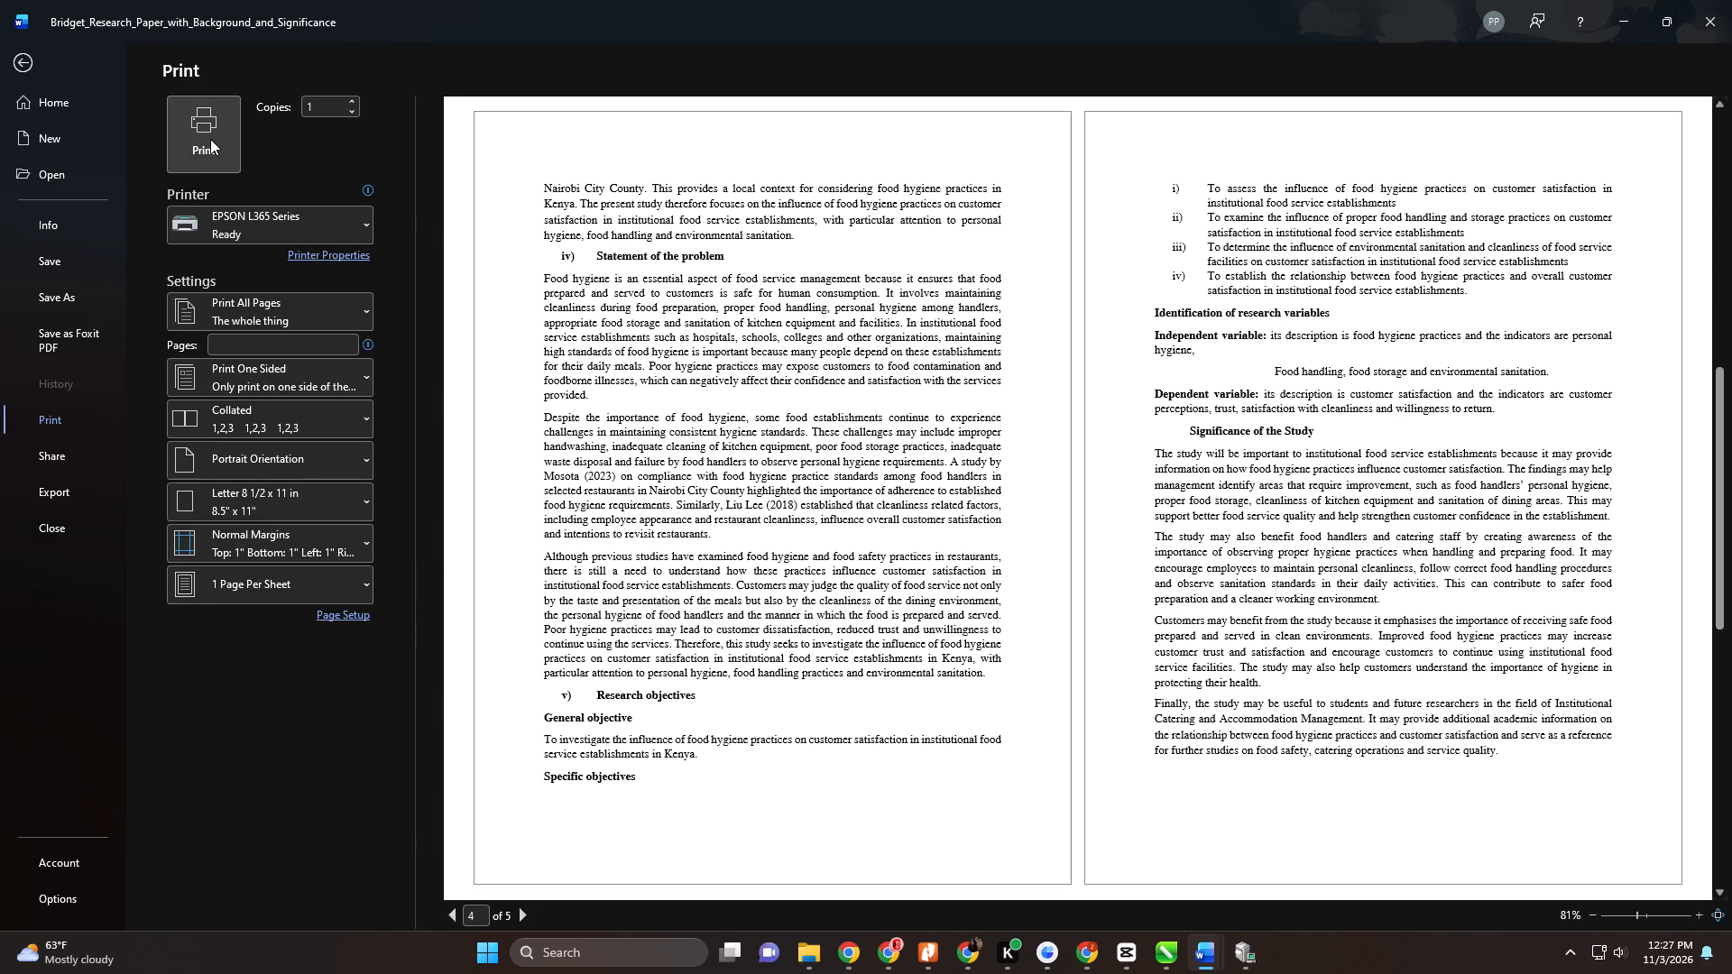